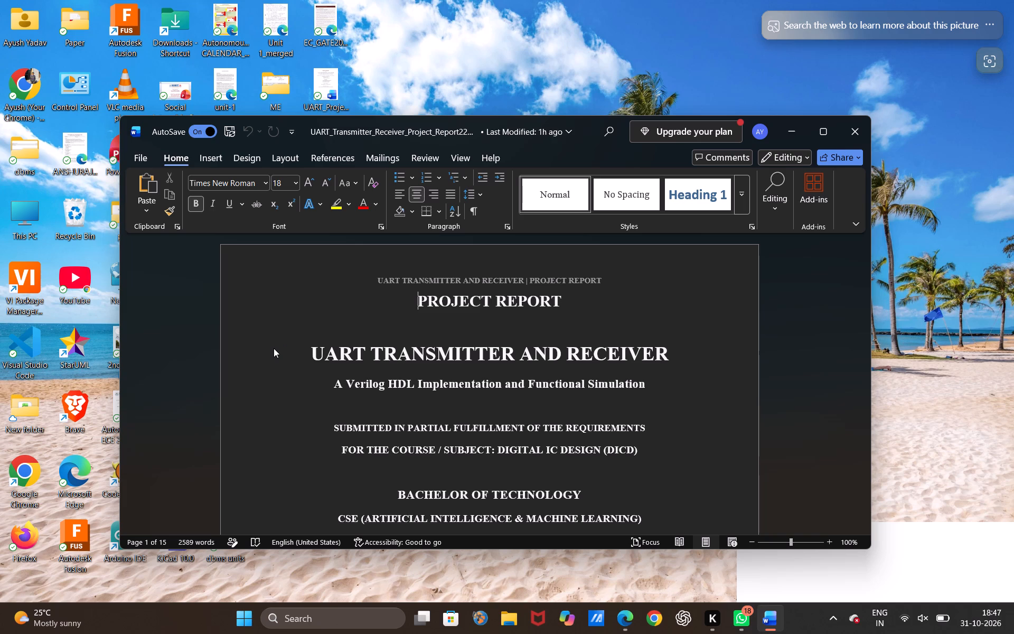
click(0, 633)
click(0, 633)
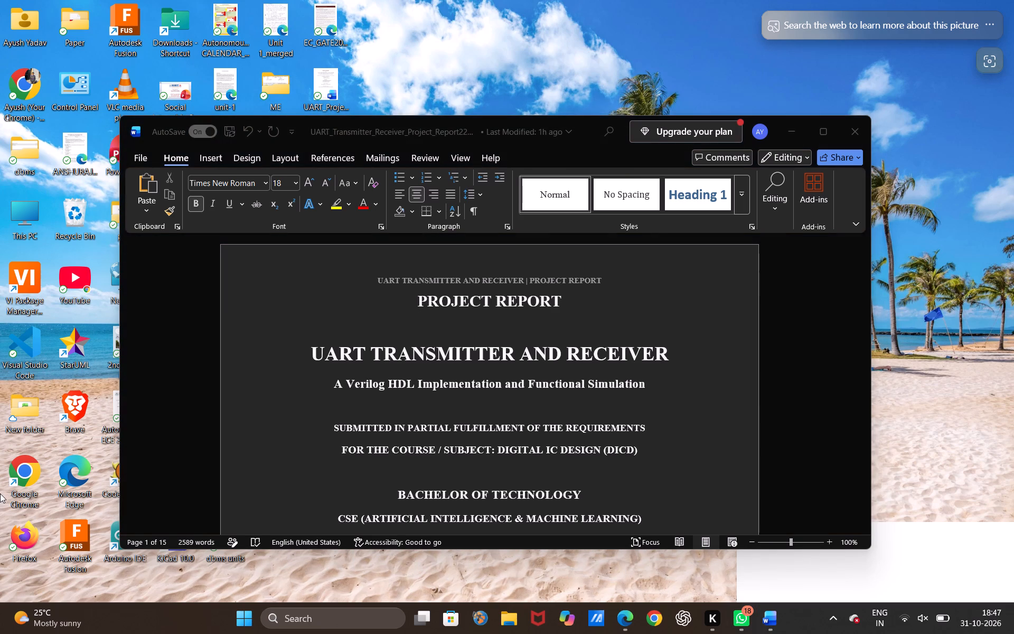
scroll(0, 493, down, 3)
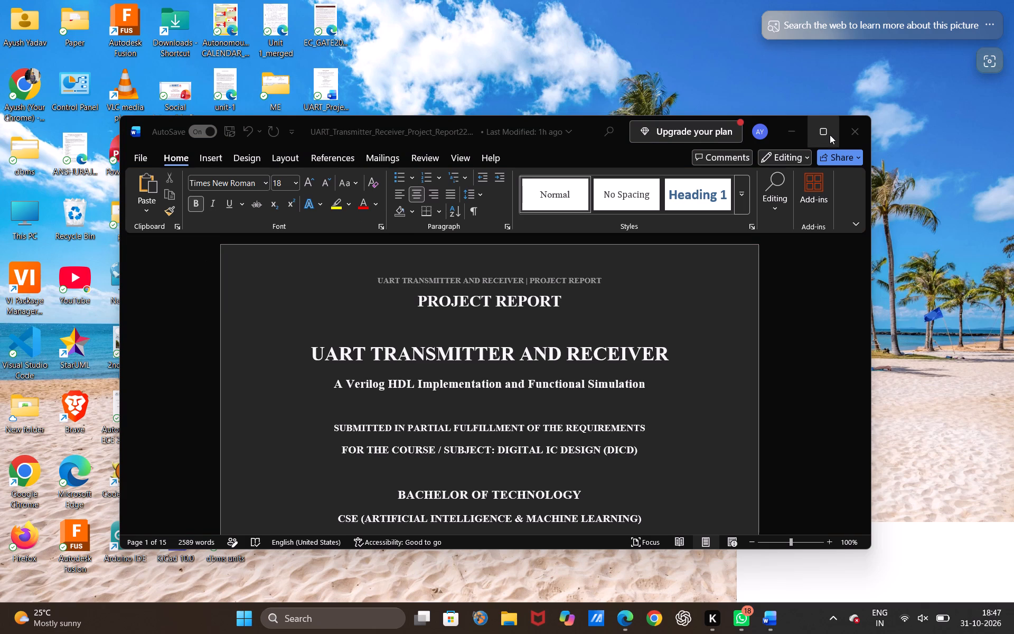
Maximize the UART project report document window.
click(830, 134)
Delete the student's name under "Submitted By" on the report's cover page.
scroll(684, 305, down, 1)
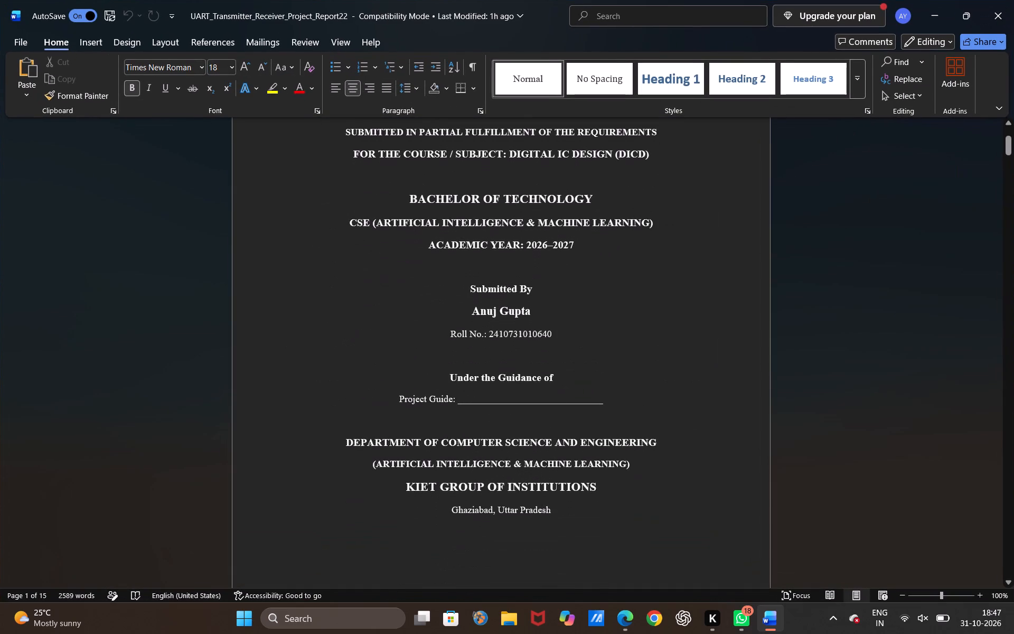
click(551, 310)
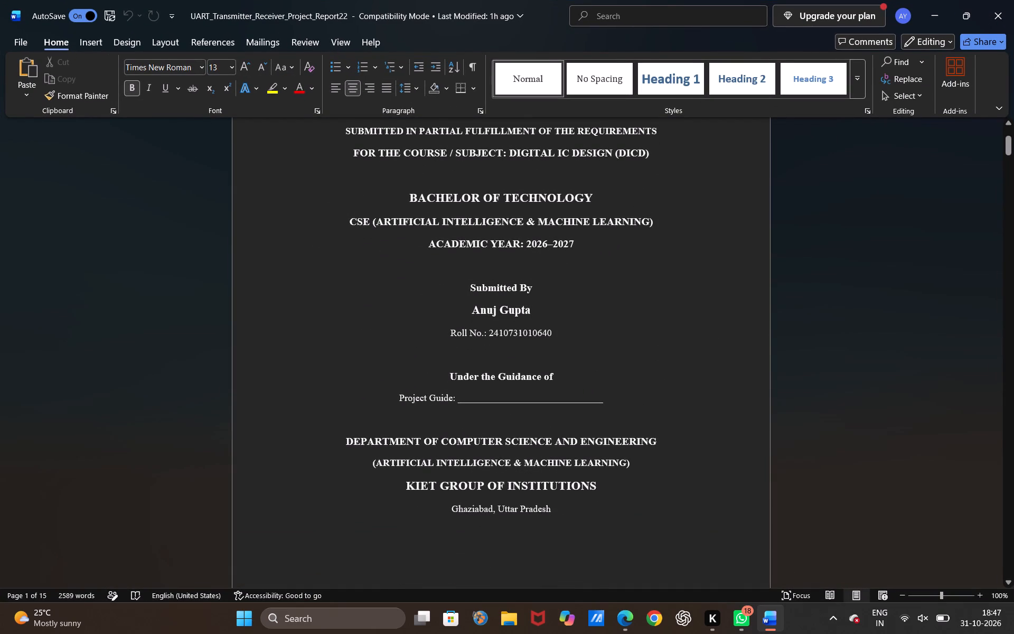
key(BackSpace)
key(BackSpace)
key(BackSpace)
key(BackSpace)
key(BackSpace)
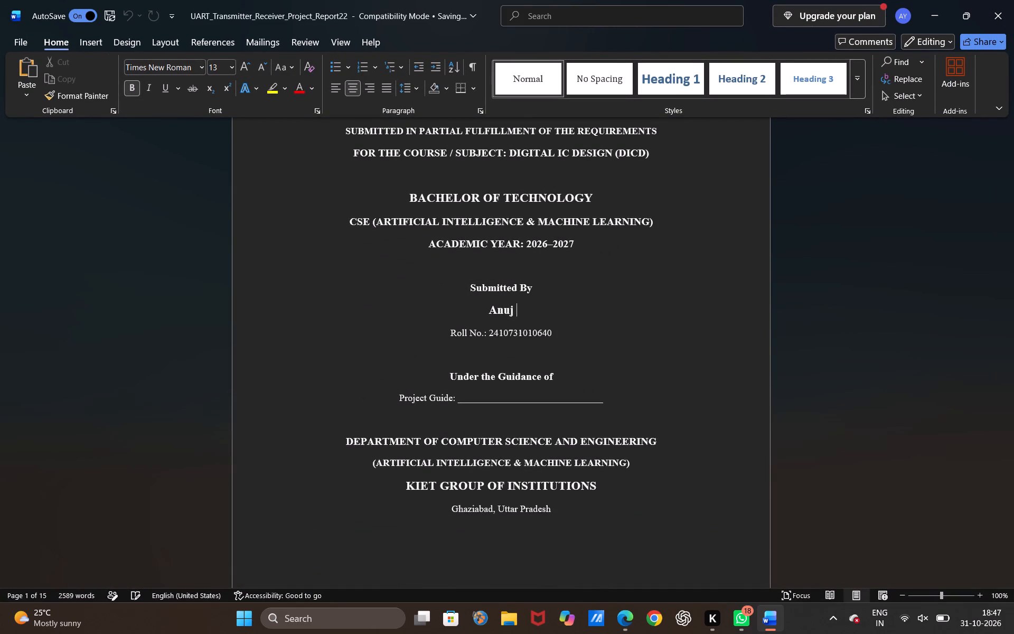
key(BackSpace)
key(BackSpace)
key(BackSpace)
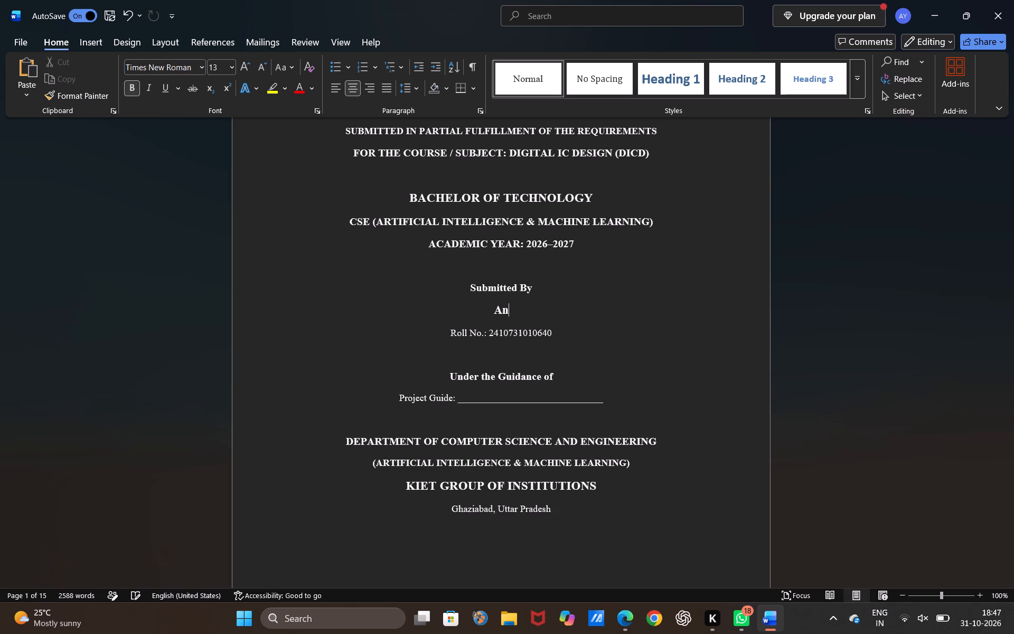
key(BackSpace)
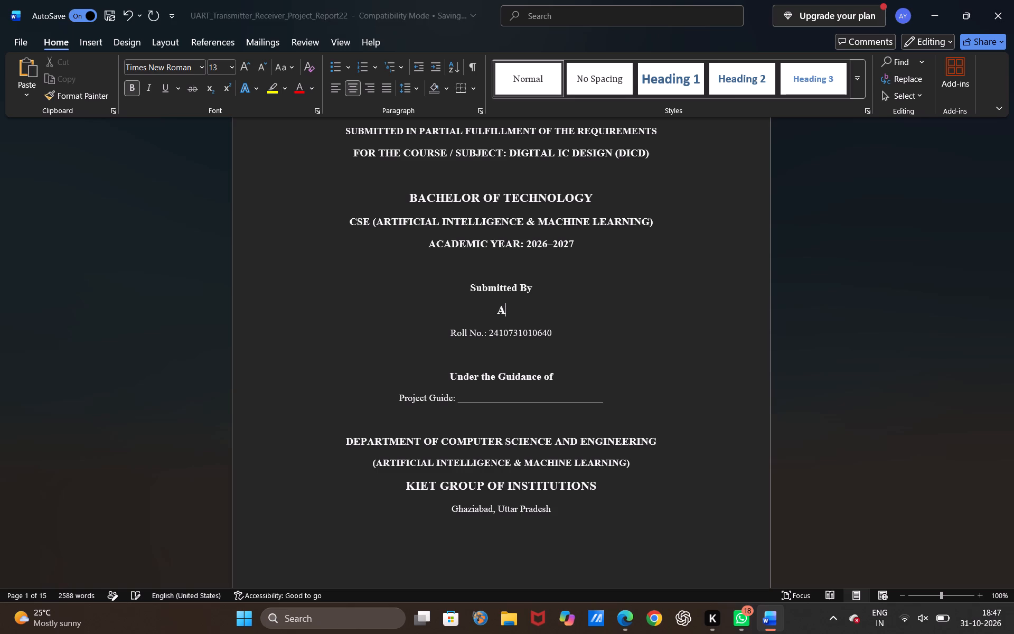
key(BackSpace)
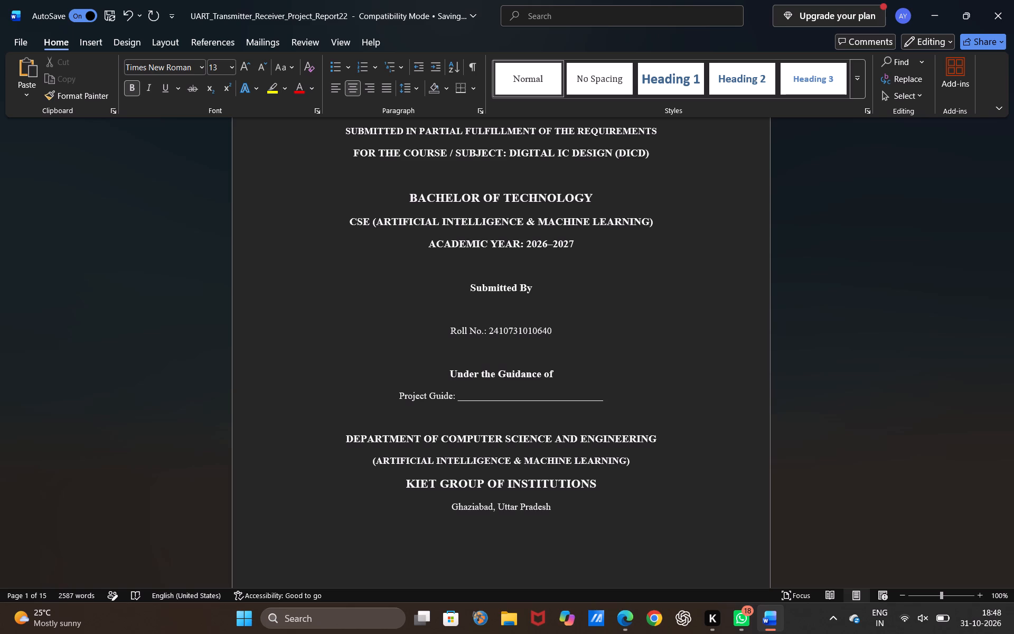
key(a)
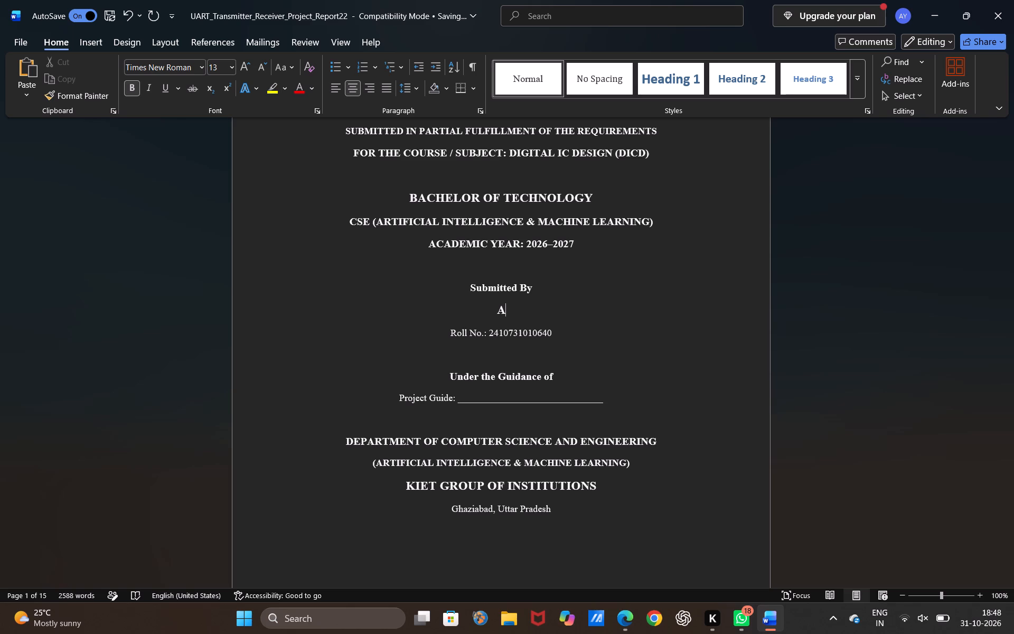
key(BackSpace)
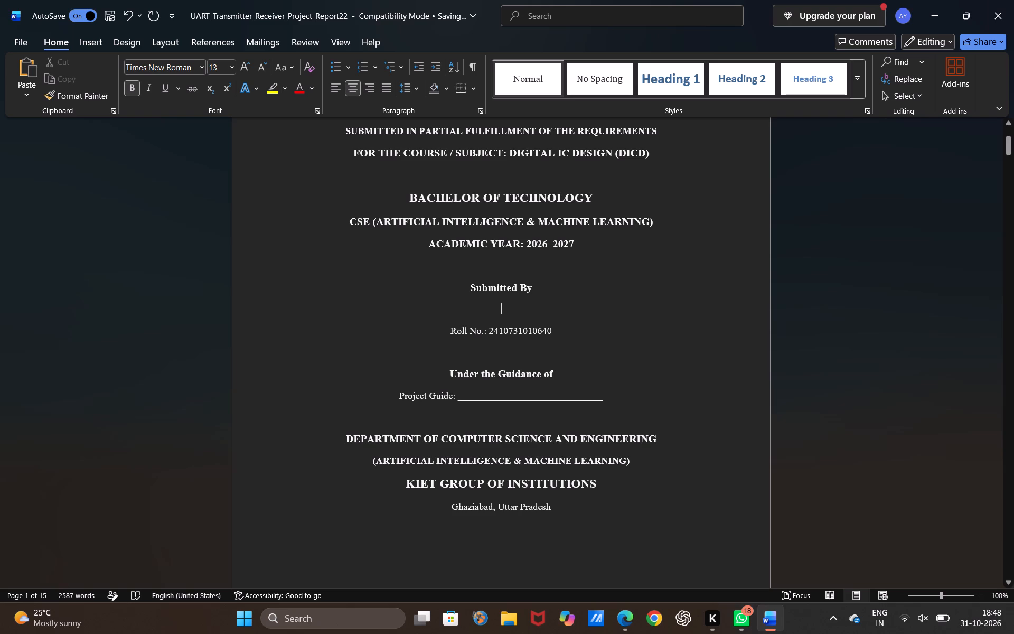
Clear the branch text "CSE (ARTIFICIAL INTELLIGENCE & MACHINE LEARNING)" beneath the BACHELOR OF TECHNOLOGY line on the cover page.
click(646, 220)
drag(661, 220, 631, 220)
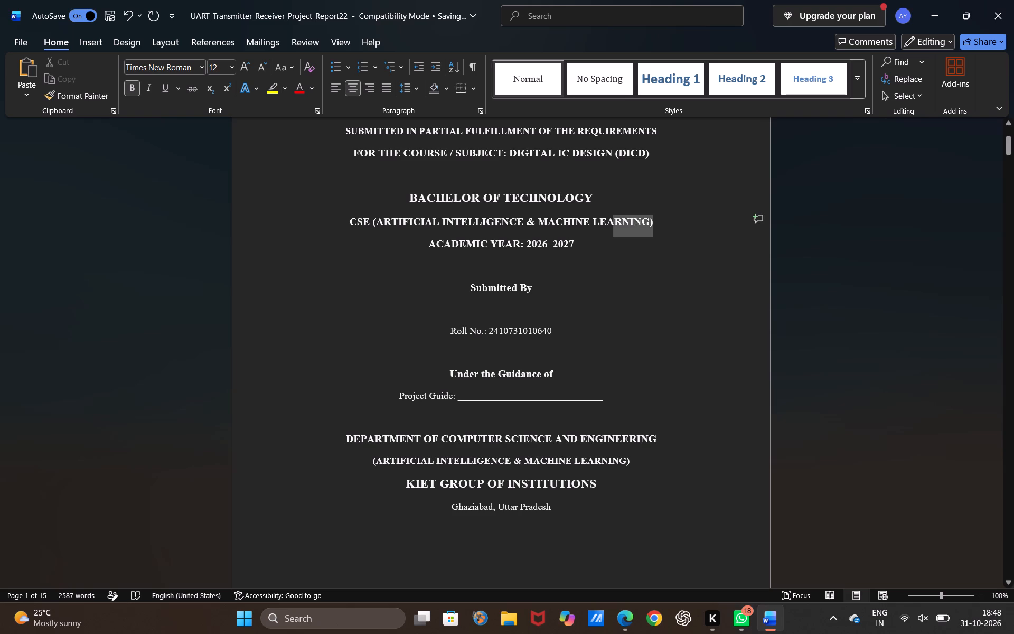
drag(631, 220, 403, 220)
click(647, 220)
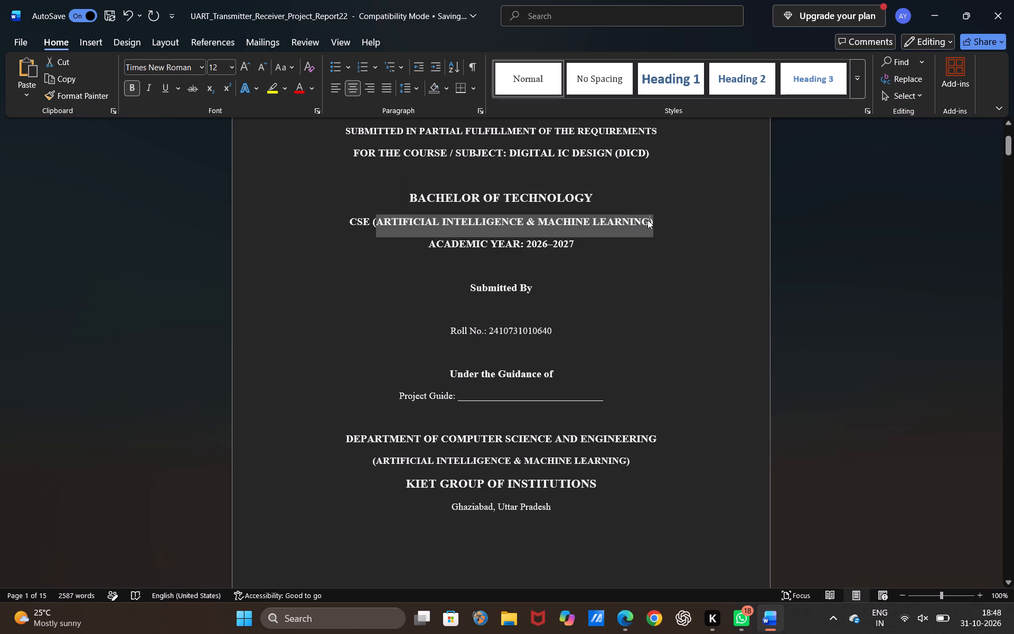
key(BackSpace)
key(BackSpace)
key(BackSpace)
key(BackSpace)
key(BackSpace)
key(BackSpace)
key(BackSpace)
key(BackSpace)
key(BackSpace)
key(BackSpace)
key(BackSpace)
key(BackSpace)
key(BackSpace)
key(BackSpace)
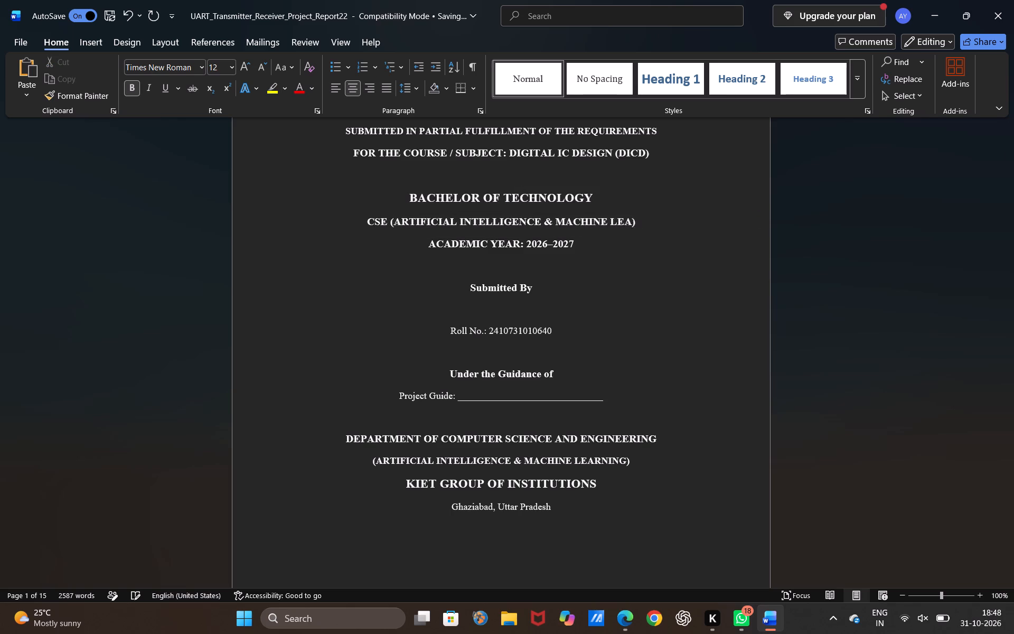
key(BackSpace)
key(BackSpace)
key(BackSpace)
key(BackSpace)
key(BackSpace)
key(BackSpace)
key(BackSpace)
key(BackSpace)
key(BackSpace)
key(BackSpace)
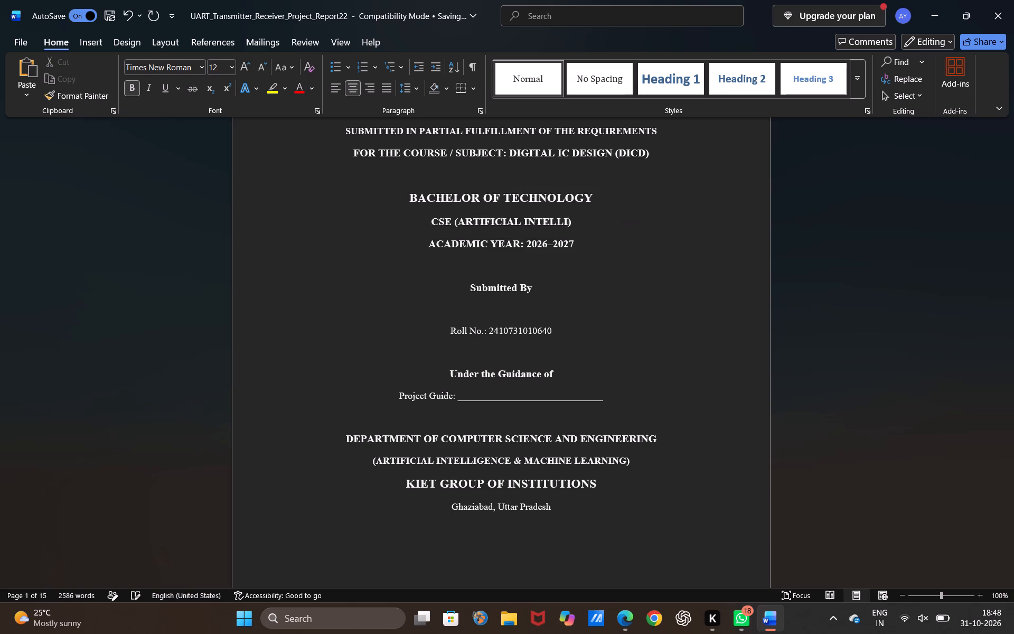
key(BackSpace)
key(BackSpace)
key(BackSpace)
key(BackSpace)
key(BackSpace)
key(BackSpace)
key(BackSpace)
key(BackSpace)
key(BackSpace)
key(BackSpace)
key(BackSpace)
key(BackSpace)
key(BackSpace)
key(BackSpace)
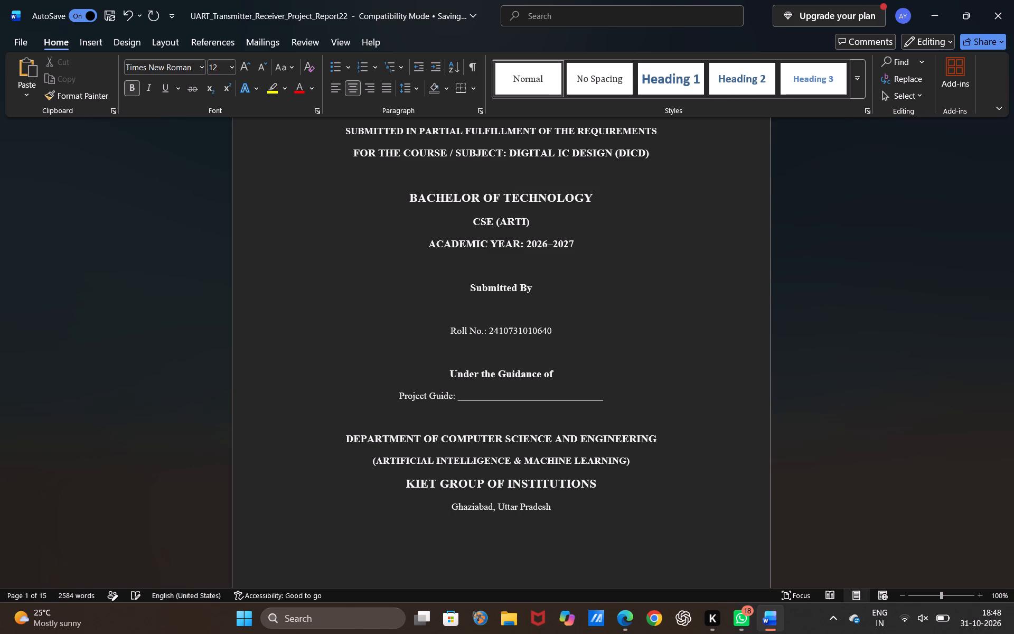
key(BackSpace)
key(BackSpace)
key(BackSpace)
Replace CSE before the parentheses on the cover page's branch line with EELE.
key(Left)
key(Left)
key(BackSpace)
key(BackSpace)
key(BackSpace)
key(BackSpace)
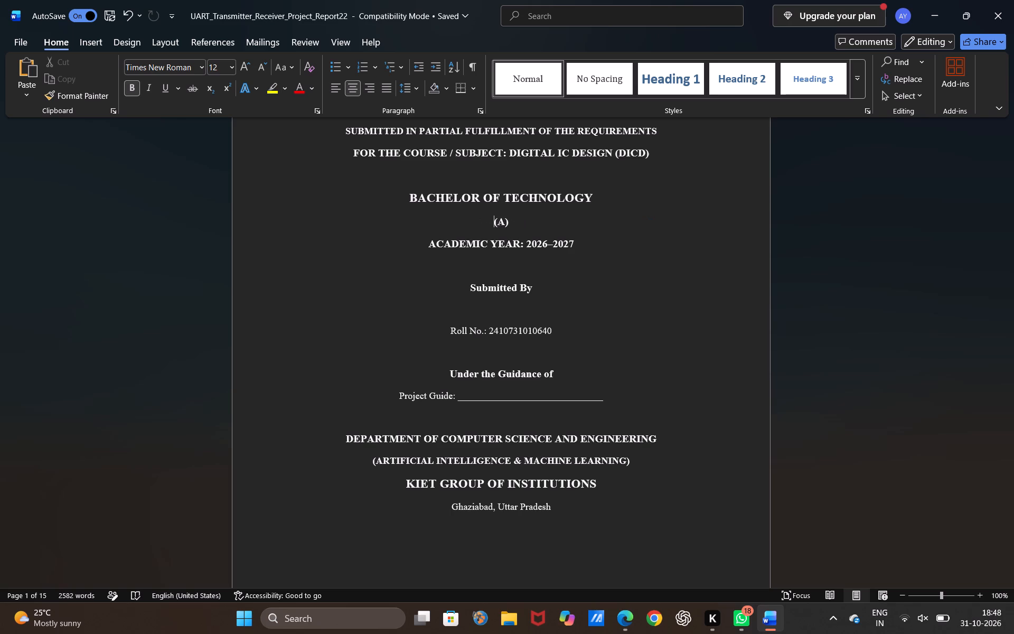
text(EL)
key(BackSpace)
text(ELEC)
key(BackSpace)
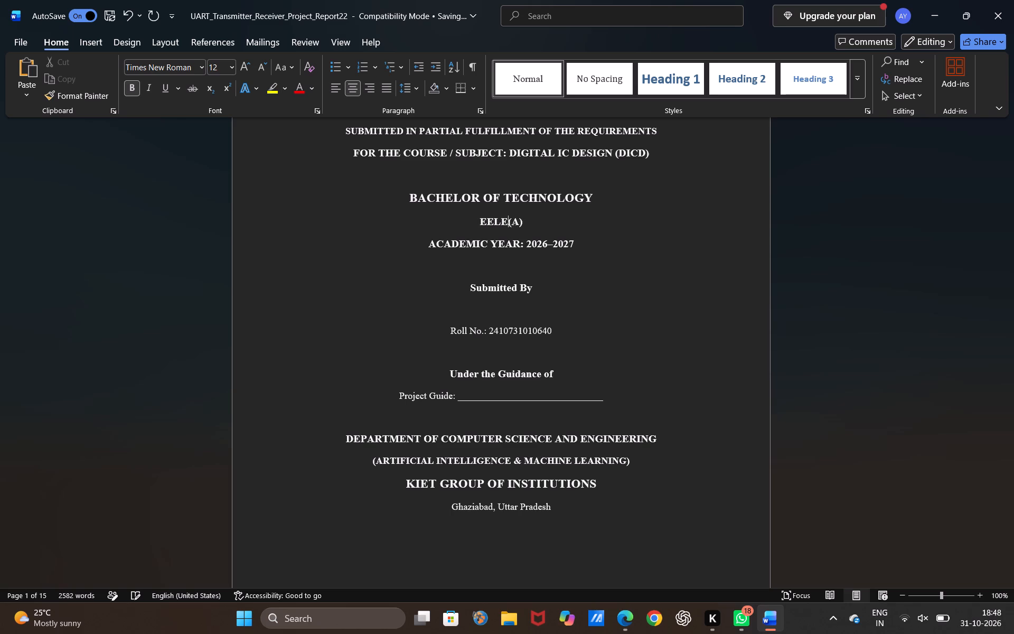
Change EELE on the cover page's branch line to ELECTRONICS, with a space before the parenthesised A.
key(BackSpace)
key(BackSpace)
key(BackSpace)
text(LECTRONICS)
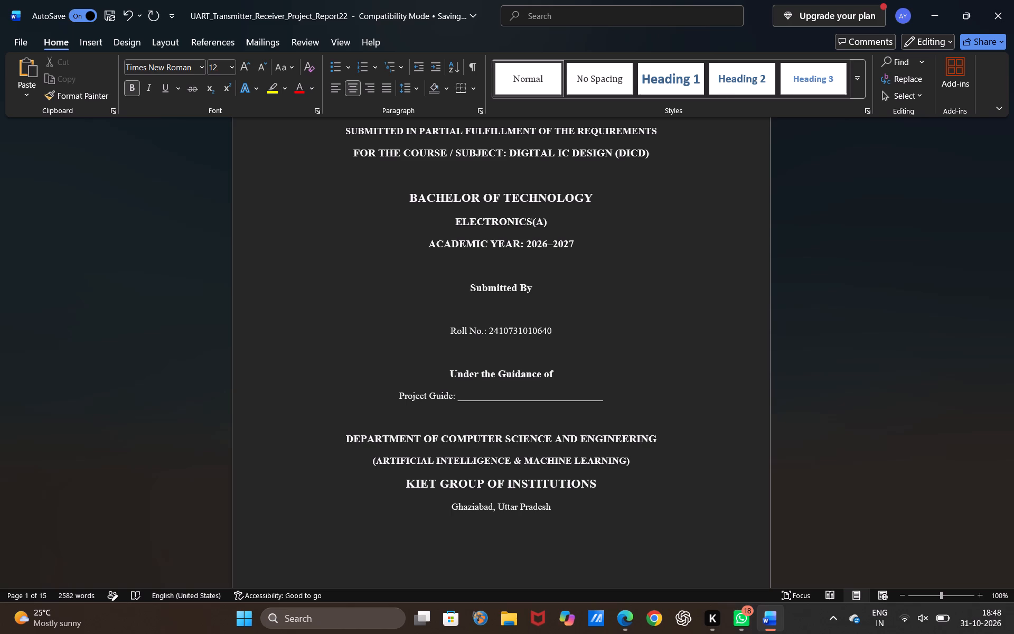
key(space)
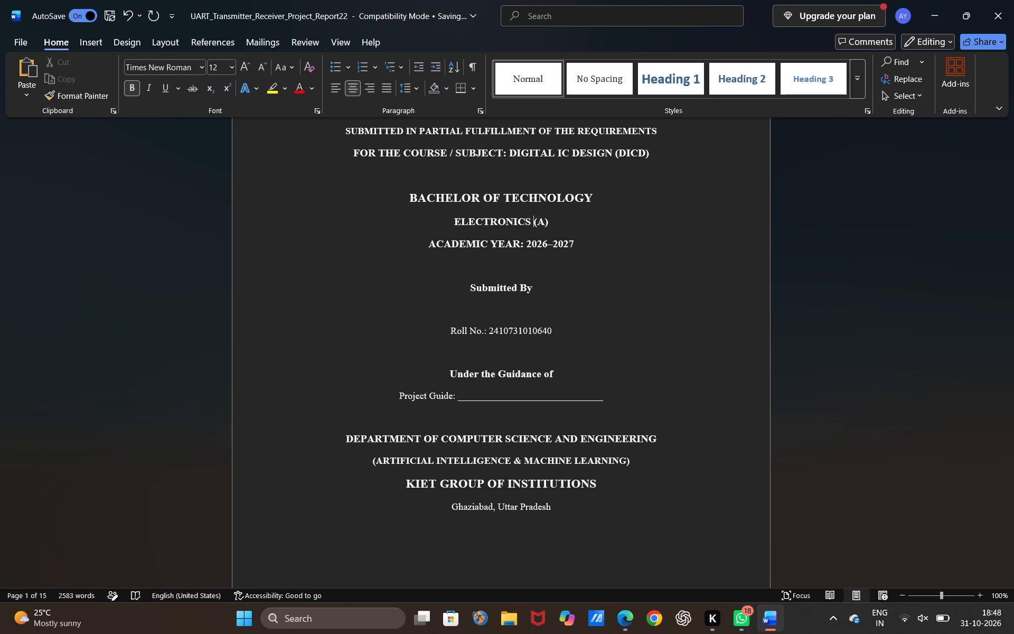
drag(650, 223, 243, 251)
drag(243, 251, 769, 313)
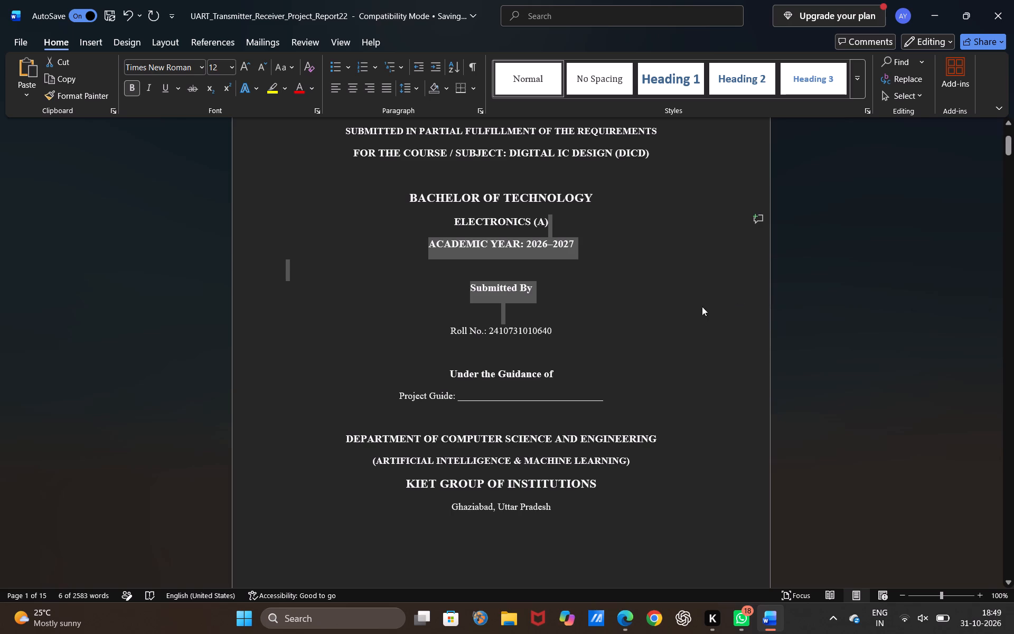
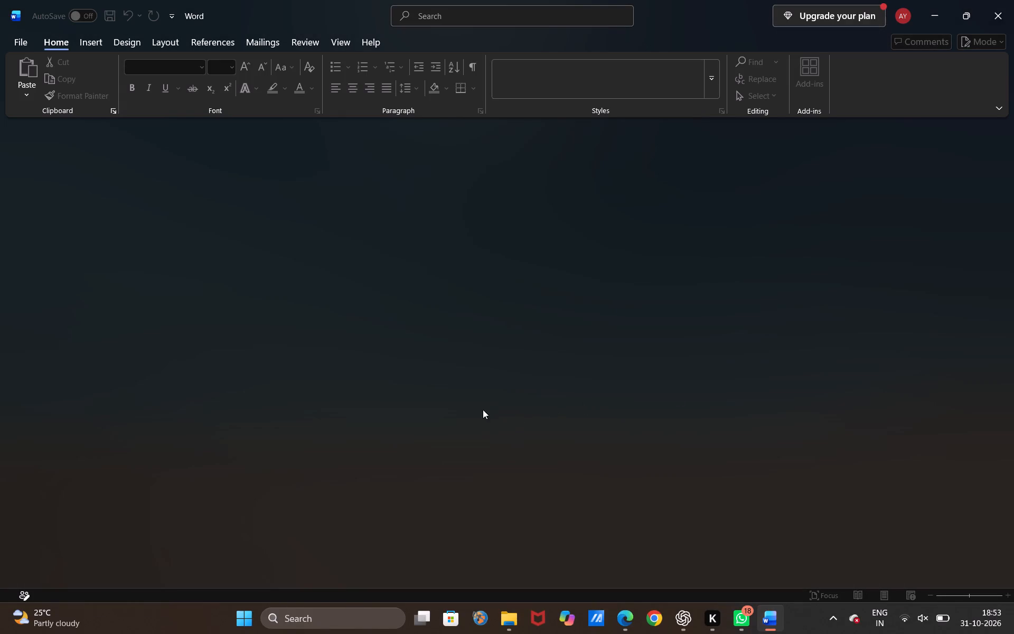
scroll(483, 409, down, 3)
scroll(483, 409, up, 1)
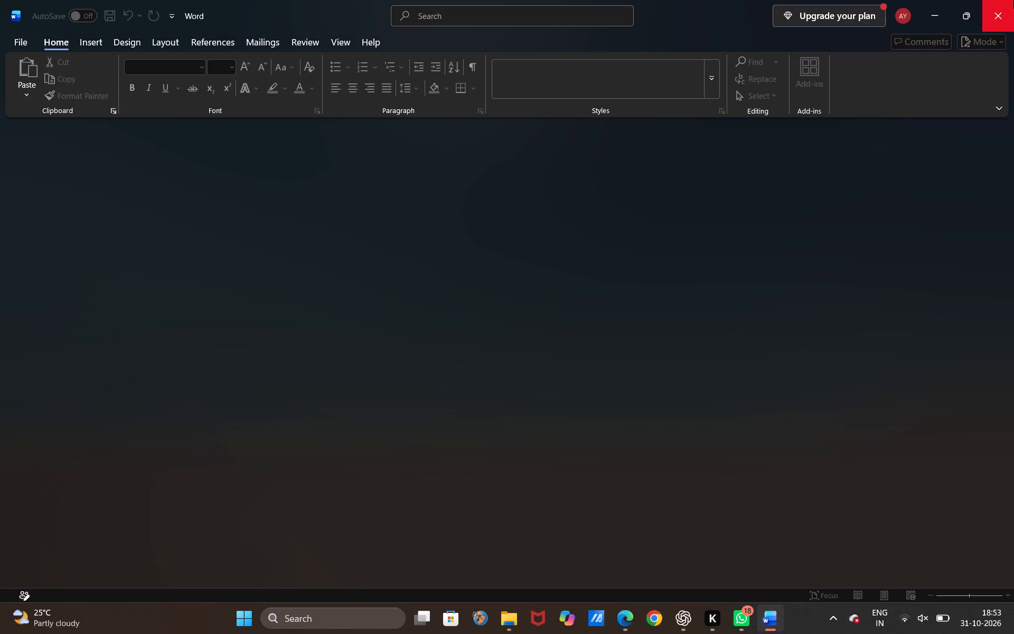
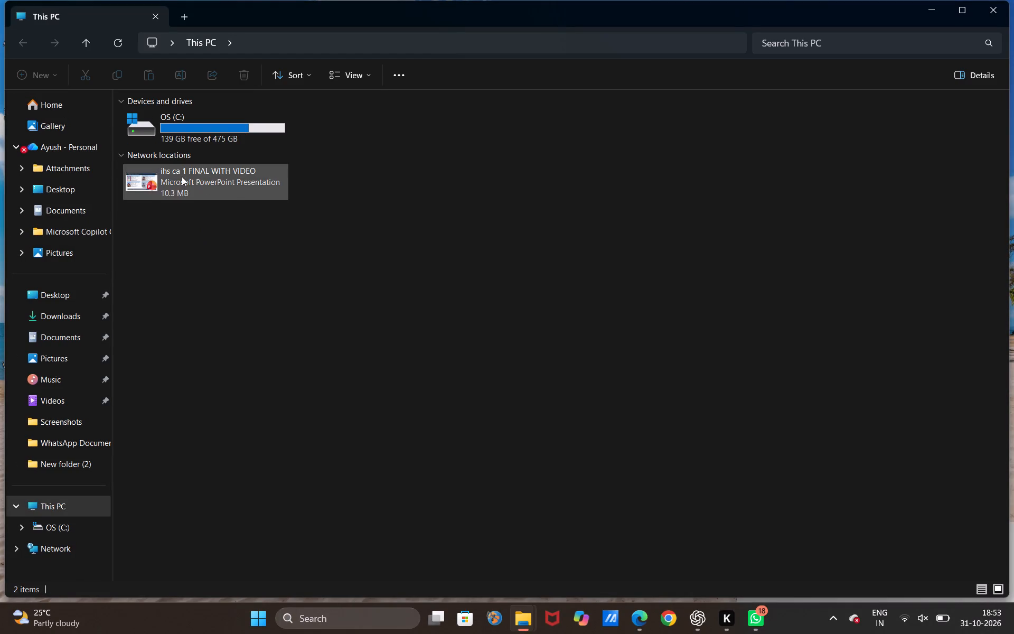
Open the UART_Transmitter_Receiver_Project document from the Downloads folder and enable editing.
click(53, 302)
click(51, 314)
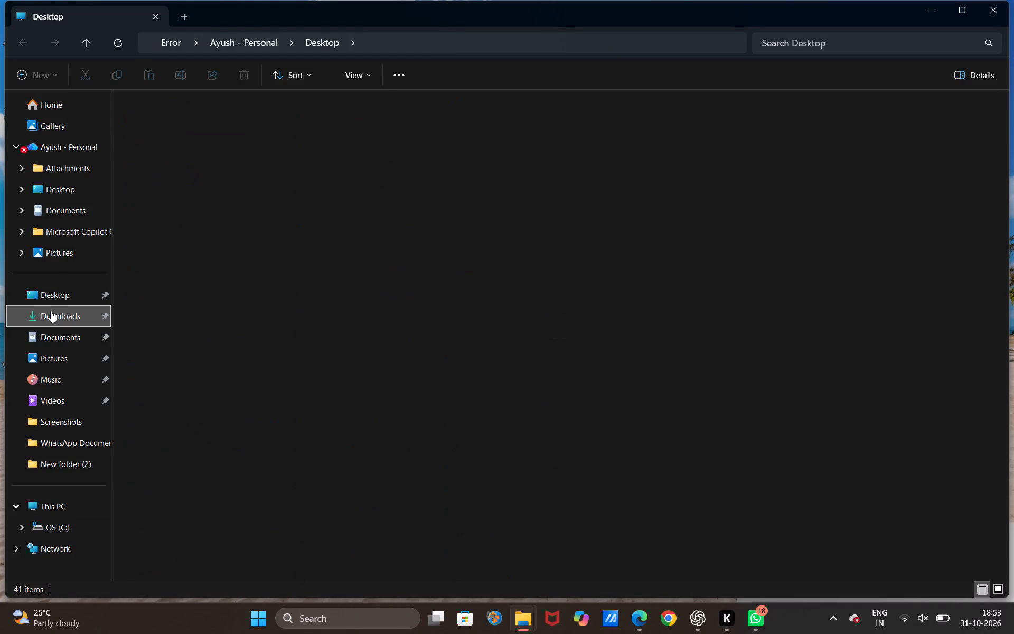
double_click(301, 130)
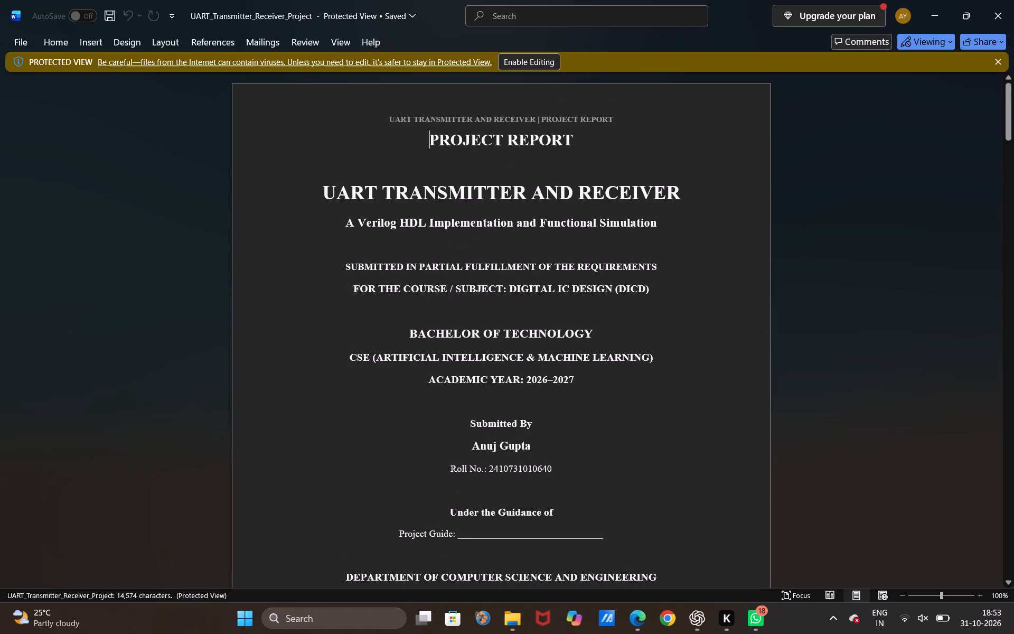
click(520, 66)
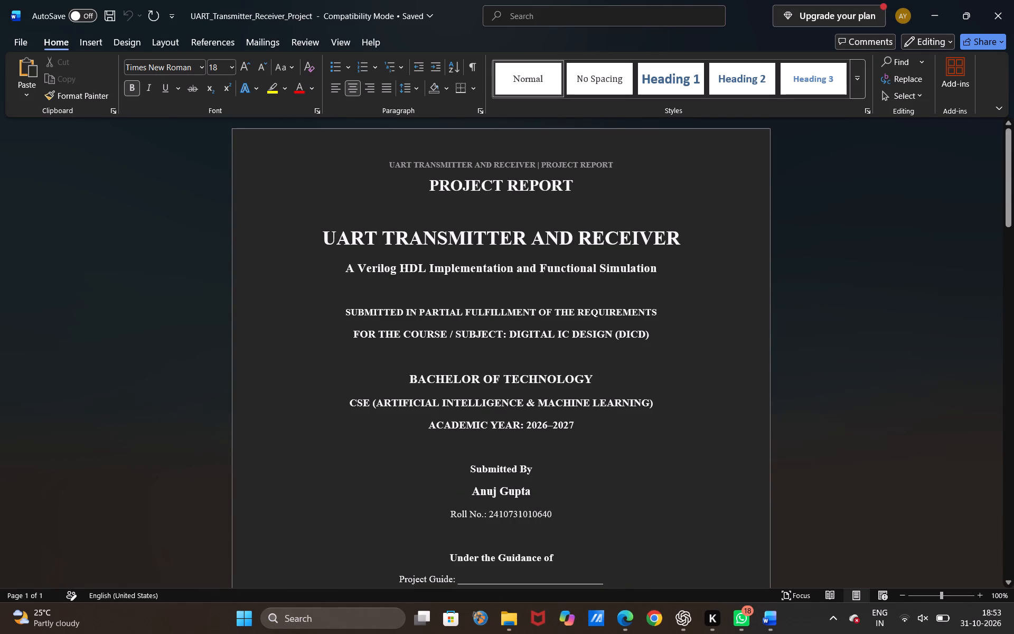
Replace the CSE (ARTIFICIAL INTELLIGENCE & MACHINE LEARNING) line under BACHELOR OF TECHNOLOGY with ELECTRONICS & COMMUNICATION ENGINEERING.
drag(663, 401, 403, 402)
key(BackSpace)
key(BackSpace)
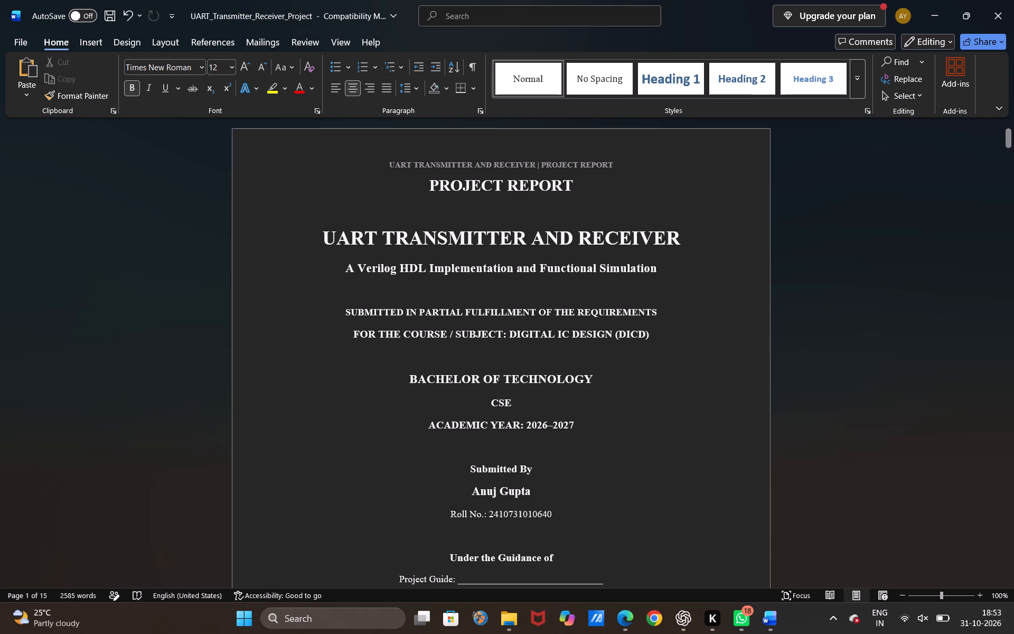
key(BackSpace)
key(BackSpace)
key(BackSpace)
key(BackSpace)
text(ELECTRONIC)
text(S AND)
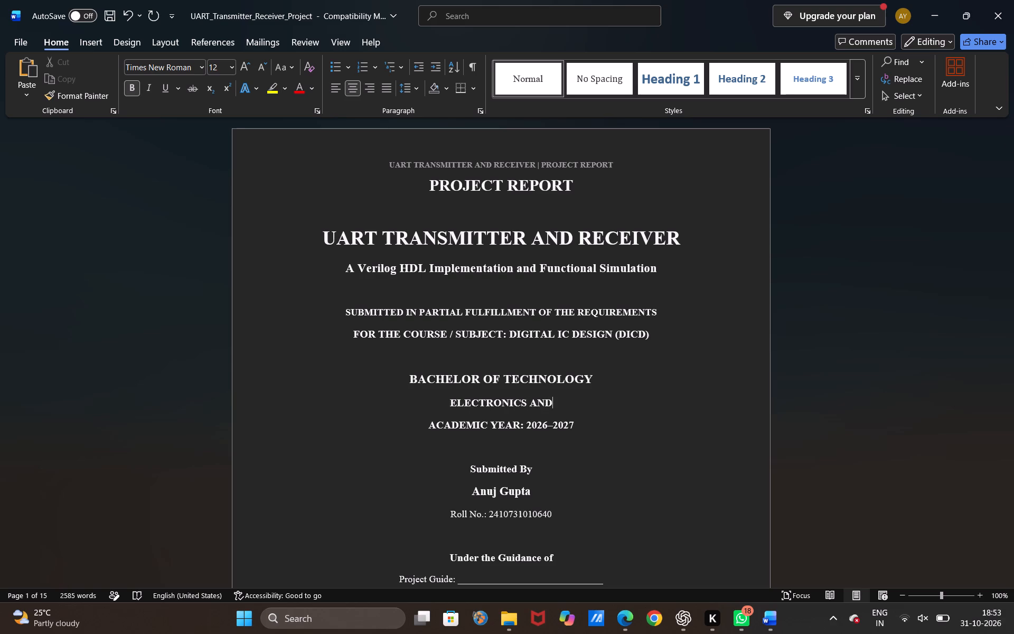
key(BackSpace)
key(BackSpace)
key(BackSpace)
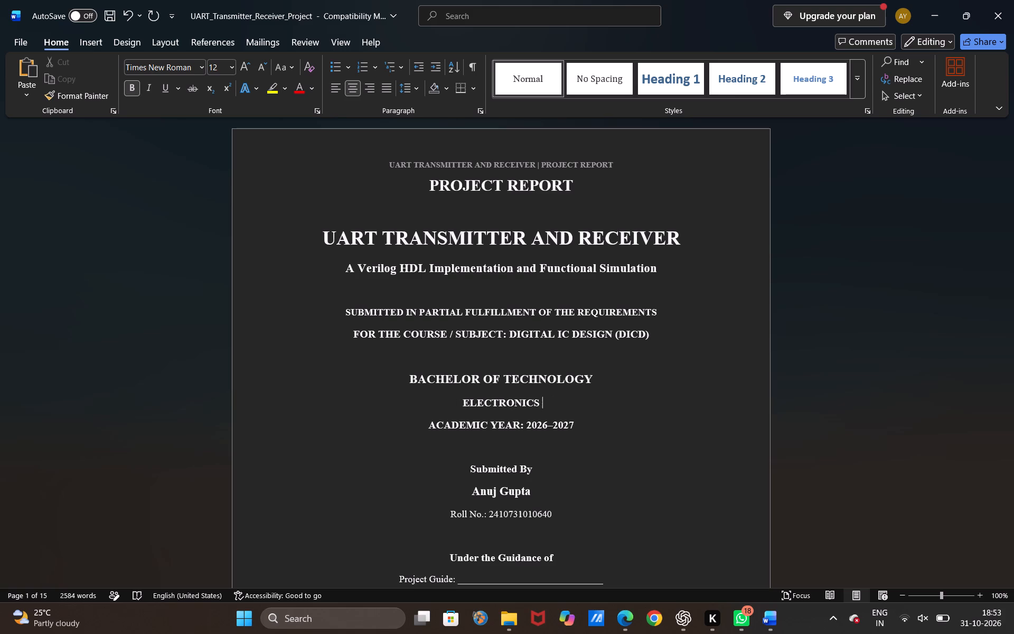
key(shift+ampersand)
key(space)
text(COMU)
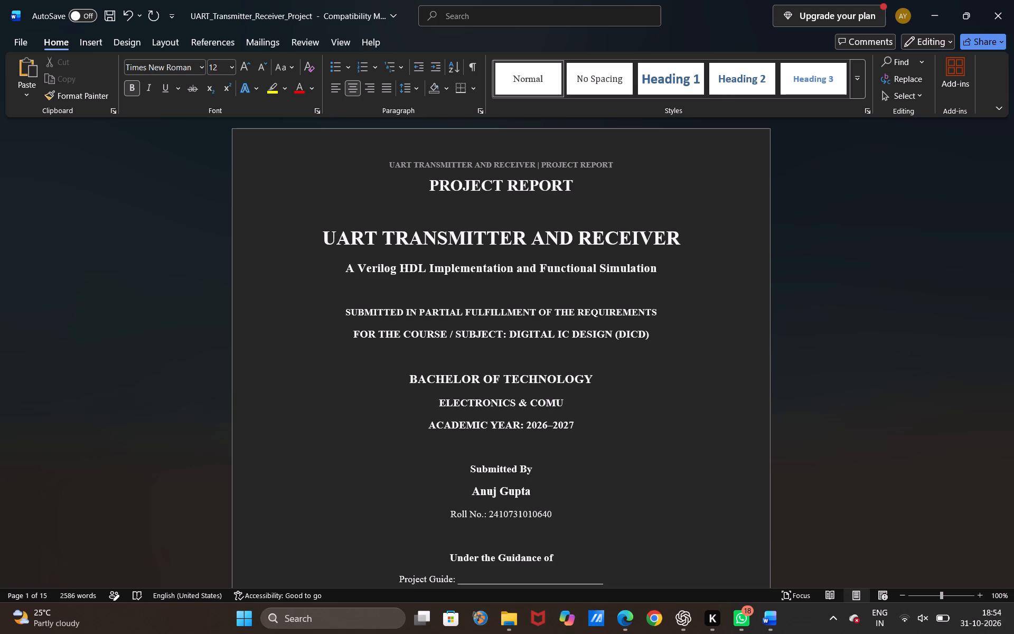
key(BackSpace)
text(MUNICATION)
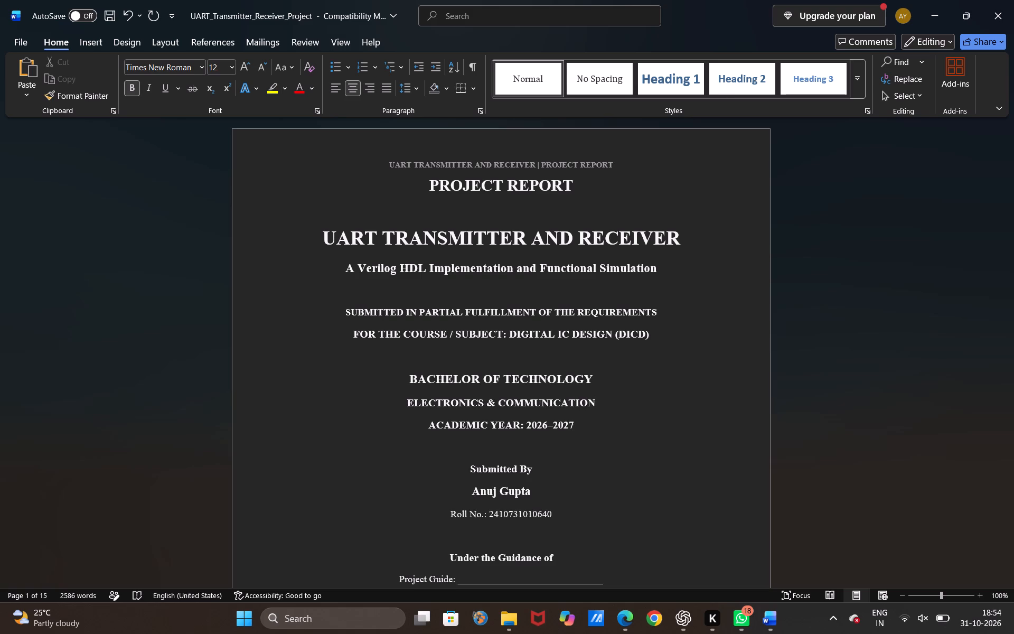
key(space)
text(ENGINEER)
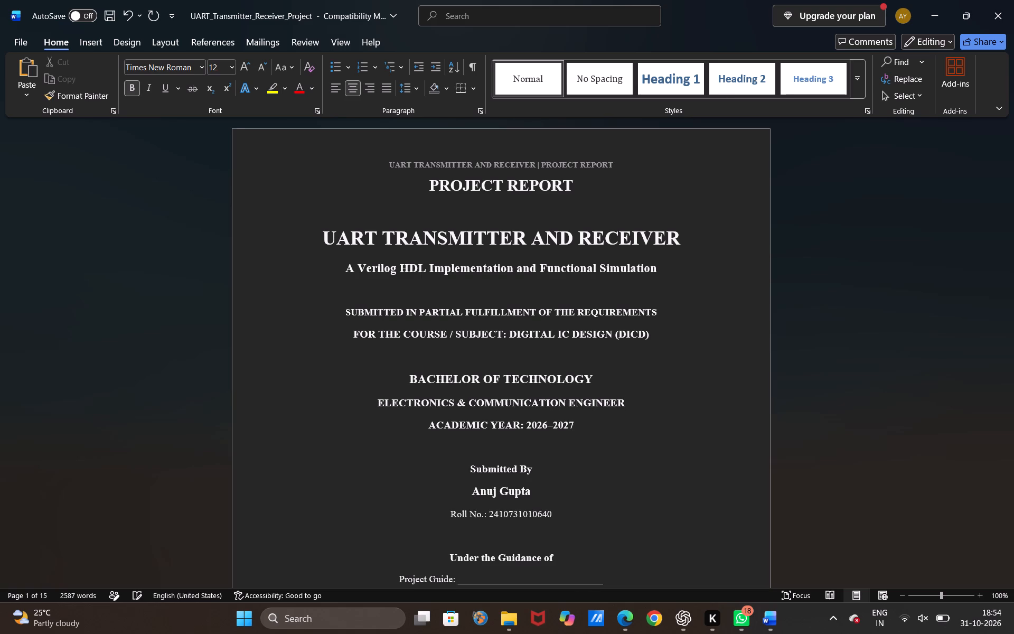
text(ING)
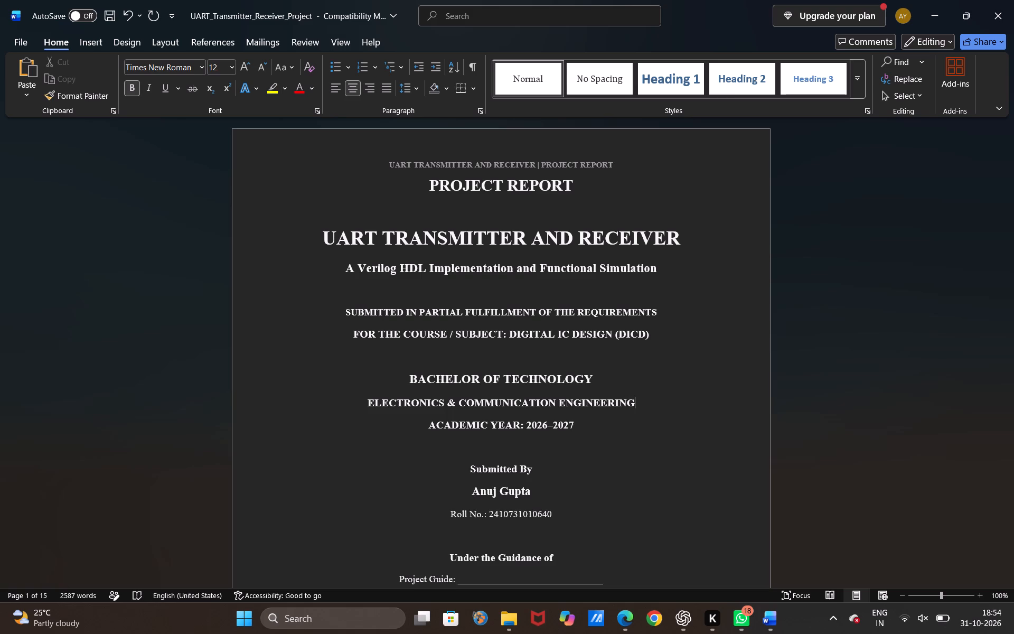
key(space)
Shorten the course line on the cover page to SUBJECT: DIGITAL IC DESIGN (DICD) and centre it.
click(458, 333)
key(BackSpace)
key(BackSpace)
key(BackSpace)
key(BackSpace)
key(BackSpace)
key(BackSpace)
key(BackSpace)
key(BackSpace)
key(BackSpace)
key(BackSpace)
key(BackSpace)
key(BackSpace)
key(BackSpace)
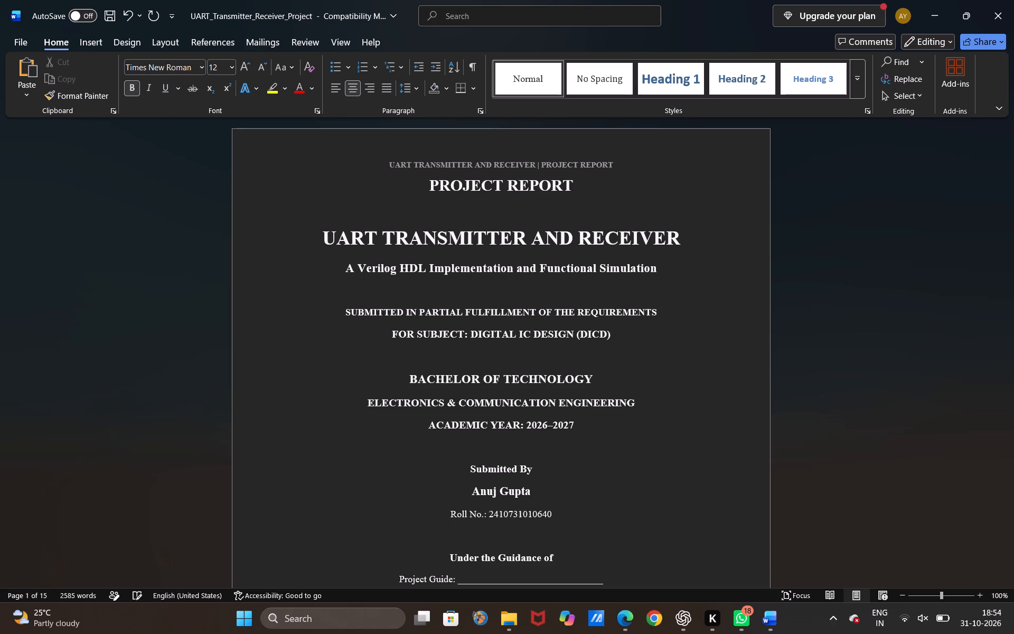
key(BackSpace)
key(BackSpace)
key(BackSpace)
key(BackSpace)
key(BackSpace)
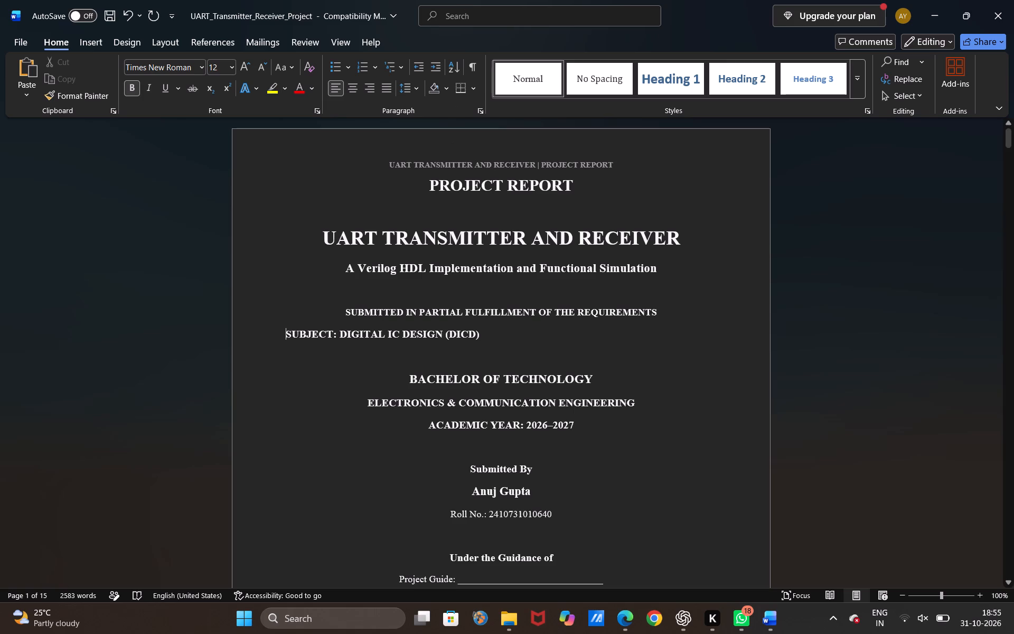
click(354, 93)
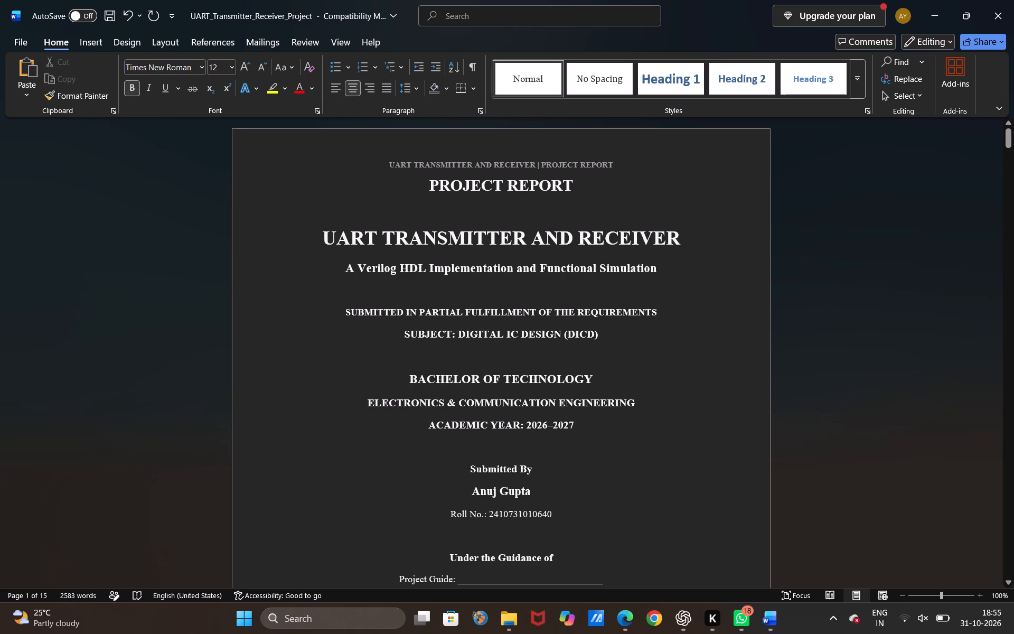
Delete the existing student's name under Submitted By on the cover page.
click(614, 167)
click(615, 163)
scroll(591, 275, down, 3)
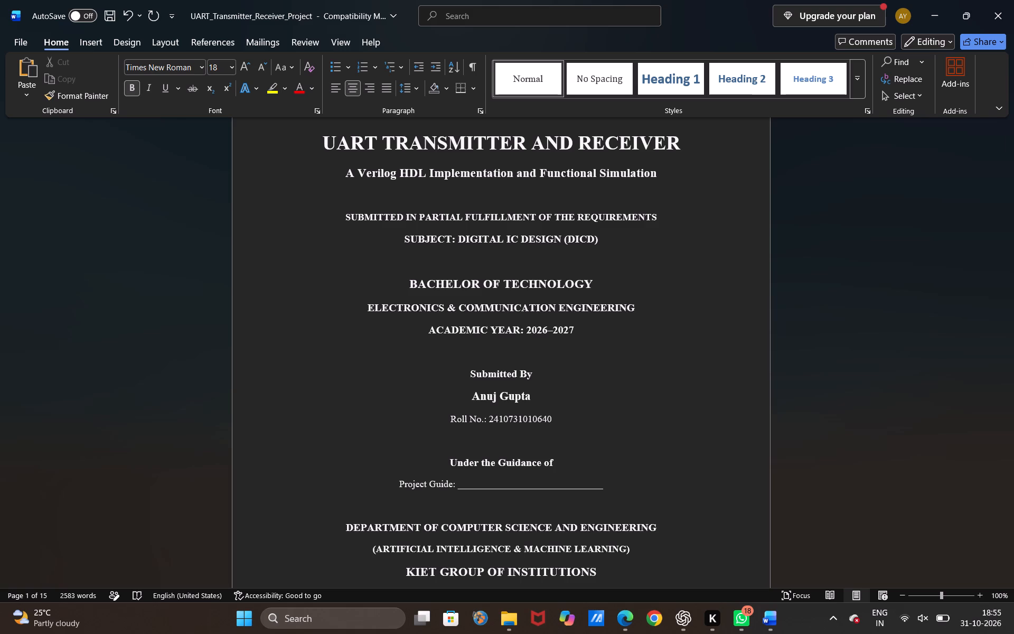
click(533, 395)
key(BackSpace)
key(BackSpace)
key(BackSpace)
key(BackSpace)
key(BackSpace)
key(BackSpace)
key(BackSpace)
key(BackSpace)
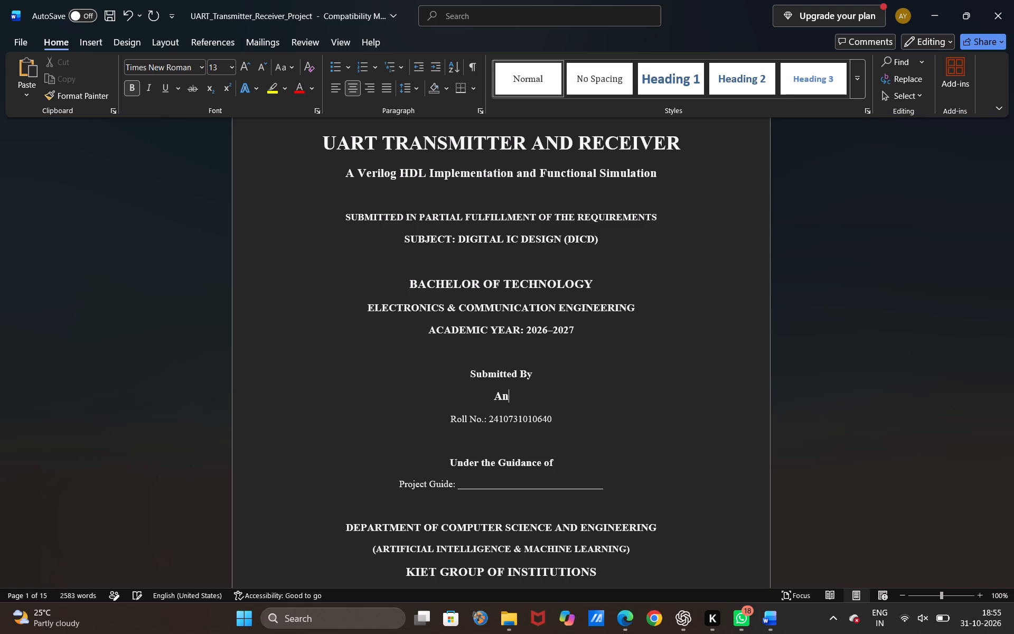
key(BackSpace)
key(BackSpace)
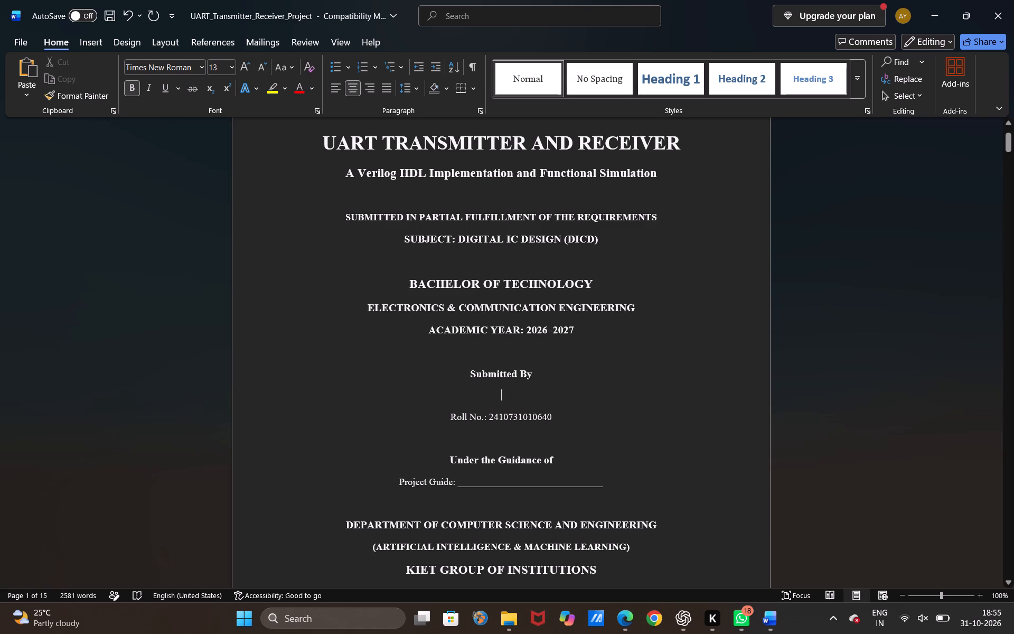
Delete the entire Roll No. line, including its label, from the Submitted By section.
click(551, 414)
key(BackSpace)
key(BackSpace)
key(BackSpace)
key(BackSpace)
key(BackSpace)
key(BackSpace)
key(BackSpace)
key(BackSpace)
key(BackSpace)
key(BackSpace)
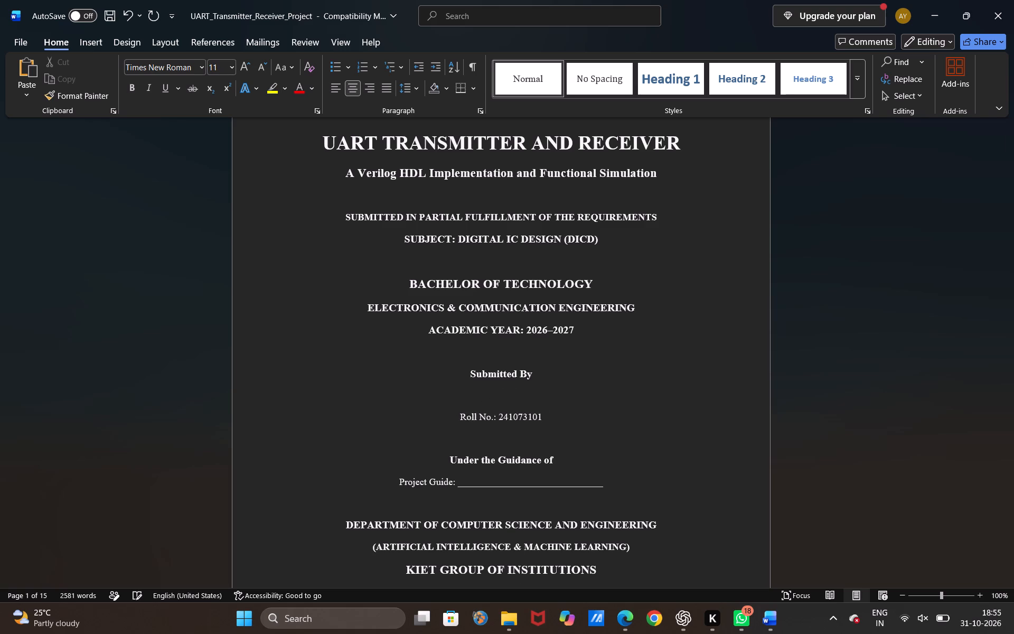
key(BackSpace)
key(BackSpace)
key(BackSpace)
key(BackSpace)
key(BackSpace)
key(BackSpace)
key(BackSpace)
key(BackSpace)
key(BackSpace)
key(BackSpace)
key(BackSpace)
key(BackSpace)
key(BackSpace)
Enter the three group members' full names in capitals under Submitted By, each on its own line.
key(Up)
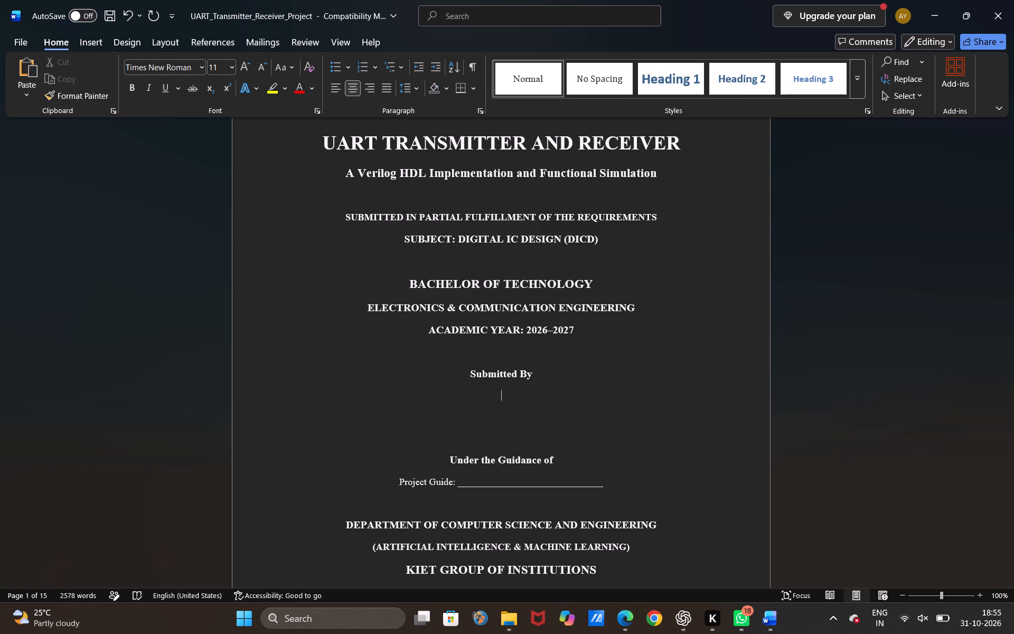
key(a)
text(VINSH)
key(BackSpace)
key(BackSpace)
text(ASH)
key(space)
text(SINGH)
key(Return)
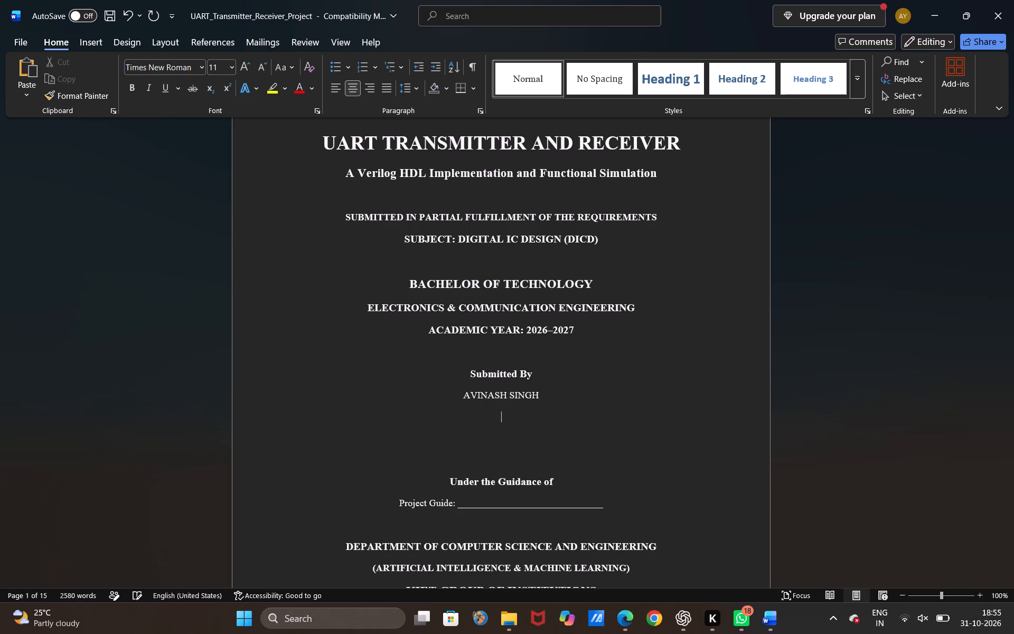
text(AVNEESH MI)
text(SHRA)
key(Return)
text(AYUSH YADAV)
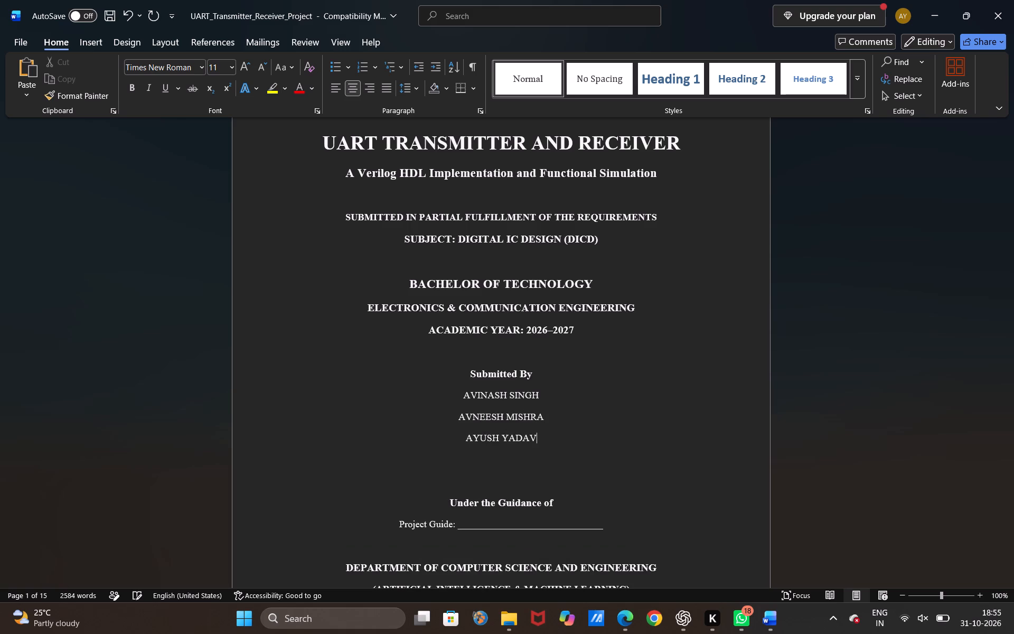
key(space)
Enter the guide's title and name in capitals after Project Guide and remove the blank underline.
click(510, 515)
click(477, 524)
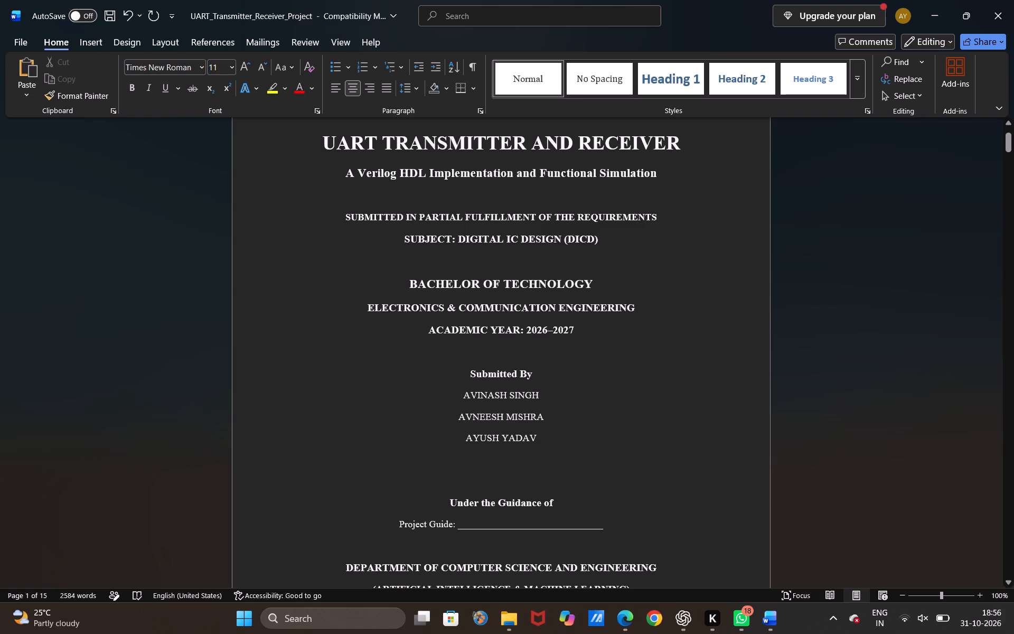
click(467, 522)
click(615, 523)
key(BackSpace)
key(BackSpace)
key(BackSpace)
key(BackSpace)
key(BackSpace)
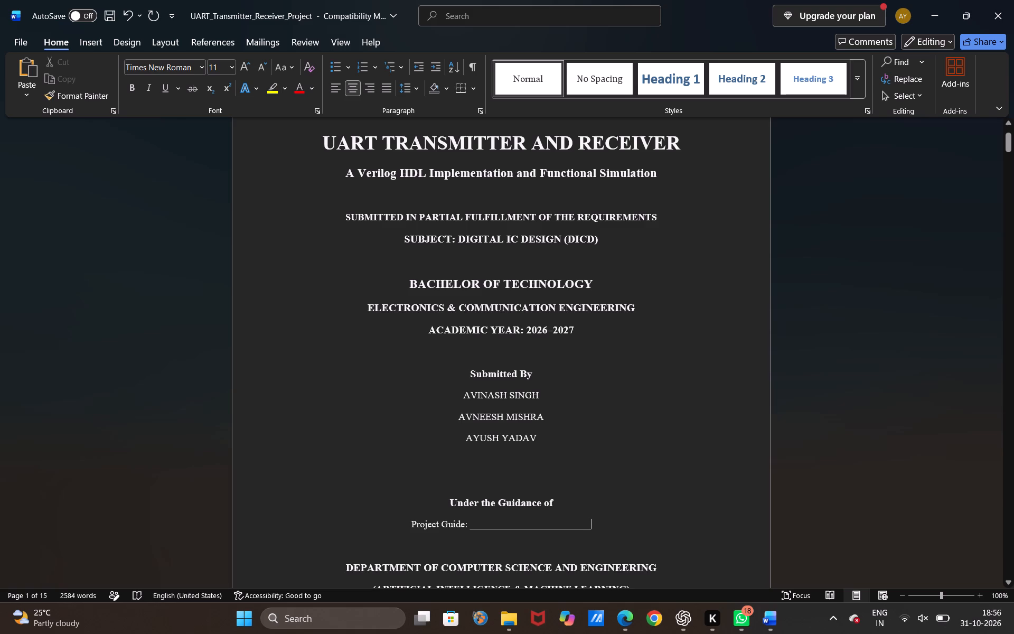
click(481, 523)
key(BackSpace)
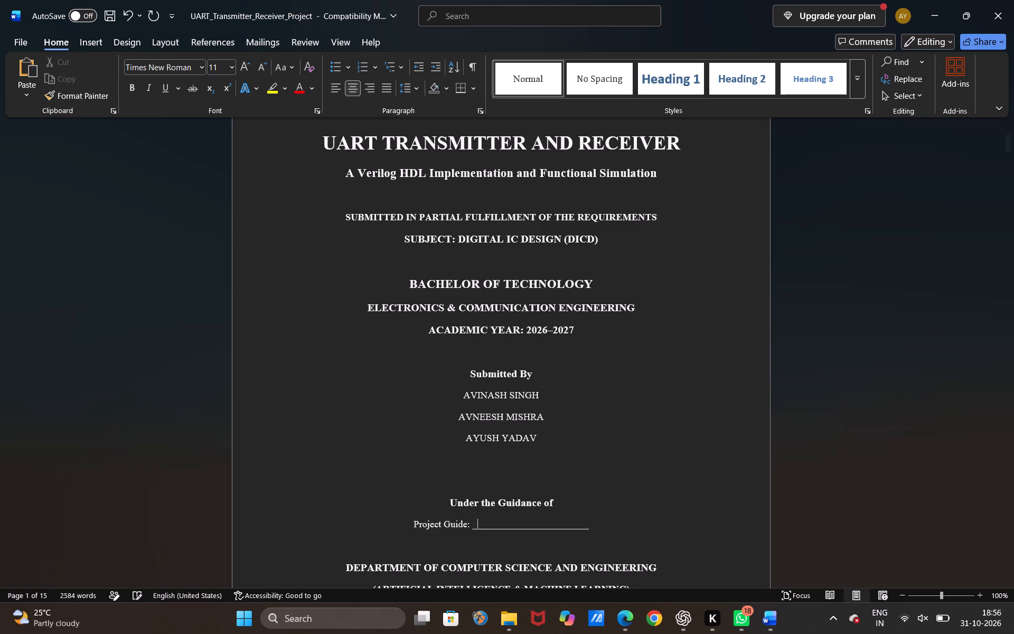
key(BackSpace)
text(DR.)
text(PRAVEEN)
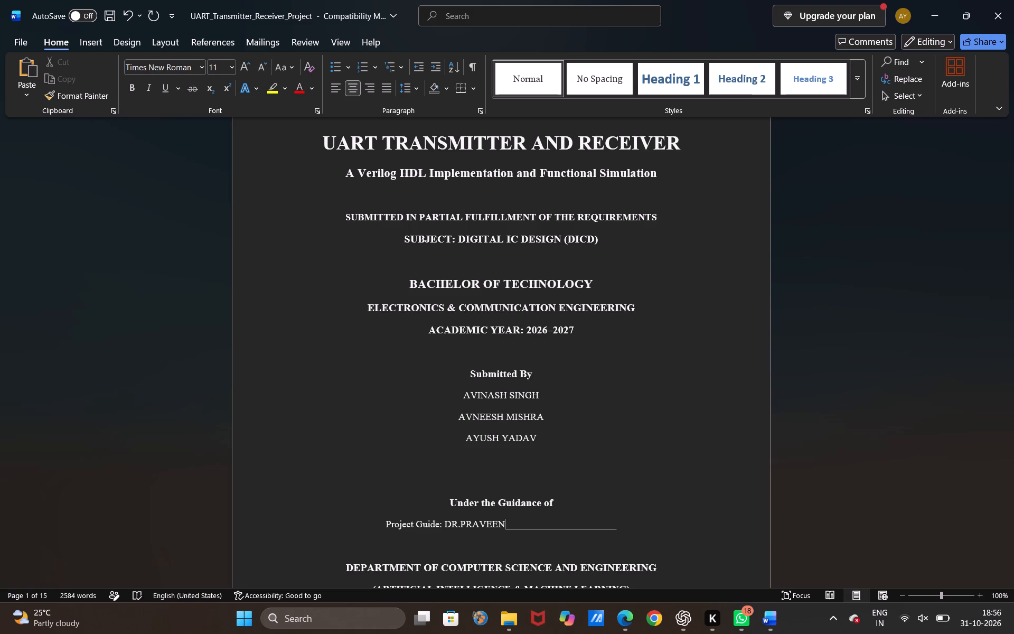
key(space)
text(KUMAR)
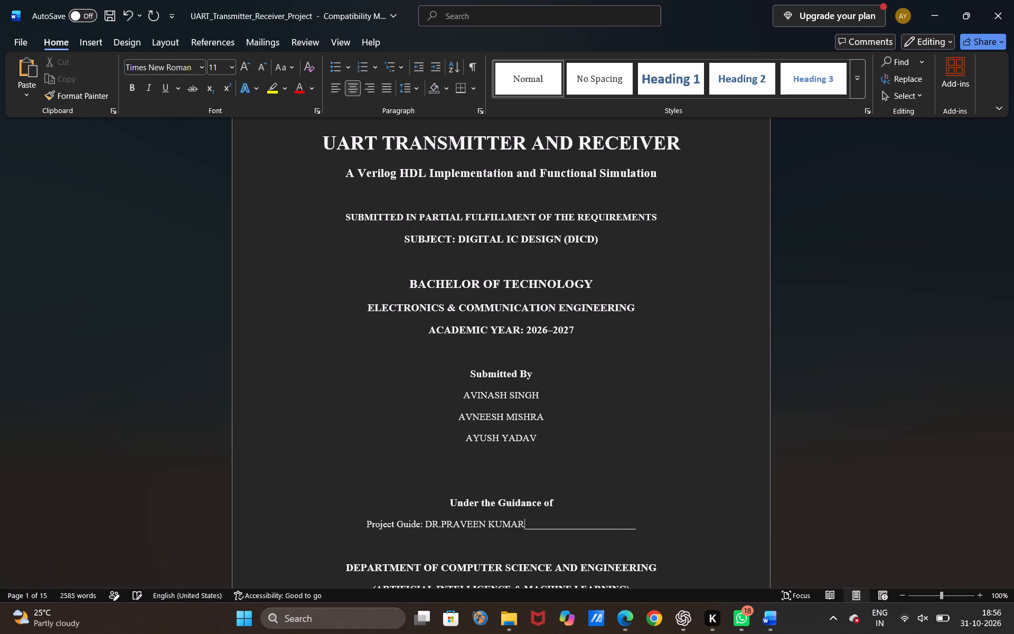
click(443, 519)
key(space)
drag(671, 521, 579, 534)
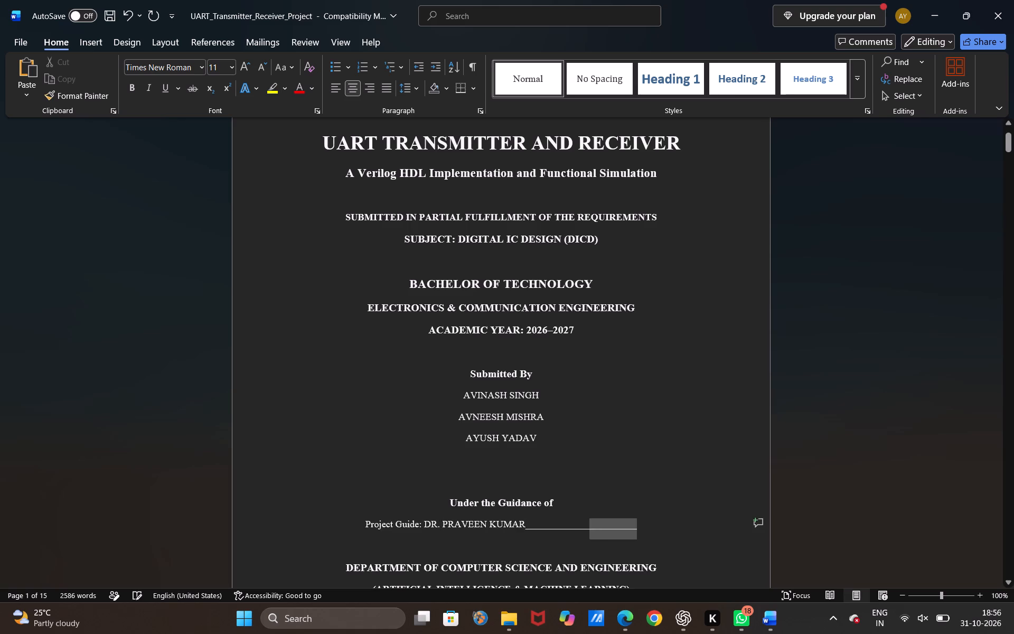
drag(579, 534, 527, 529)
key(BackSpace)
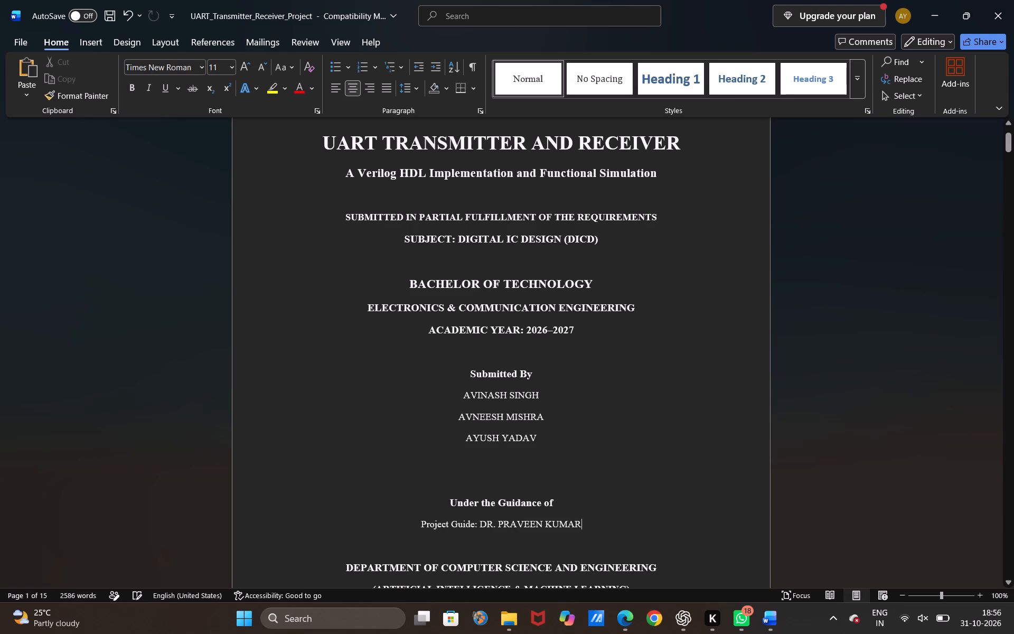
Replace COMPUTER SCIENCE AND ENGINEERING after DEPARTMENT OF with the copied ELECTRONICS & COMMUNICATION ENGINEERING, placed on its own line.
scroll(590, 475, down, 2)
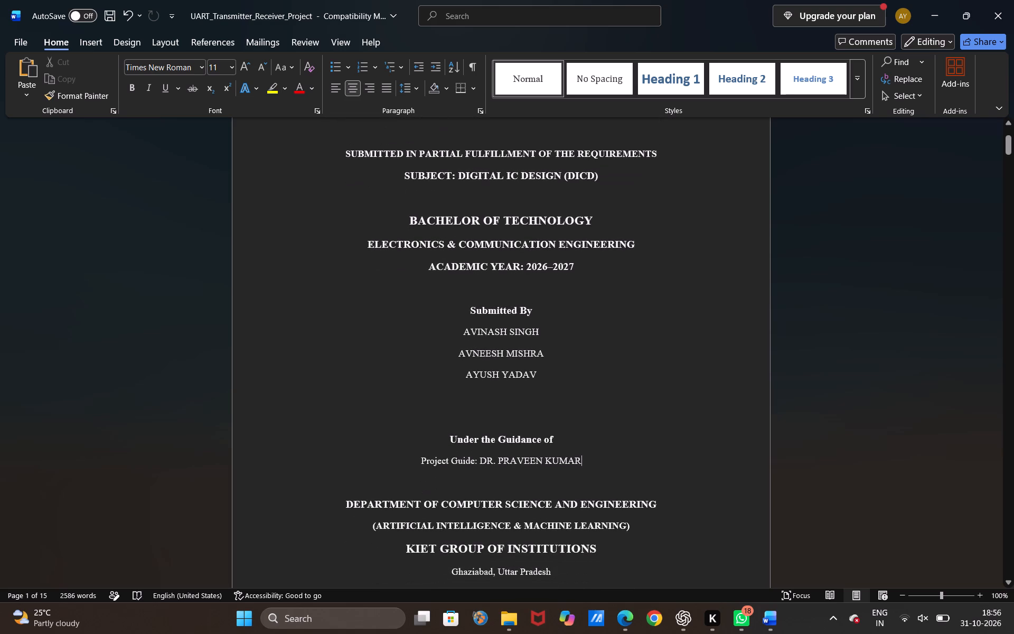
scroll(560, 548, down, 1)
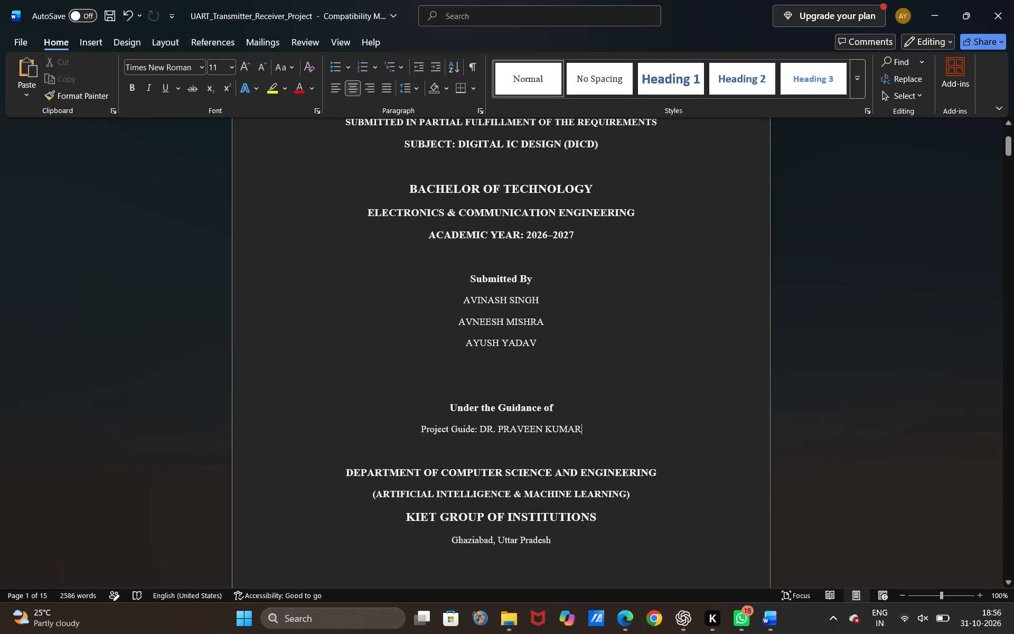
drag(359, 211, 626, 222)
key(ctrl+c)
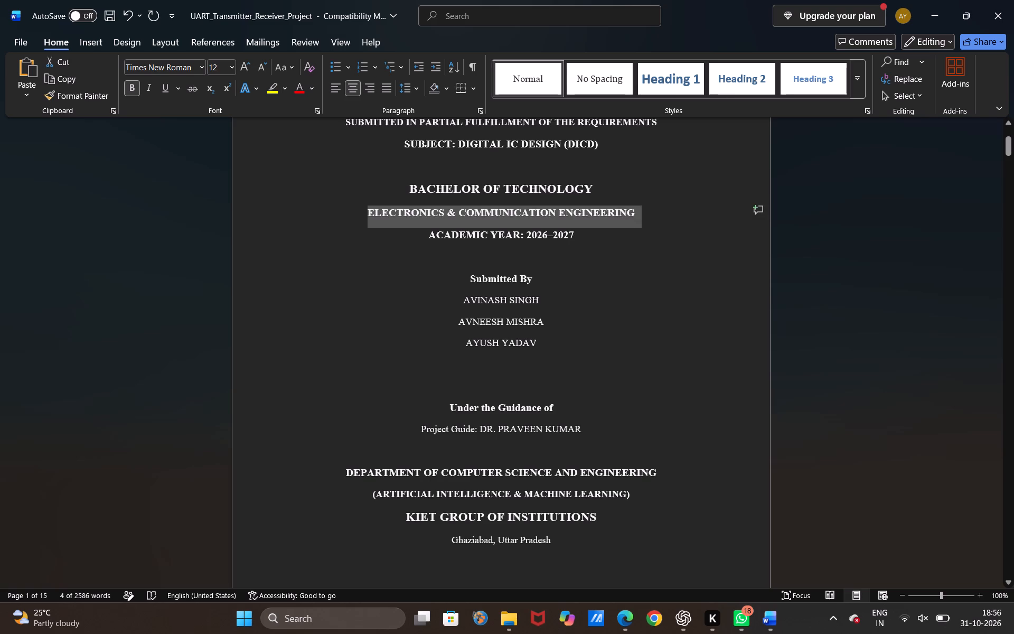
drag(640, 488, 524, 480)
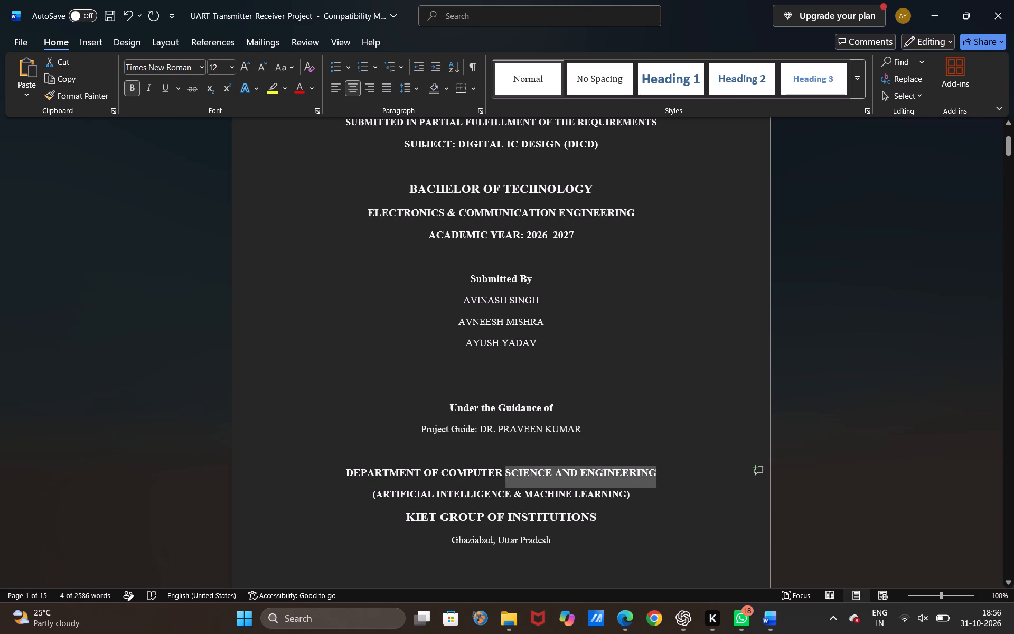
drag(524, 480, 473, 480)
key(BackSpace)
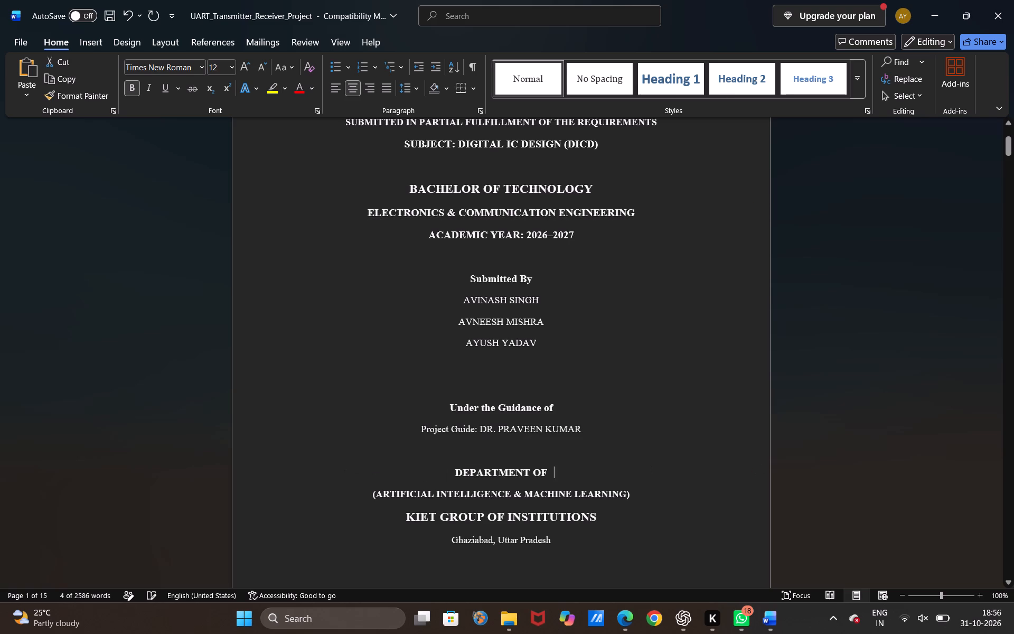
key(ctrl+c)
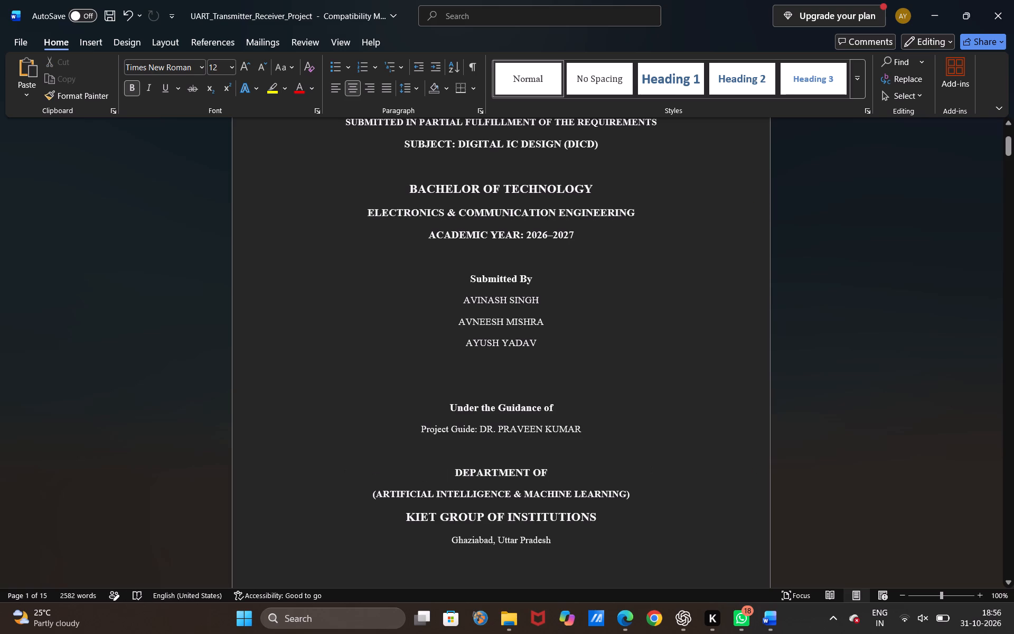
key(ctrl+v)
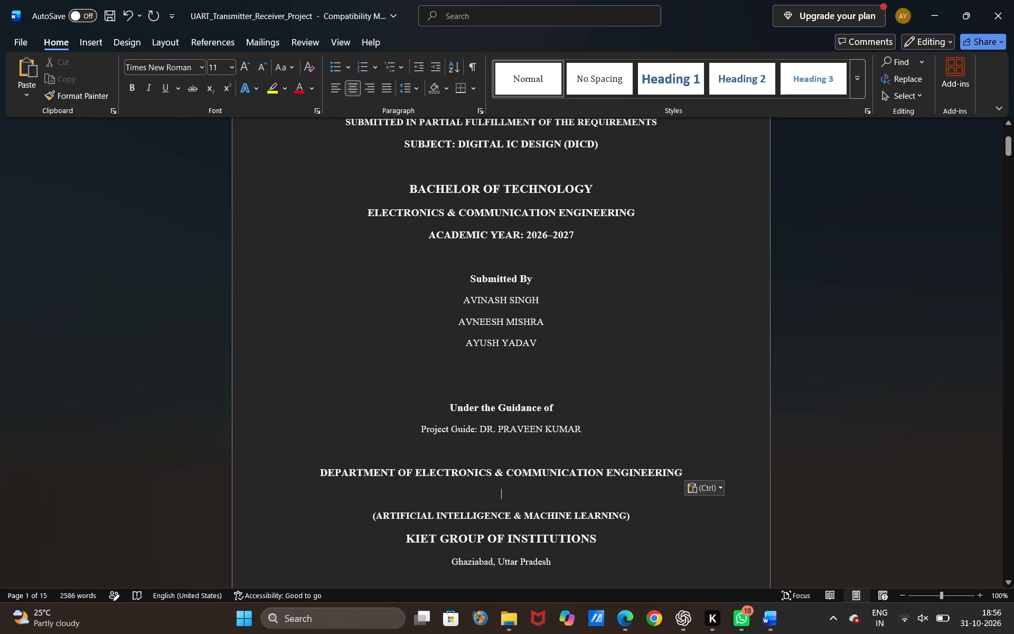
click(418, 468)
key(Return)
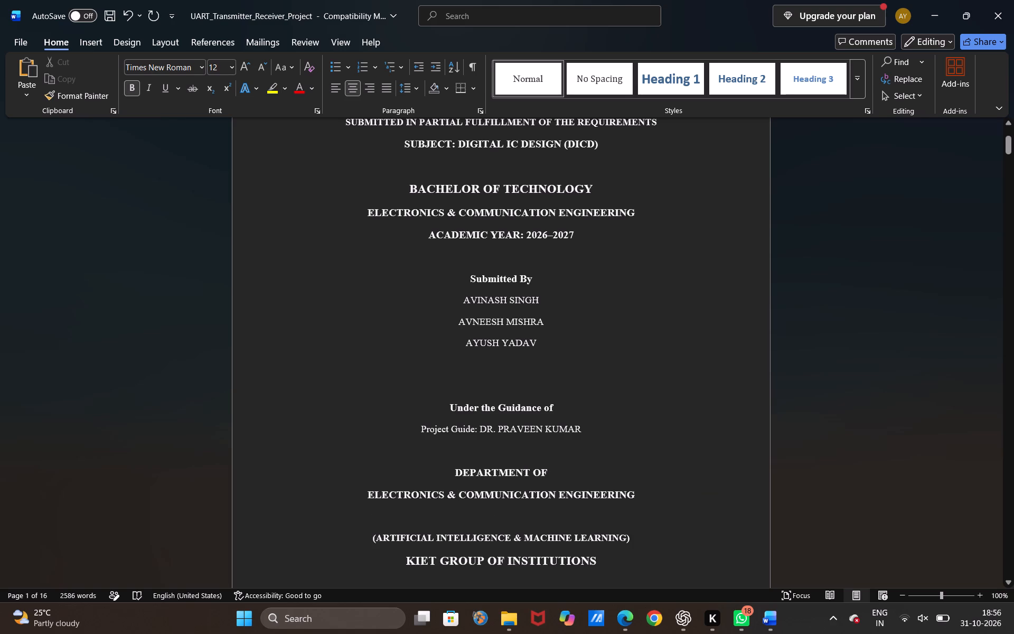
Delete the (ARTIFICIAL INTELLIGENCE & MACHINE LEARNING) line and the empty line above KIET GROUP OF INSTITUTIONS.
drag(368, 538, 620, 538)
key(BackSpace)
key(BackSpace)
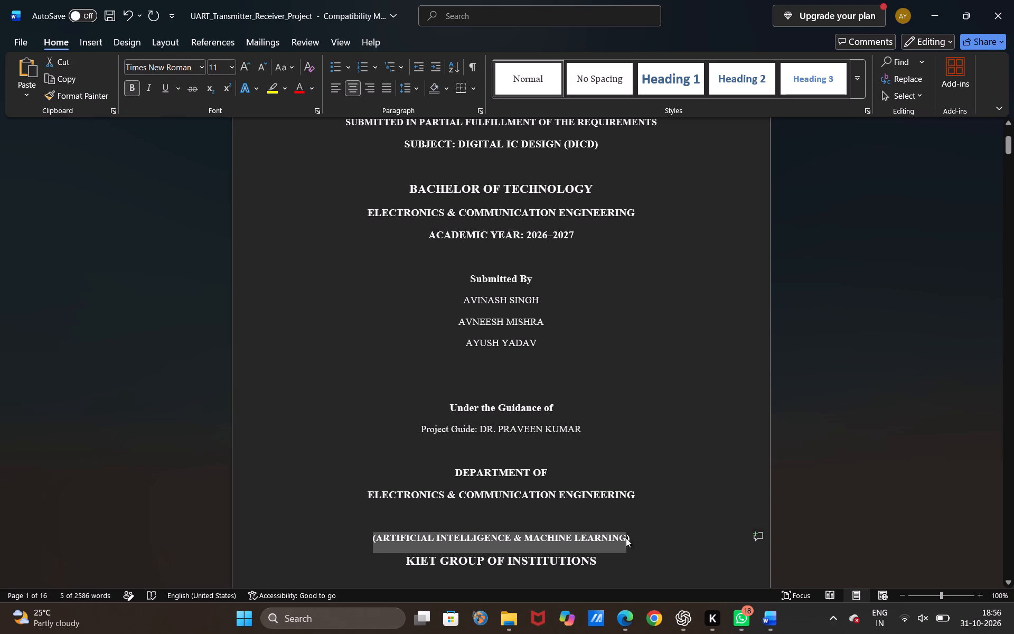
Delete the (ARTIFICIAL INTELLIGENCE & MACHINE LEARNING) line with its leftover bracket and the empty line above KIET GROUP OF INSTITUTIONS.
key(BackSpace)
key(BackSpace)
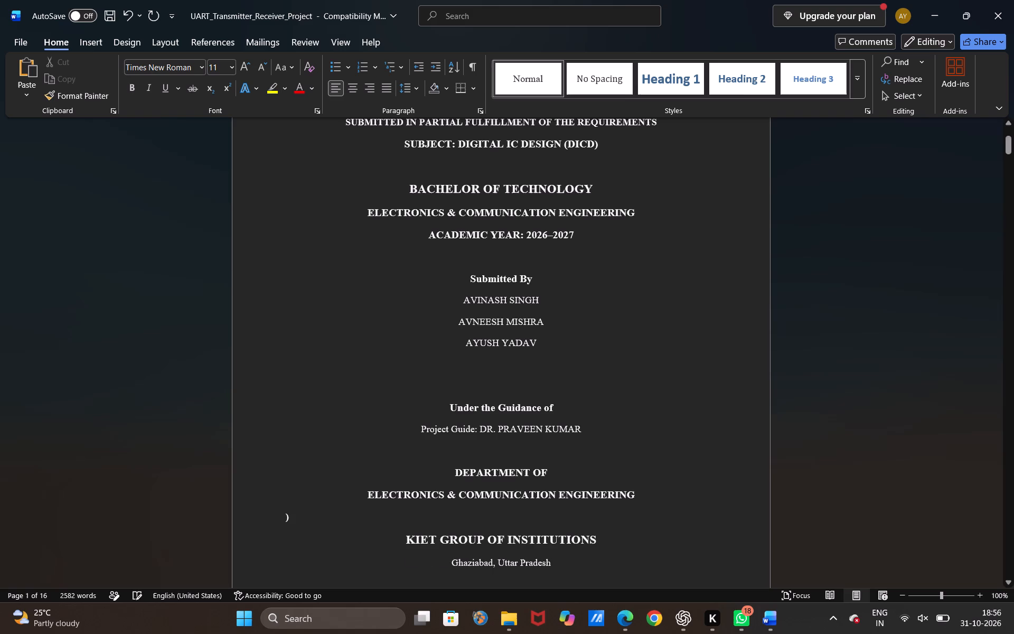
click(322, 523)
key(BackSpace)
key(BackSpace)
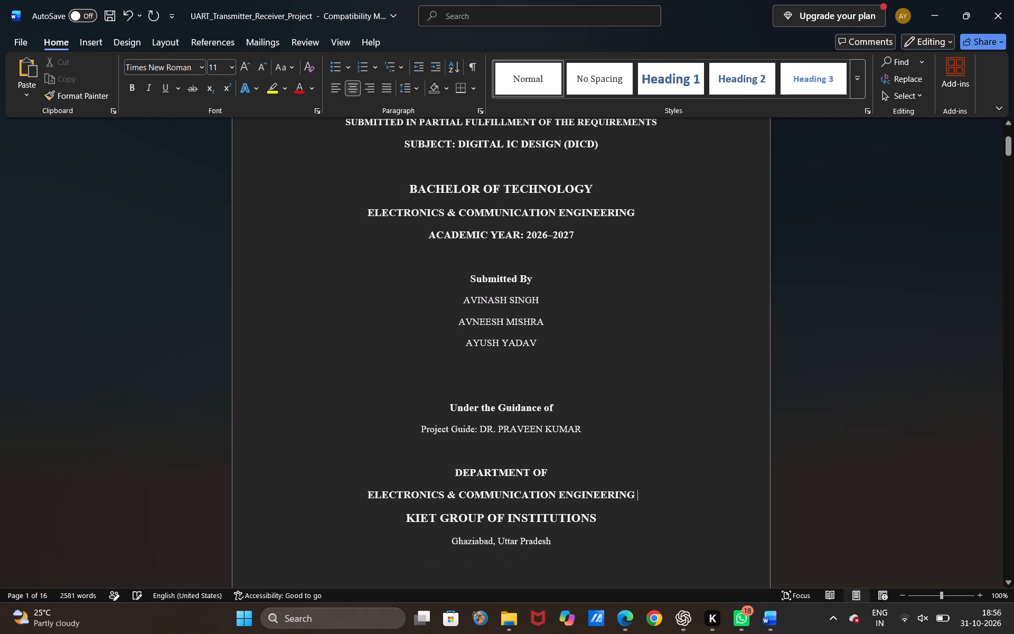
Make the guide's title and name after Project Guide bold on the cover page.
scroll(677, 538, down, 3)
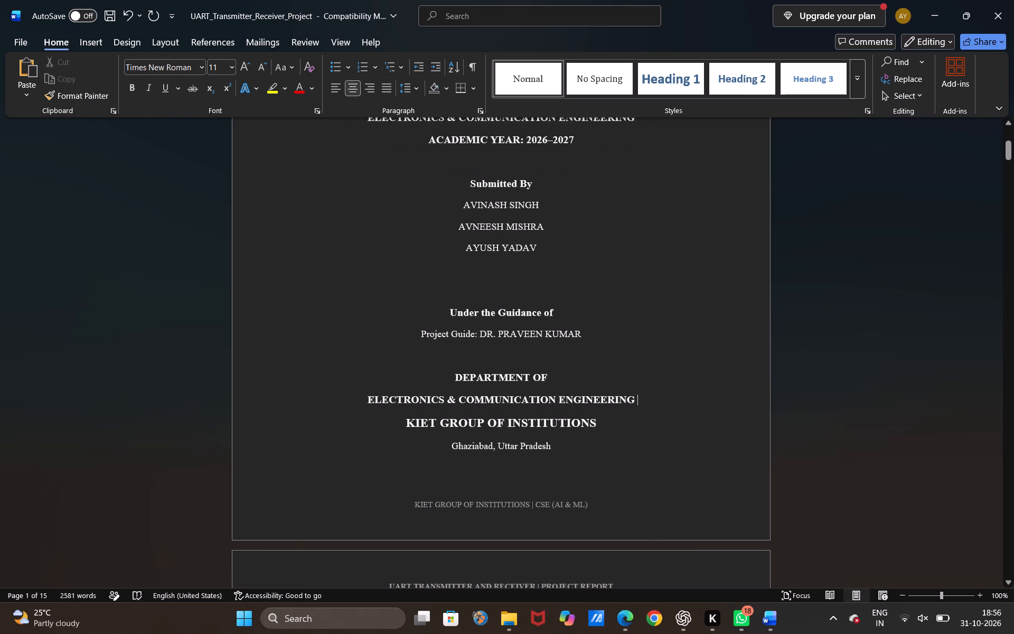
drag(477, 335, 585, 342)
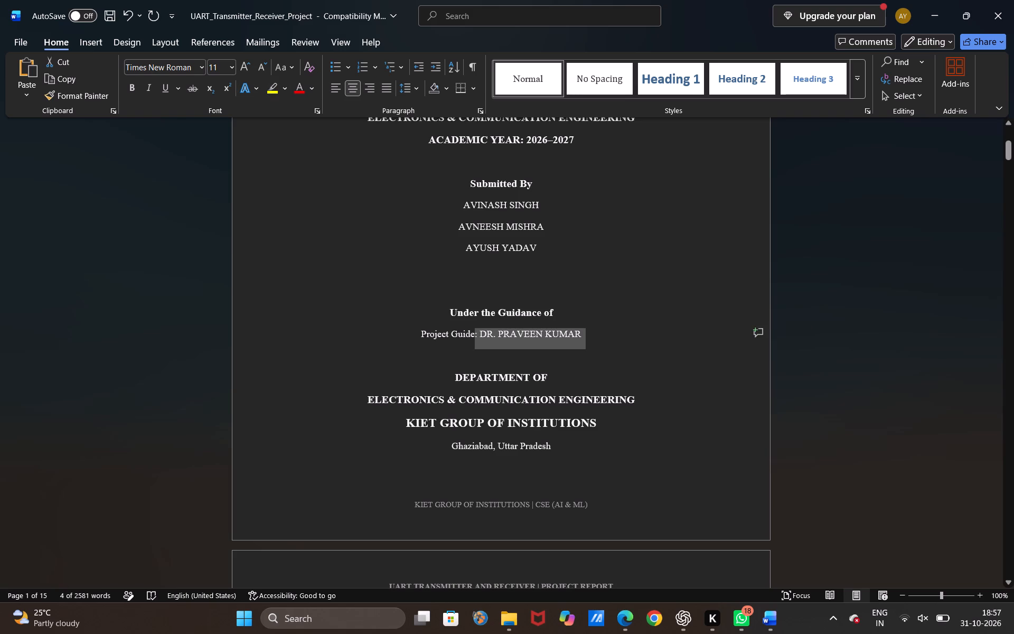
key(ctrl+b)
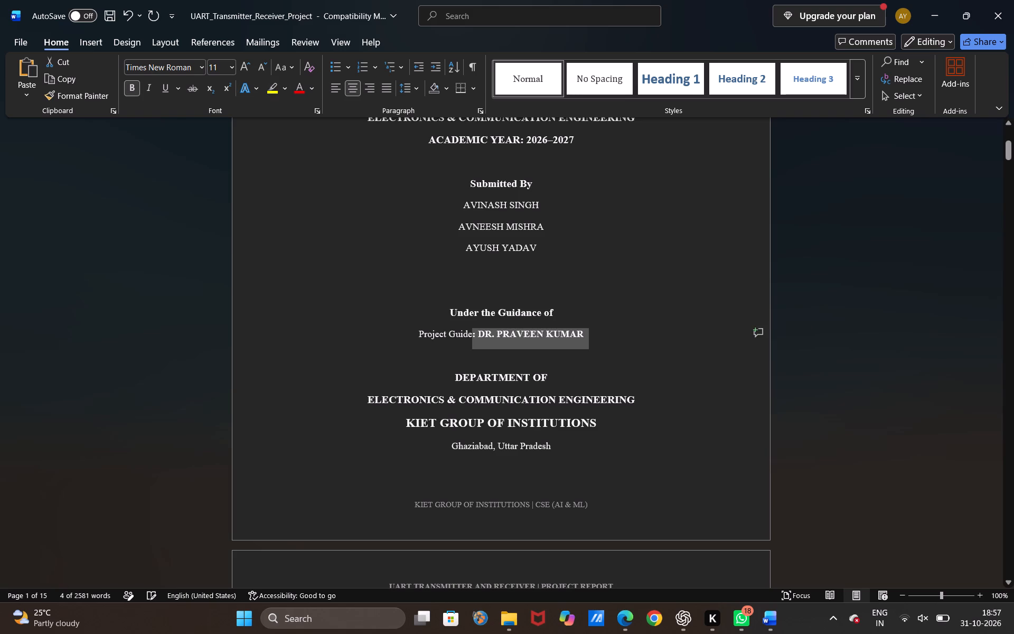
click(648, 349)
Toggle bold once on the Submitted By heading together with the three members' names below it.
drag(552, 255, 462, 198)
key(ctrl+b)
click(590, 263)
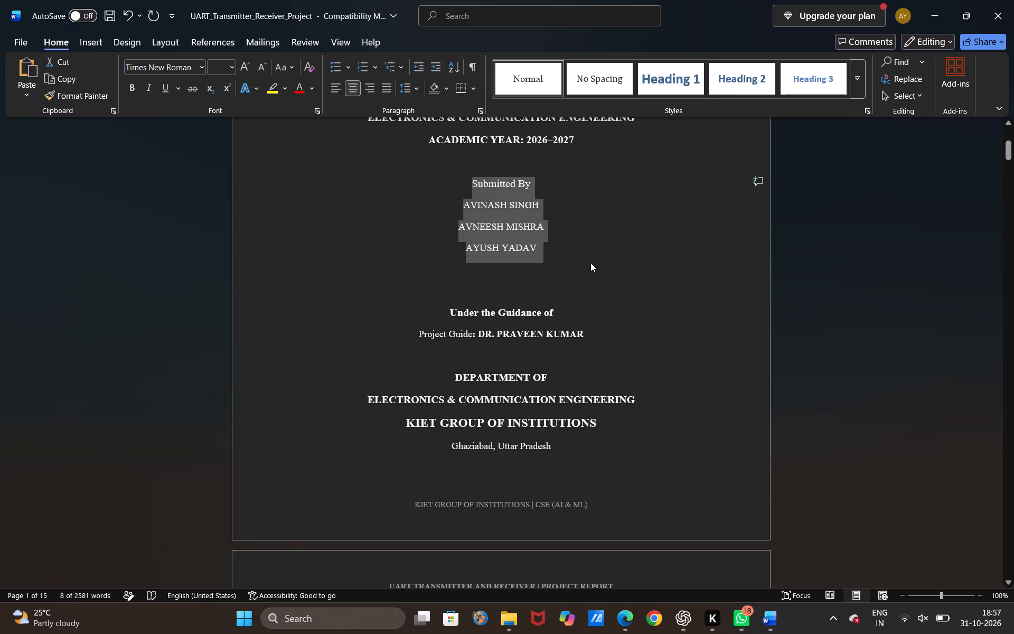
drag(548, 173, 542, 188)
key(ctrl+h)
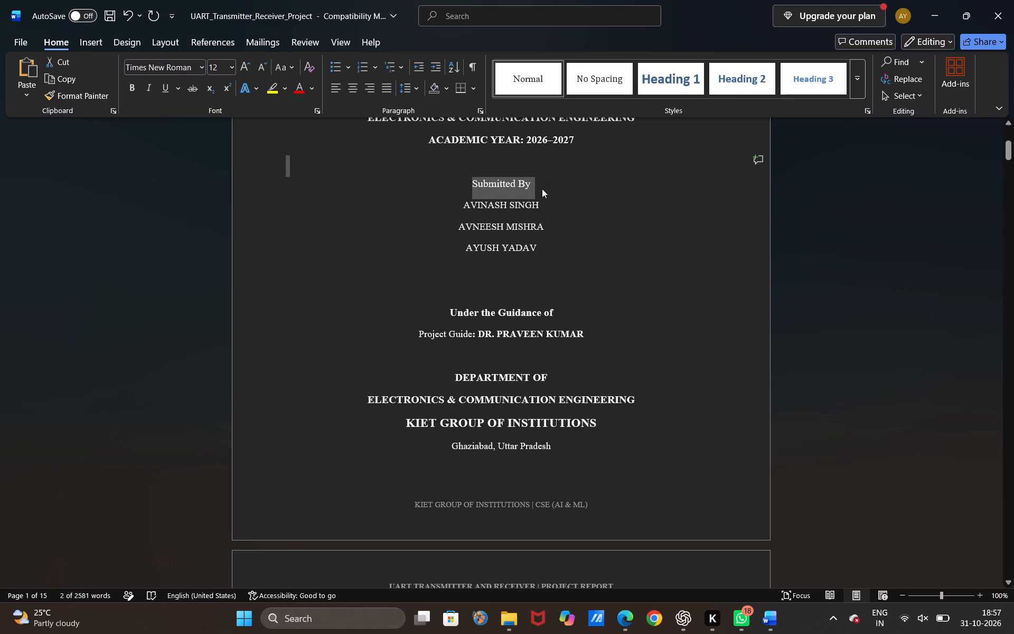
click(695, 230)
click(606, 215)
Select the three group members' names under Submitted By, leaving the heading out of the selection.
drag(467, 204, 497, 216)
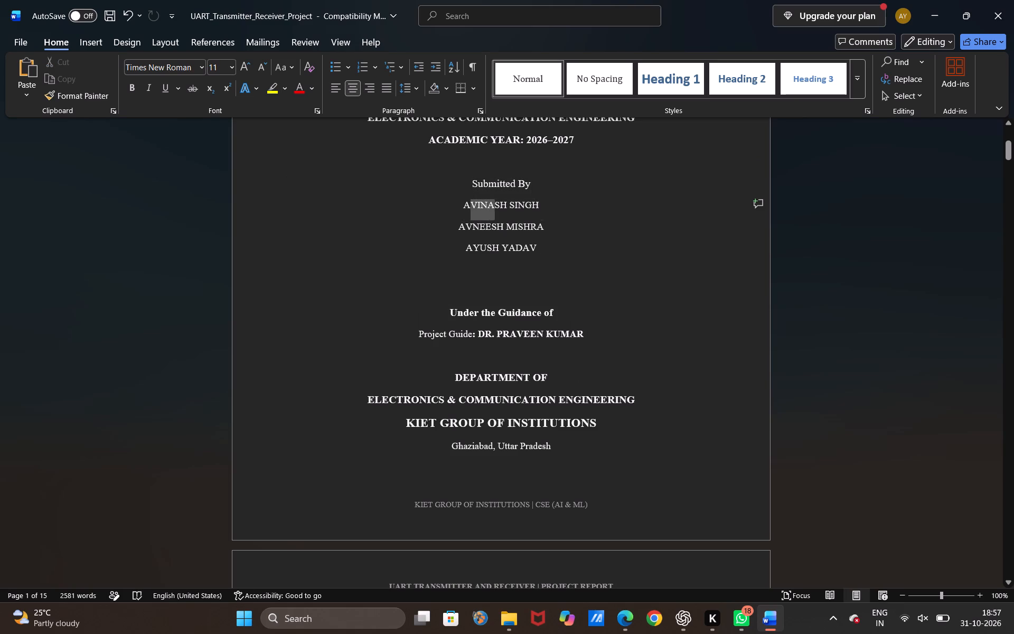
drag(497, 216, 524, 254)
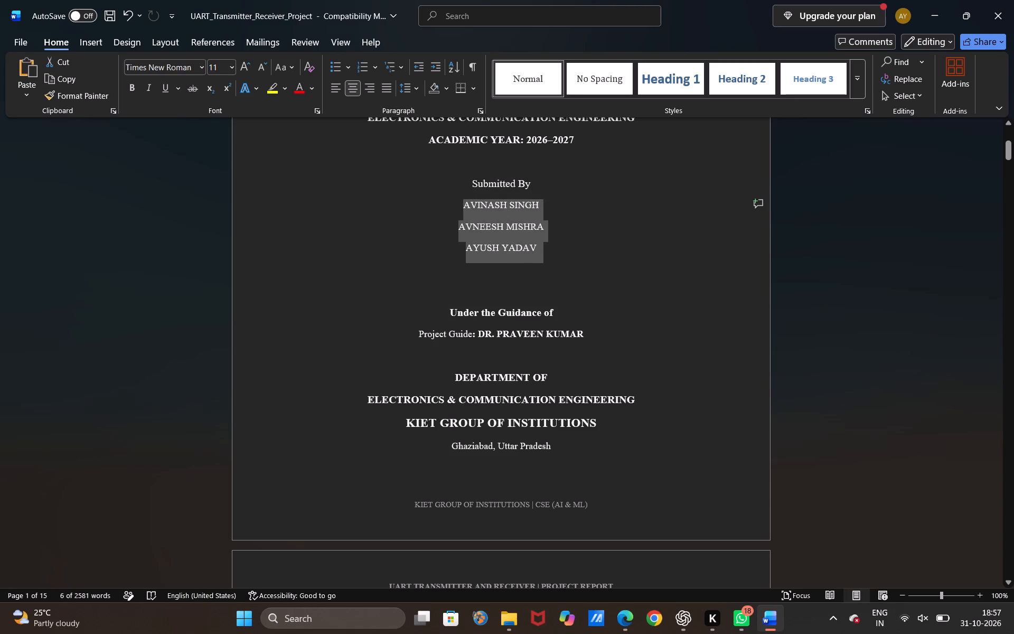
right_click(486, 229)
click(482, 210)
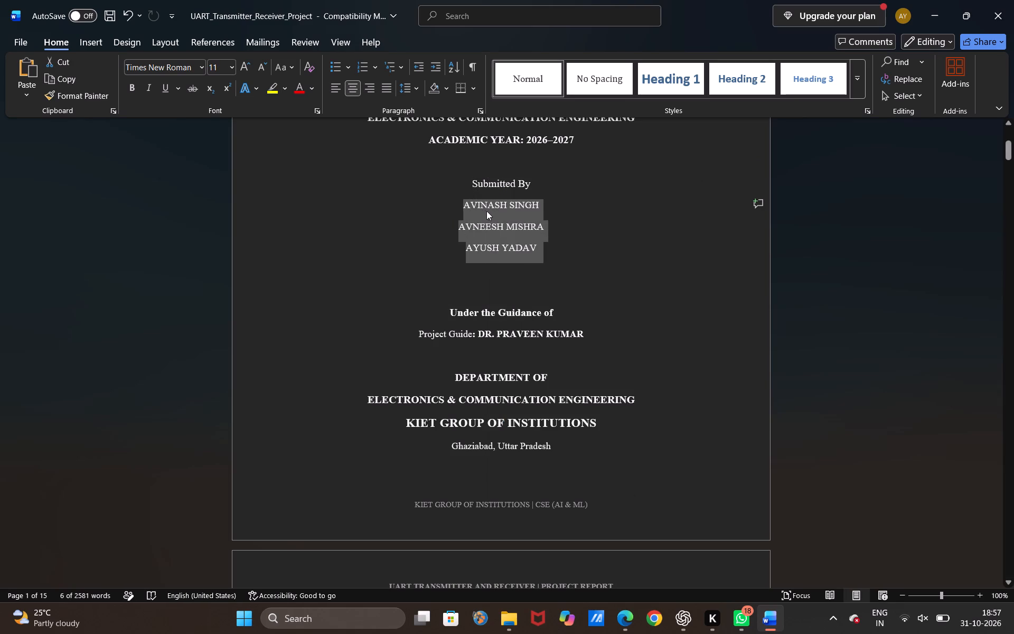
Make the three student names below Submitted By bold.
right_click(489, 213)
click(497, 196)
click(412, 244)
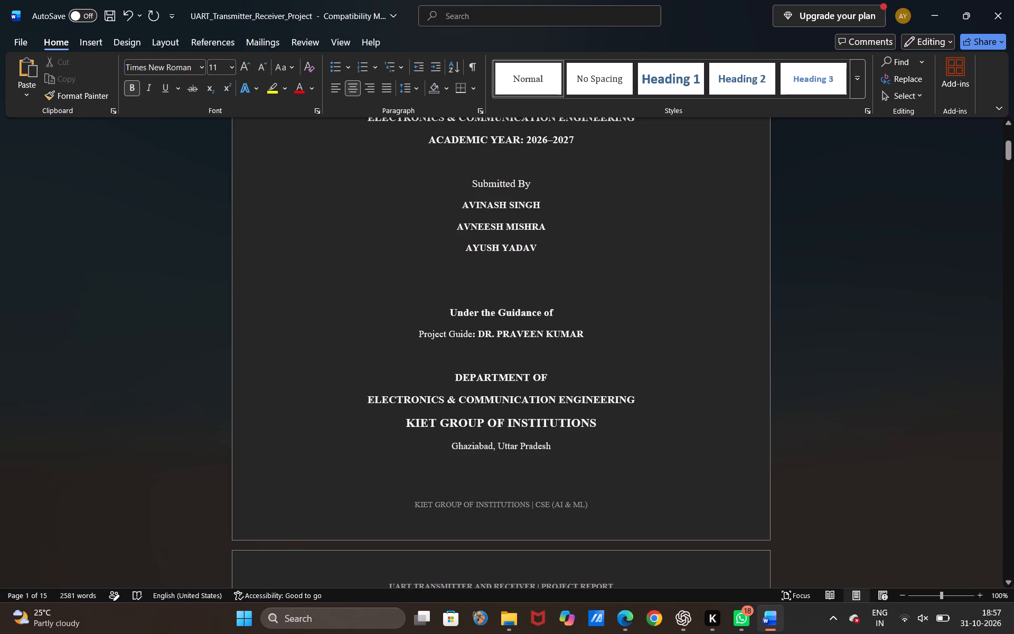
Make the Project Guide: label on the cover page bold.
drag(416, 333, 470, 335)
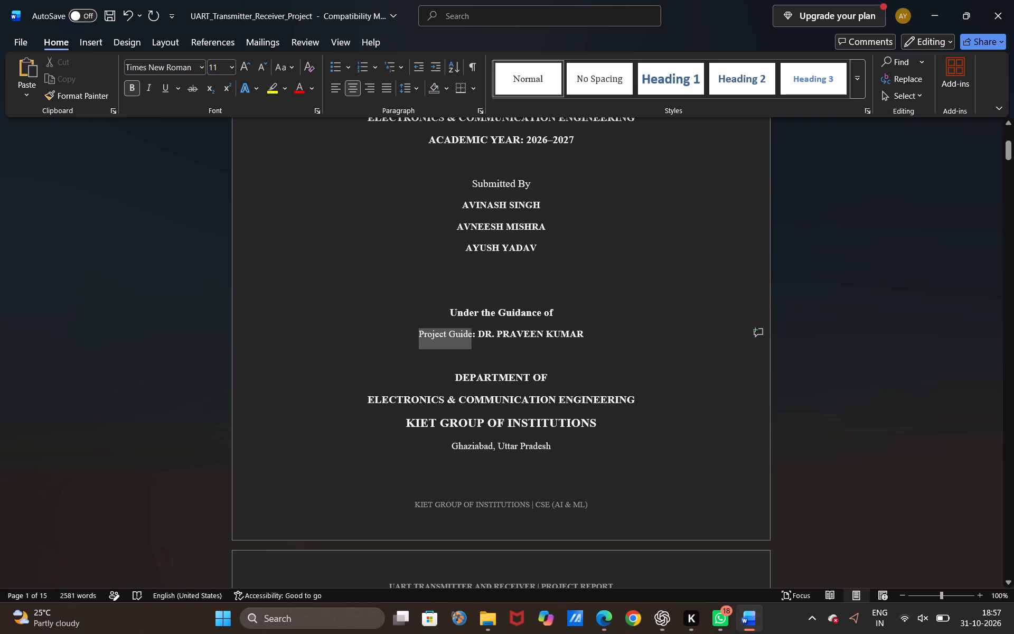
drag(470, 335, 475, 337)
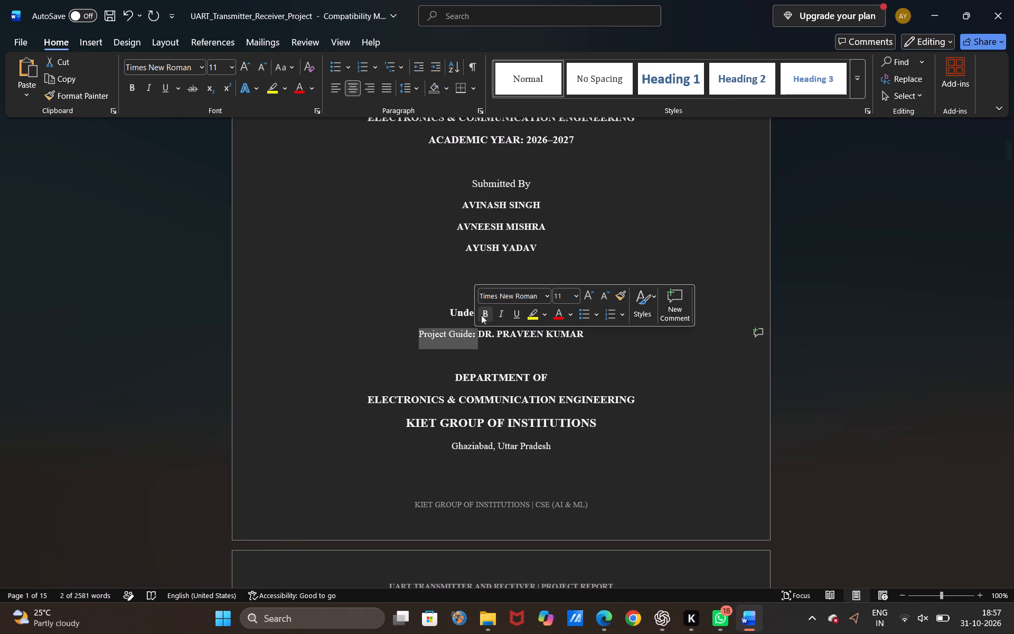
click(481, 315)
click(625, 355)
Set the two body paragraphs of the Certificate of Originality to 14 pt with 1.15 line spacing.
scroll(627, 352, down, 2)
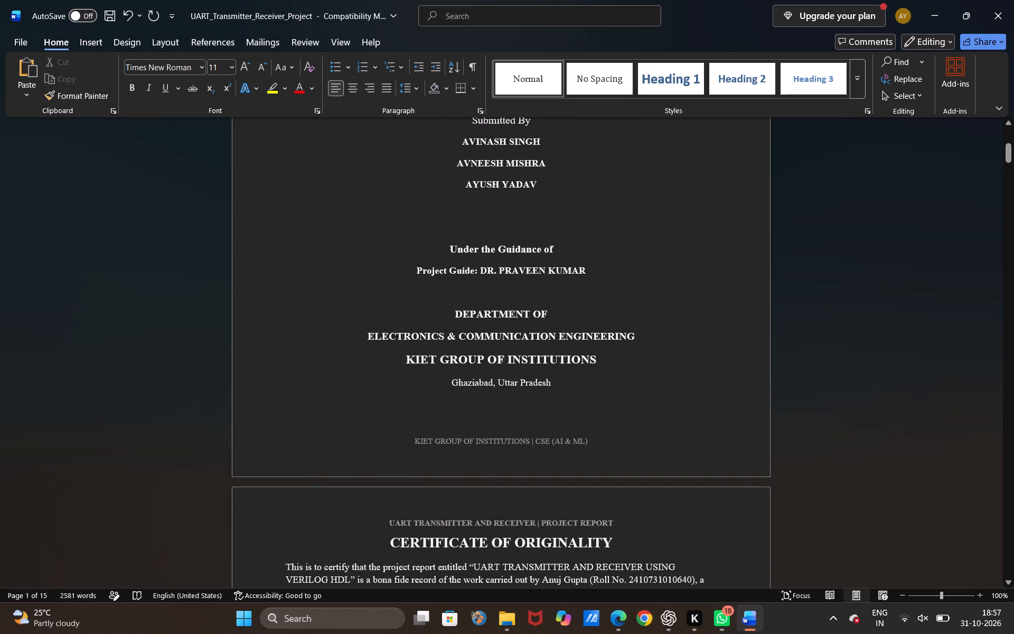
scroll(570, 372, down, 3)
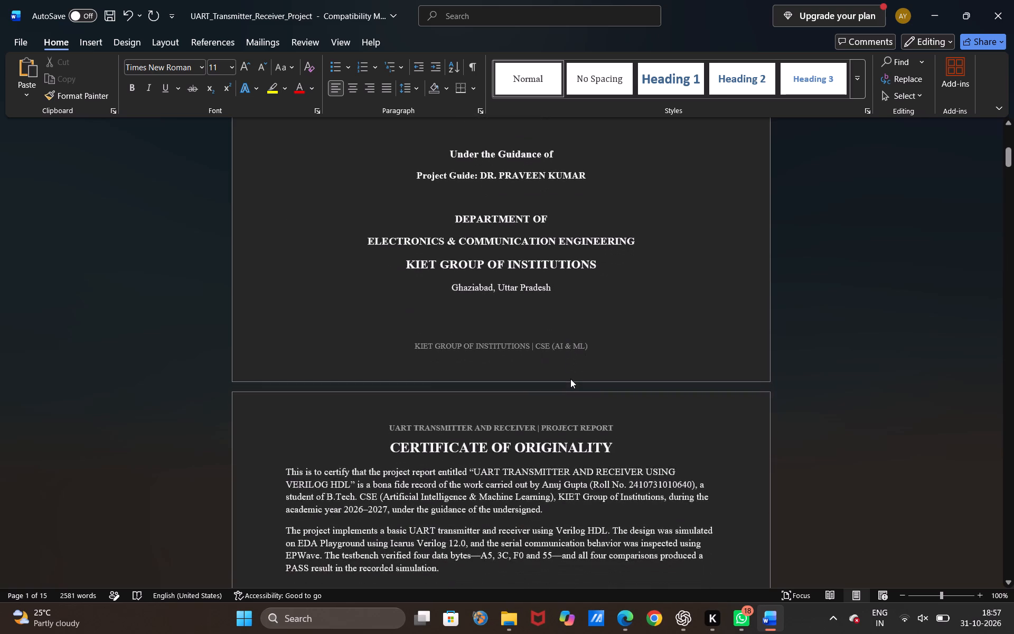
scroll(570, 379, down, 8)
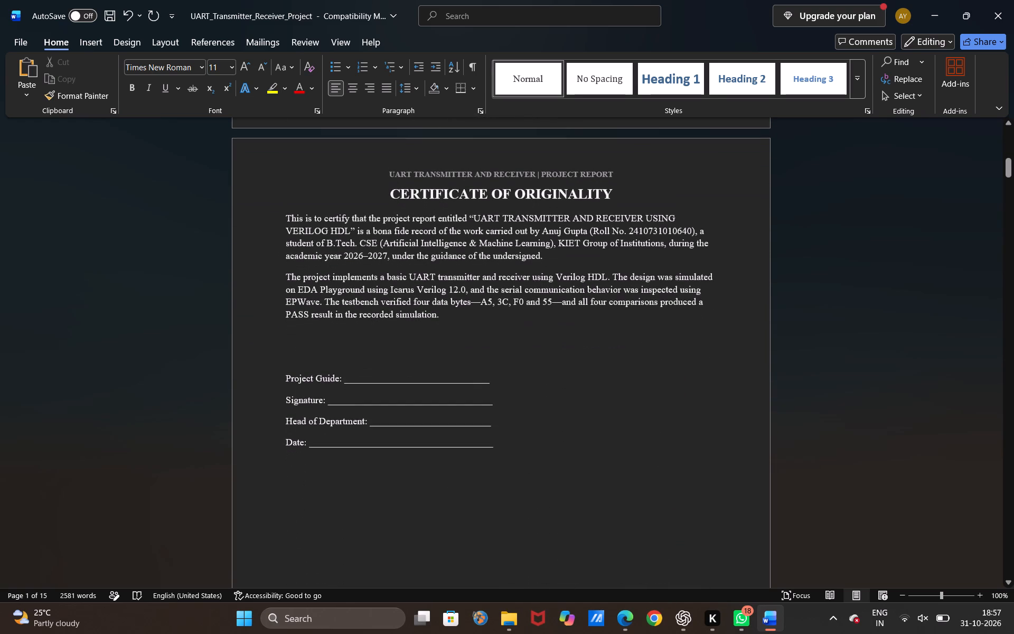
drag(283, 221, 448, 359)
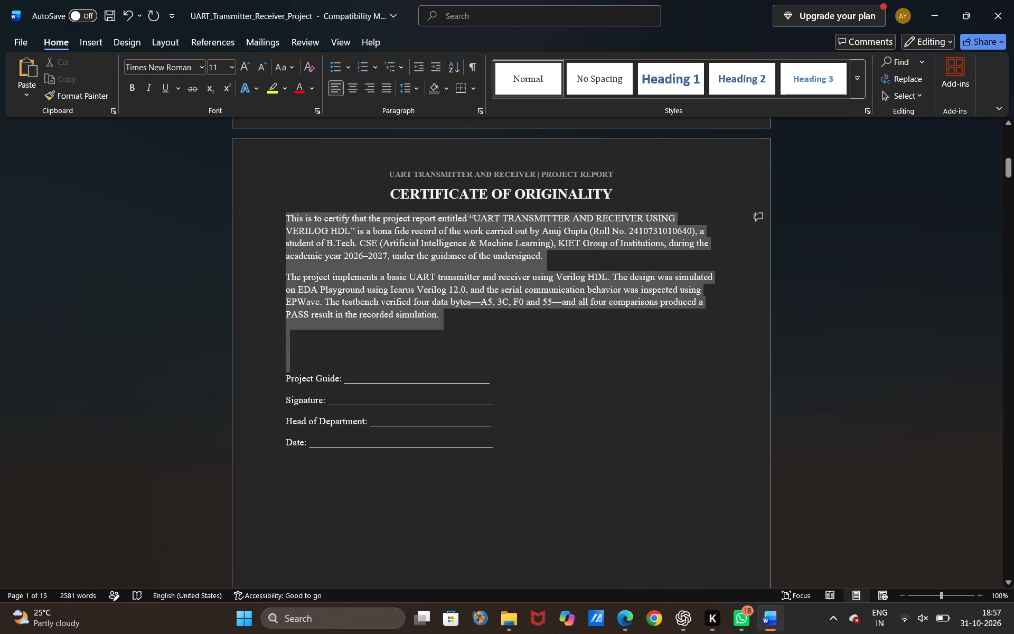
drag(448, 359, 465, 331)
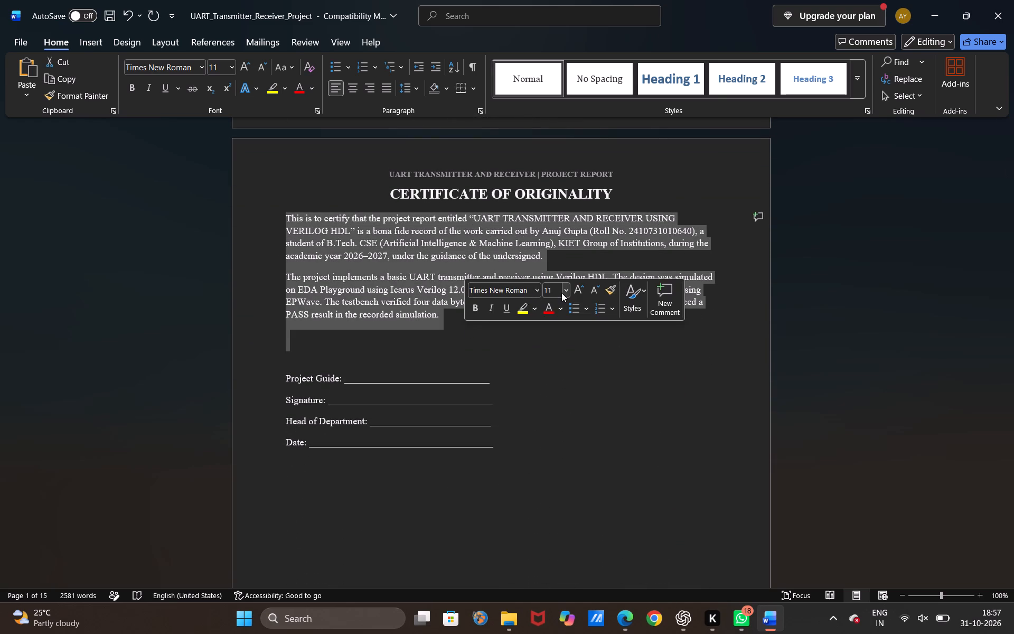
click(561, 293)
click(566, 294)
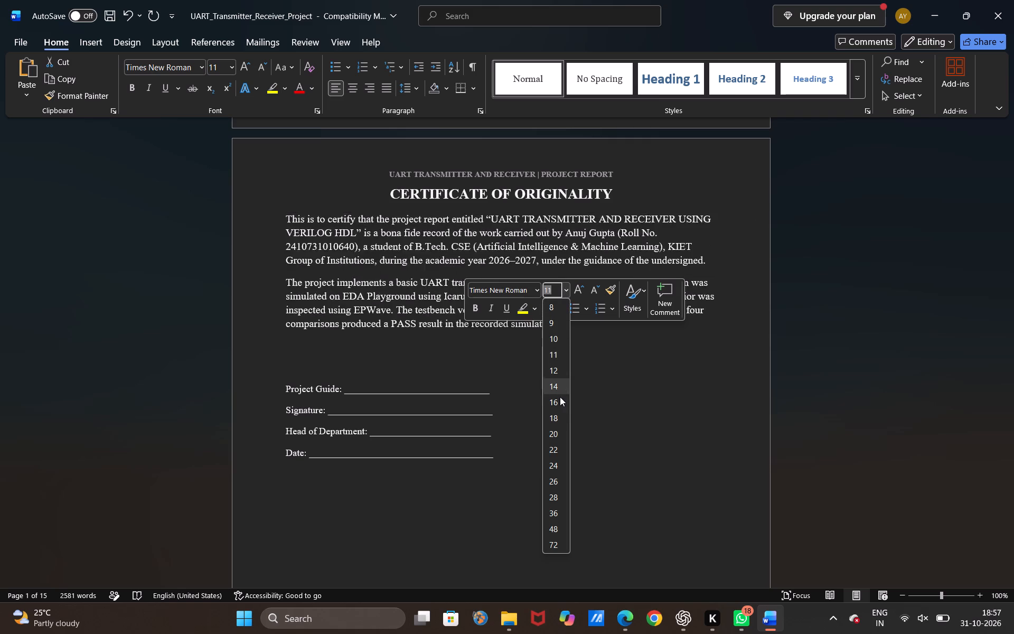
click(558, 390)
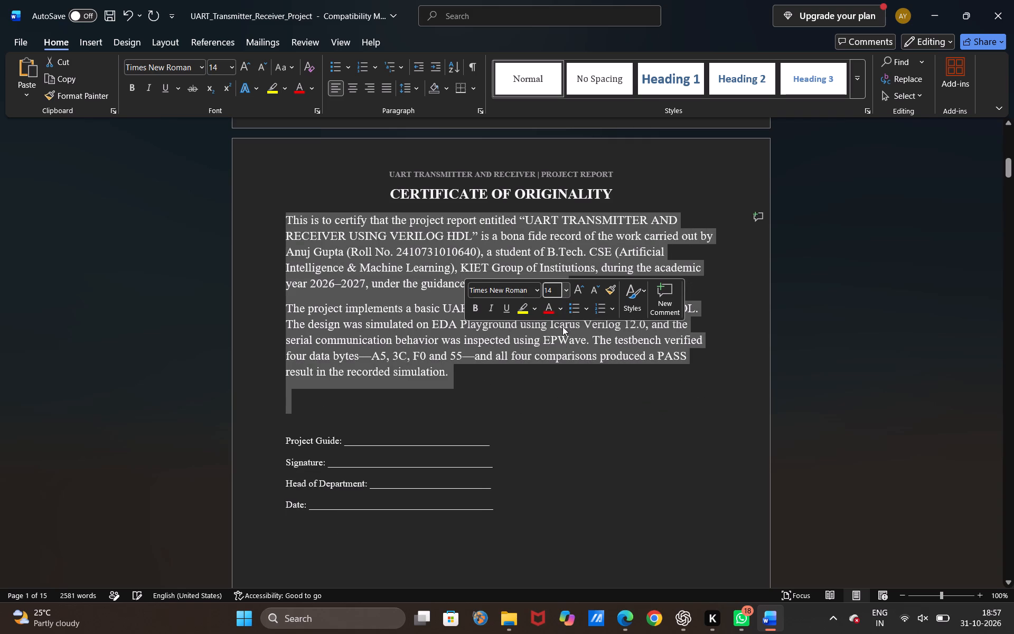
click(414, 88)
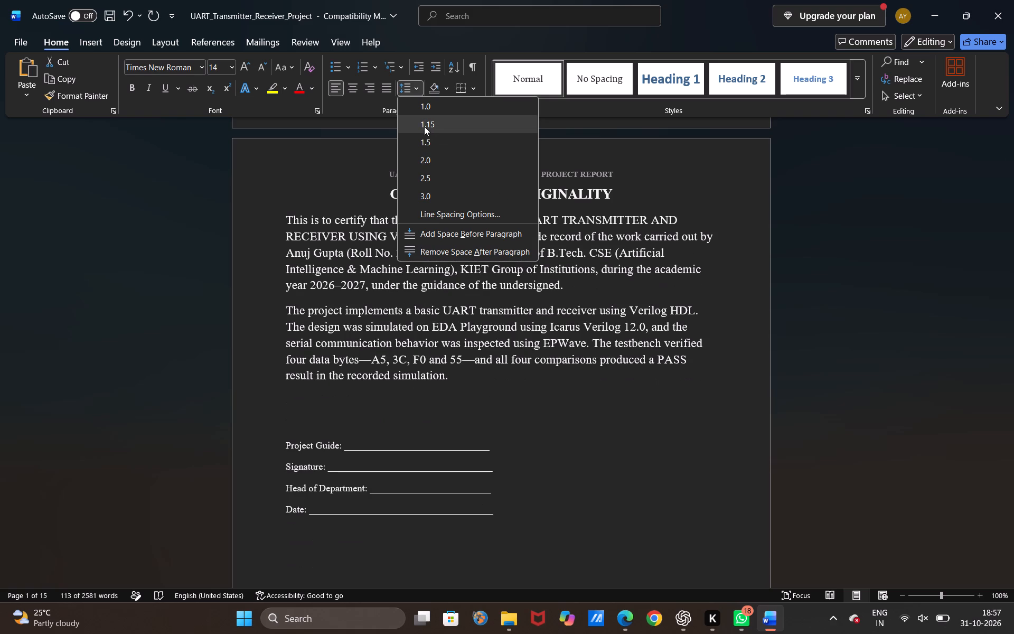
click(424, 126)
click(633, 186)
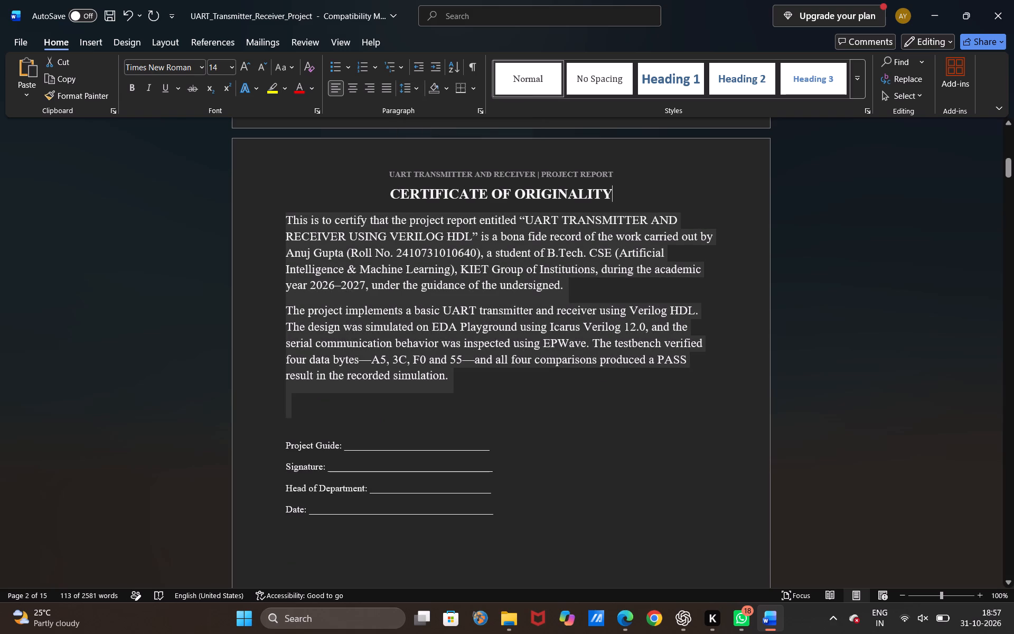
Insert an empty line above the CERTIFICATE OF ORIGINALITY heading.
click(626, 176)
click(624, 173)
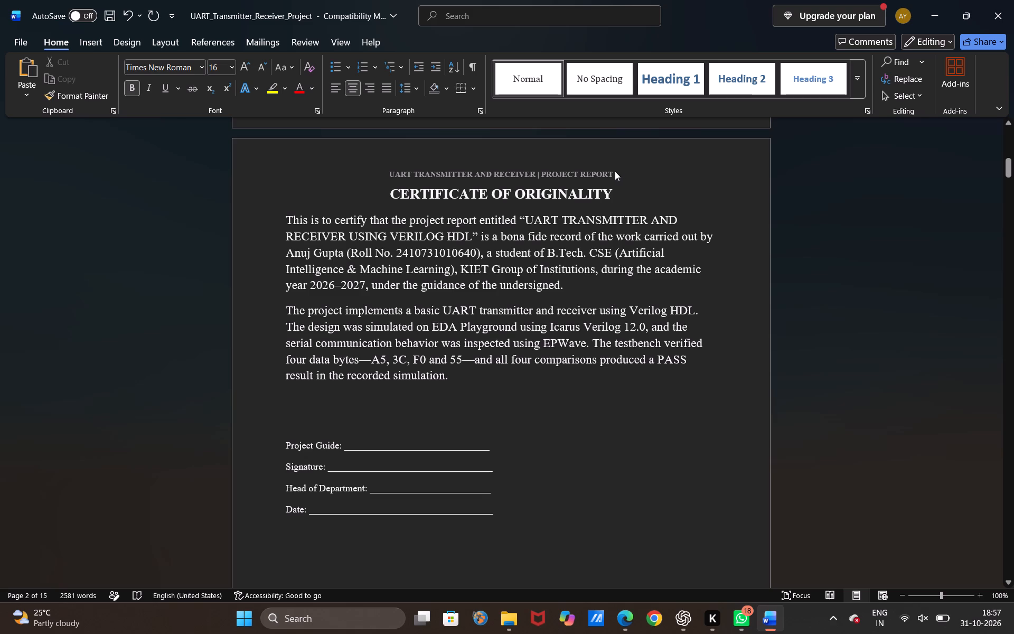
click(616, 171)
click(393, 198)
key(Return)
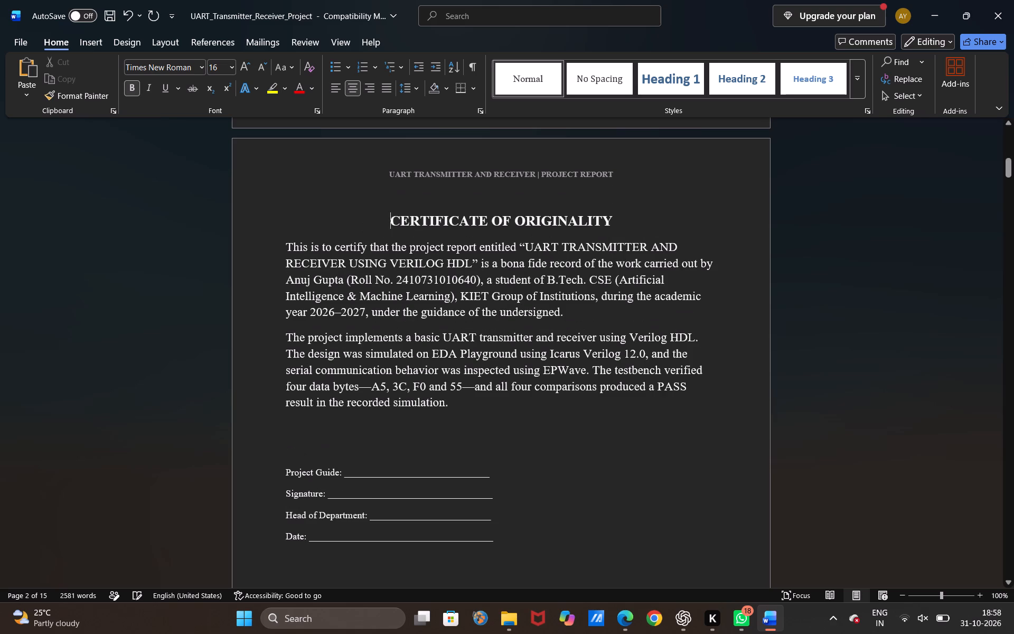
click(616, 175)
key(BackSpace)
Add an empty line below the CERTIFICATE OF ORIGINALITY heading and remove the empty line above it.
click(627, 219)
key(Return)
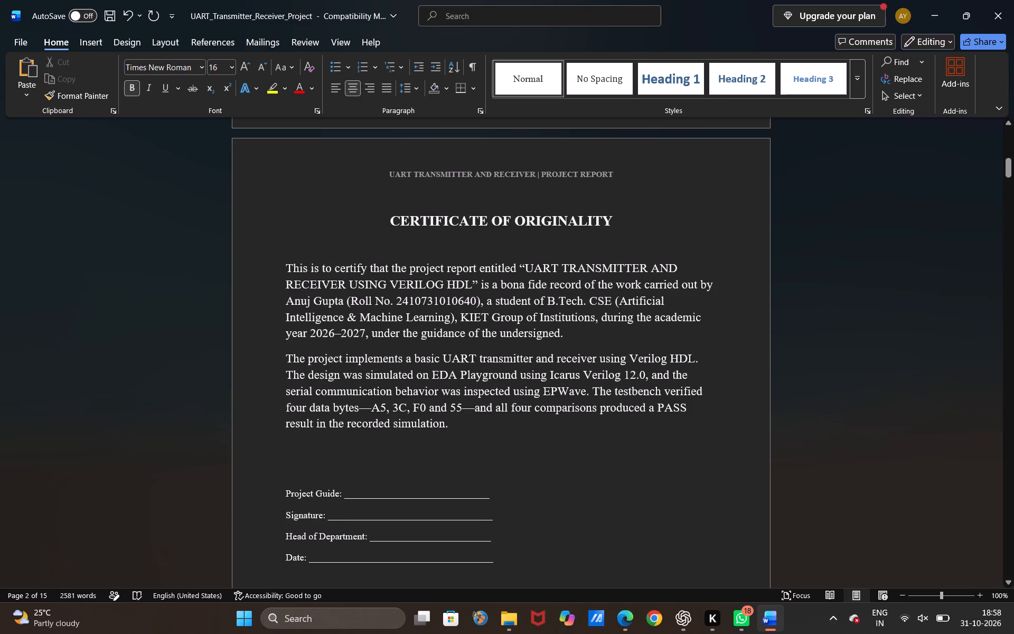
click(392, 223)
key(BackSpace)
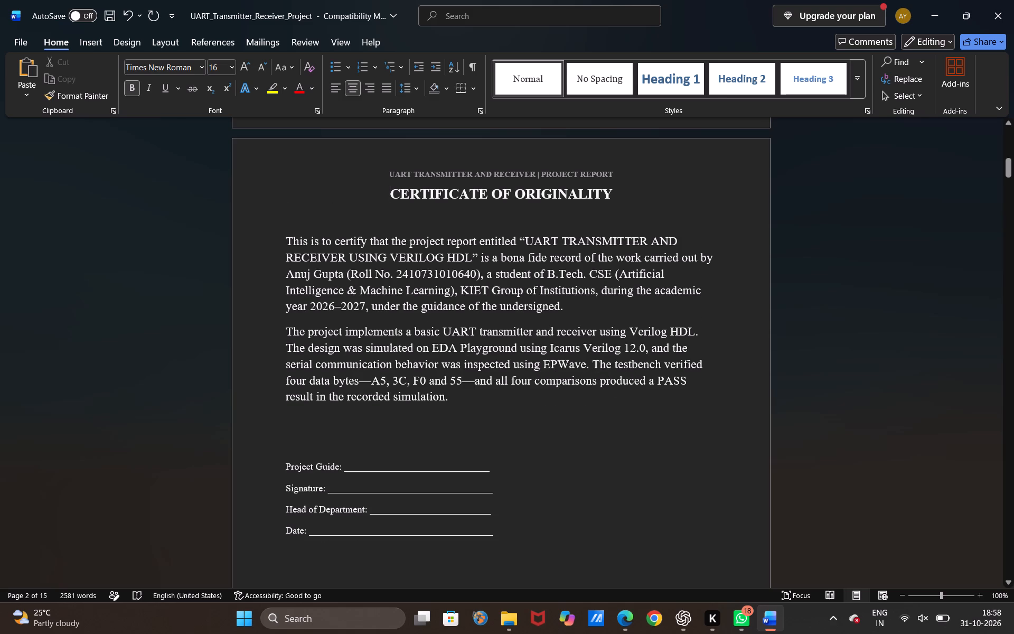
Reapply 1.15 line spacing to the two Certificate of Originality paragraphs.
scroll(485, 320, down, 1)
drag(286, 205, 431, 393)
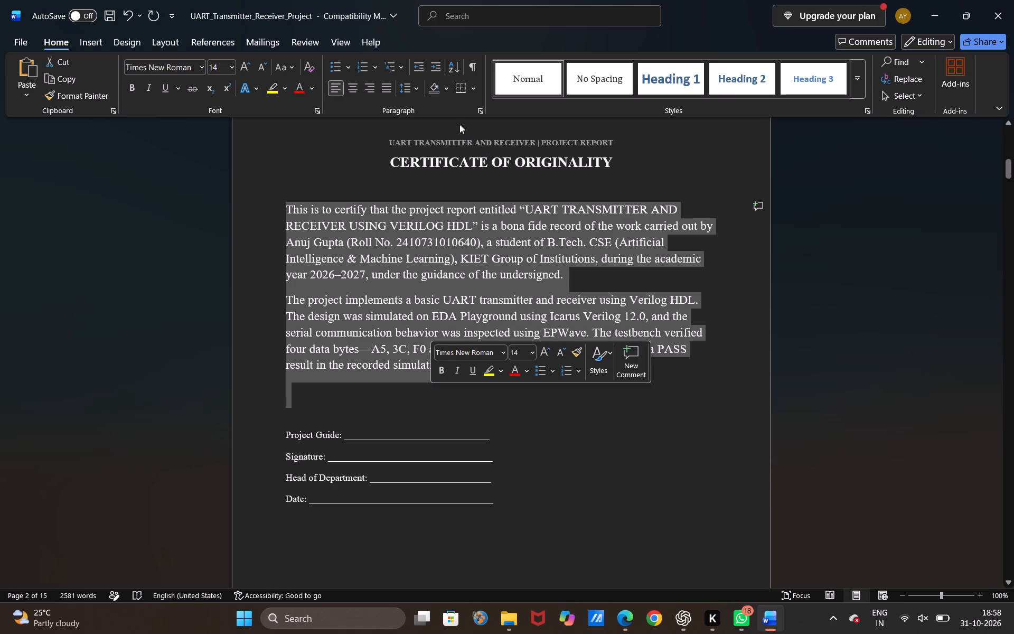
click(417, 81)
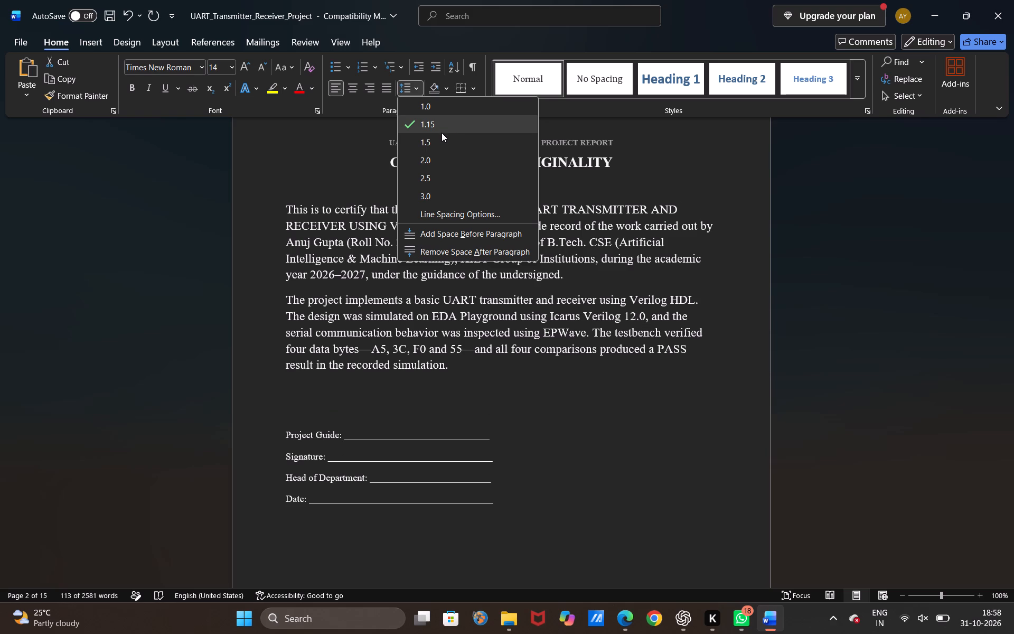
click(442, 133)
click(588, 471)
Add an empty line below the ACKNOWLEDGEMENT heading.
scroll(588, 468, down, 4)
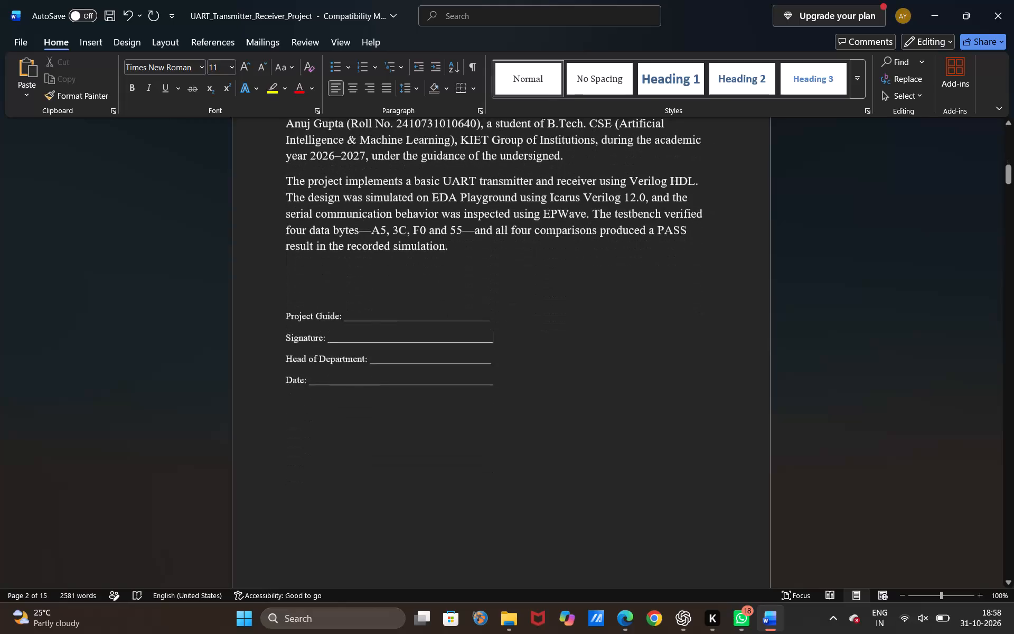
scroll(583, 450, down, 14)
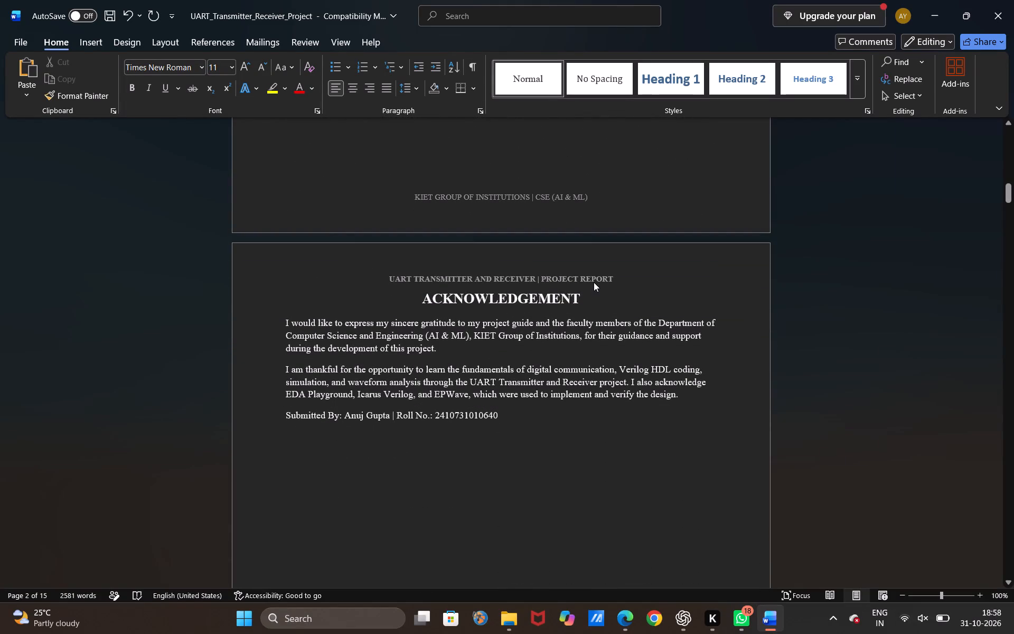
click(594, 282)
key(Return)
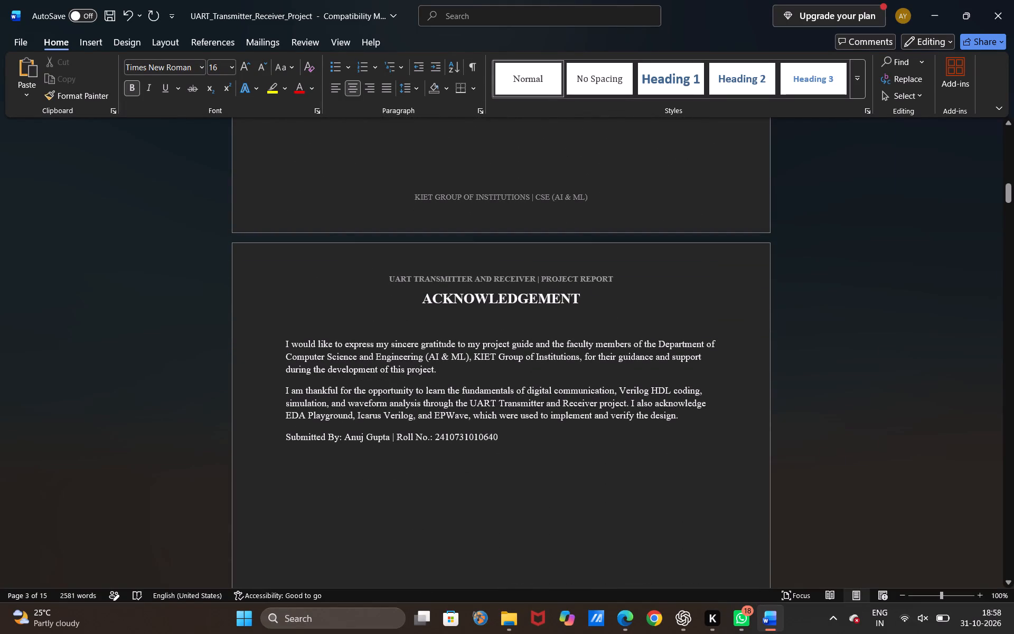
Set the acknowledgement text, including the Submitted By line, to 14 pt with 1.15 line spacing.
drag(284, 343, 452, 472)
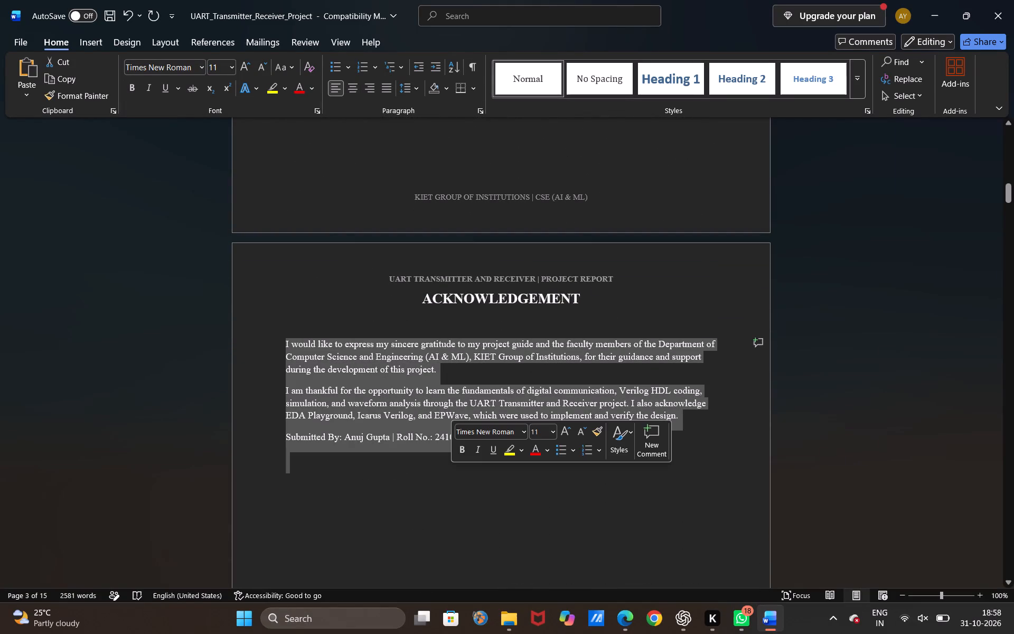
click(555, 431)
click(544, 259)
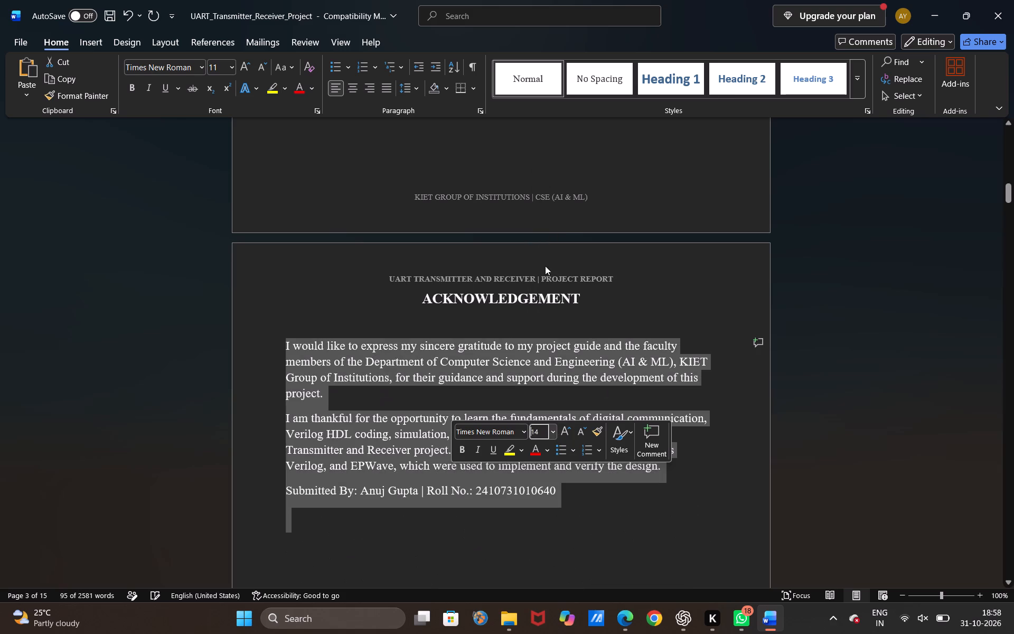
click(418, 87)
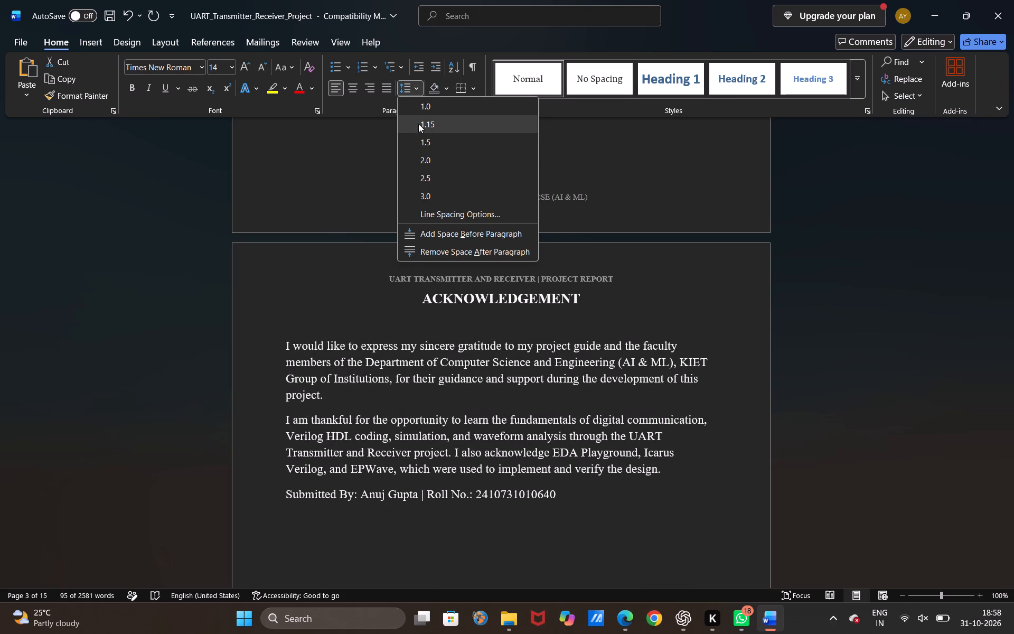
click(418, 124)
click(575, 501)
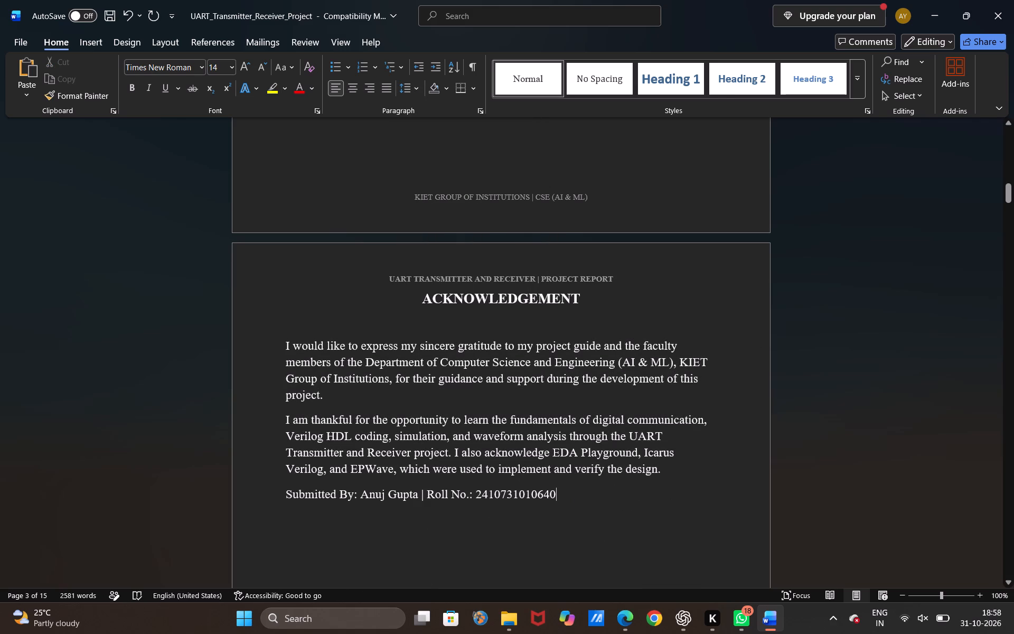
Move the student's name and roll number onto their own line below Submitted By:, and add an empty line above Submitted By:.
click(360, 496)
key(Return)
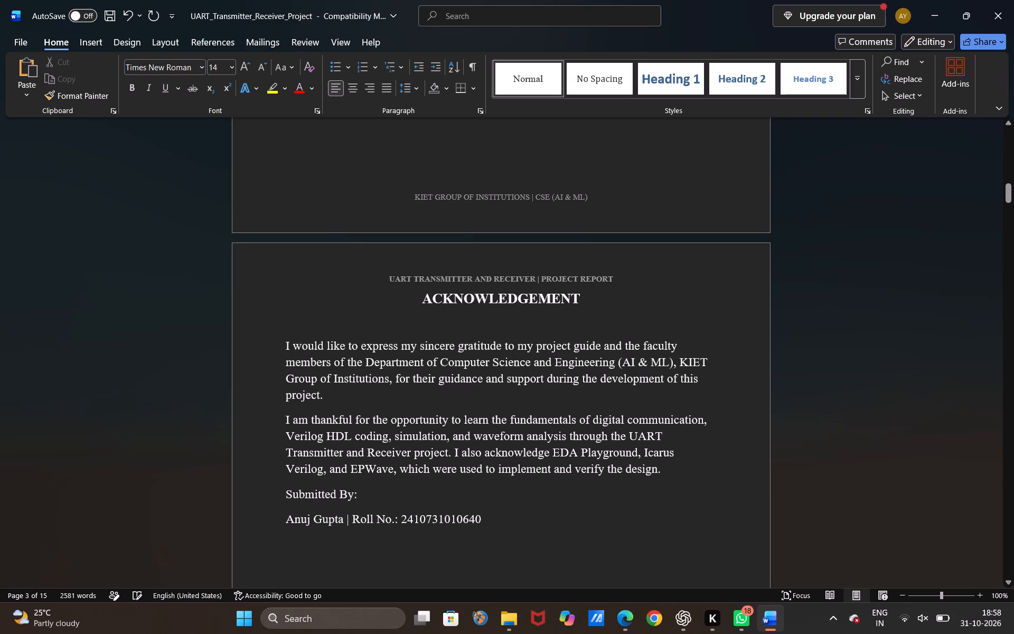
click(669, 467)
key(Return)
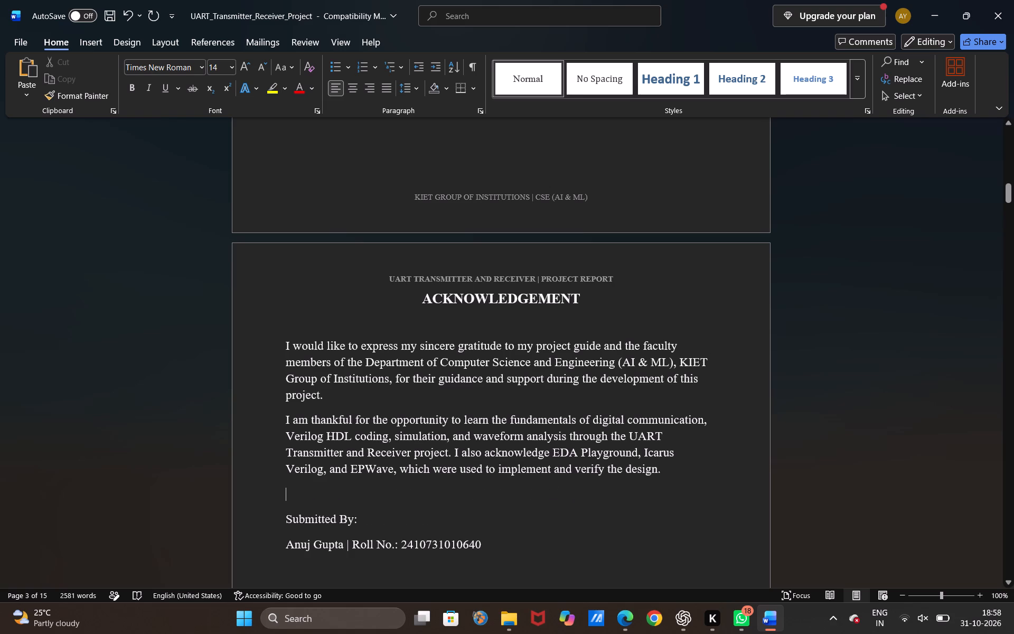
Delete the student's name in front of the roll number below the acknowledgement's Submitted By: line.
drag(479, 545, 302, 538)
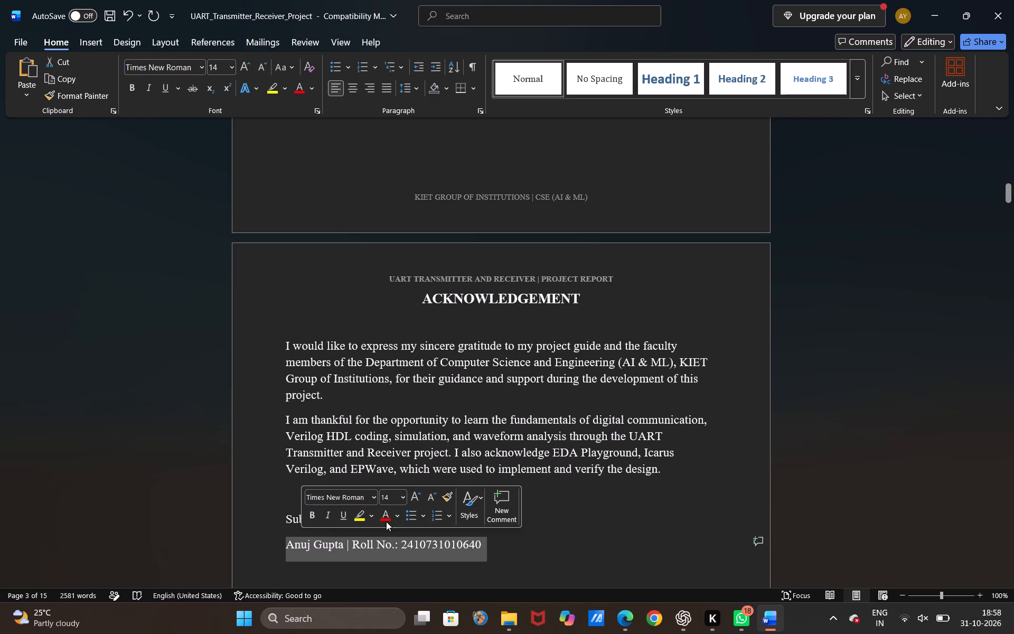
click(346, 542)
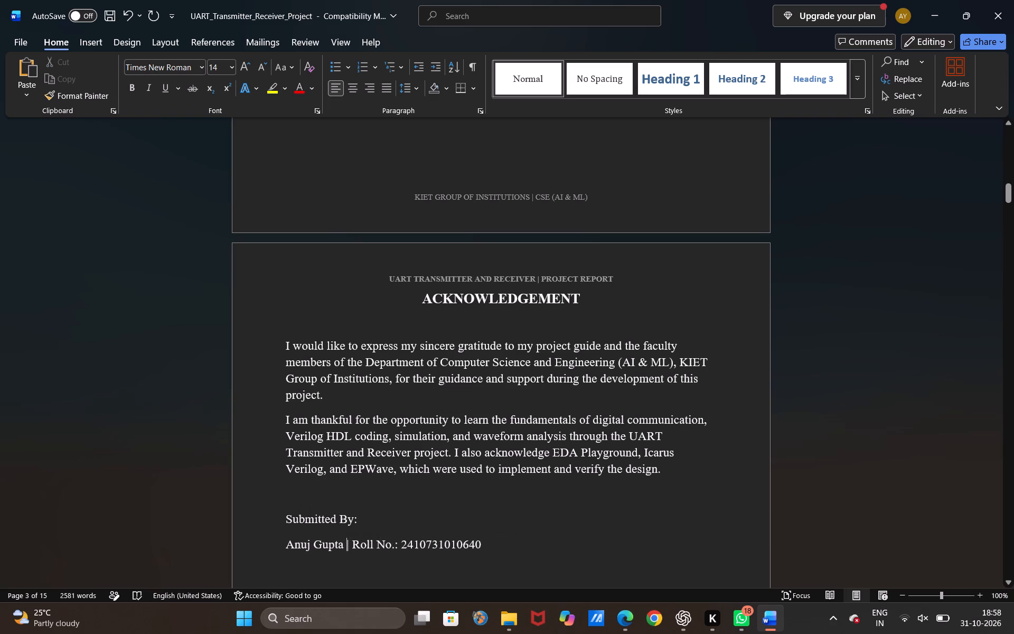
key(BackSpace)
key(BackSpace)
key(BackSpace)
key(BackSpace)
key(BackSpace)
key(BackSpace)
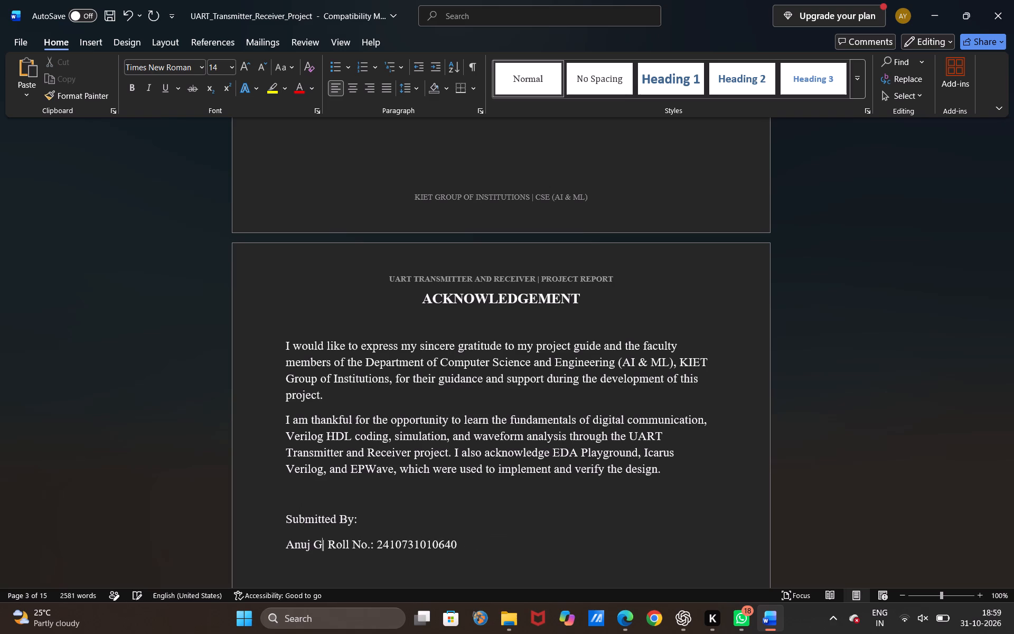
key(BackSpace)
key(BackSpace)
key(BackSpace)
key(BackSpace)
key(BackSpace)
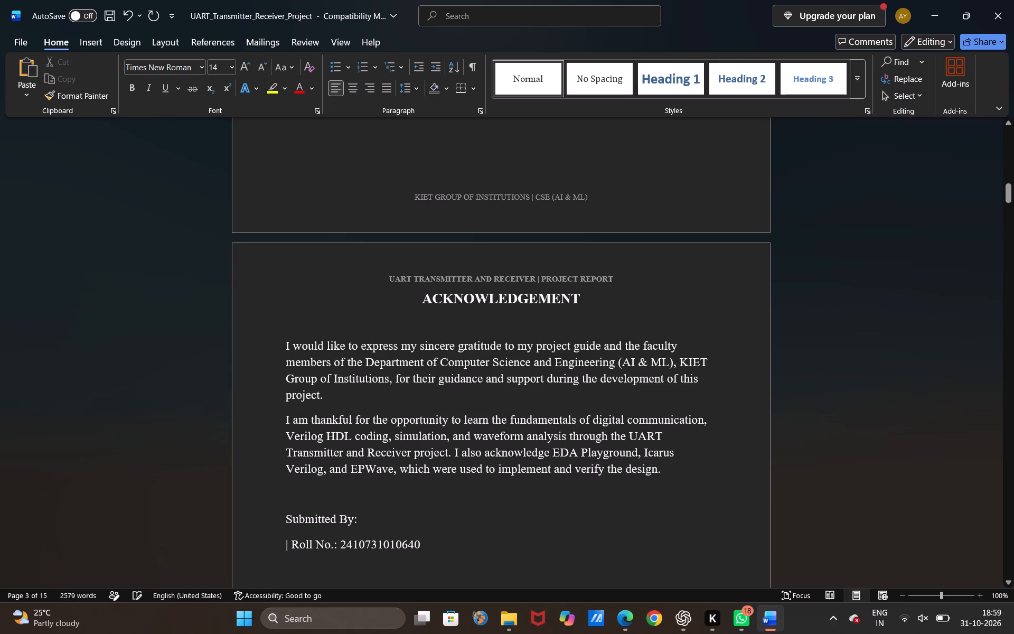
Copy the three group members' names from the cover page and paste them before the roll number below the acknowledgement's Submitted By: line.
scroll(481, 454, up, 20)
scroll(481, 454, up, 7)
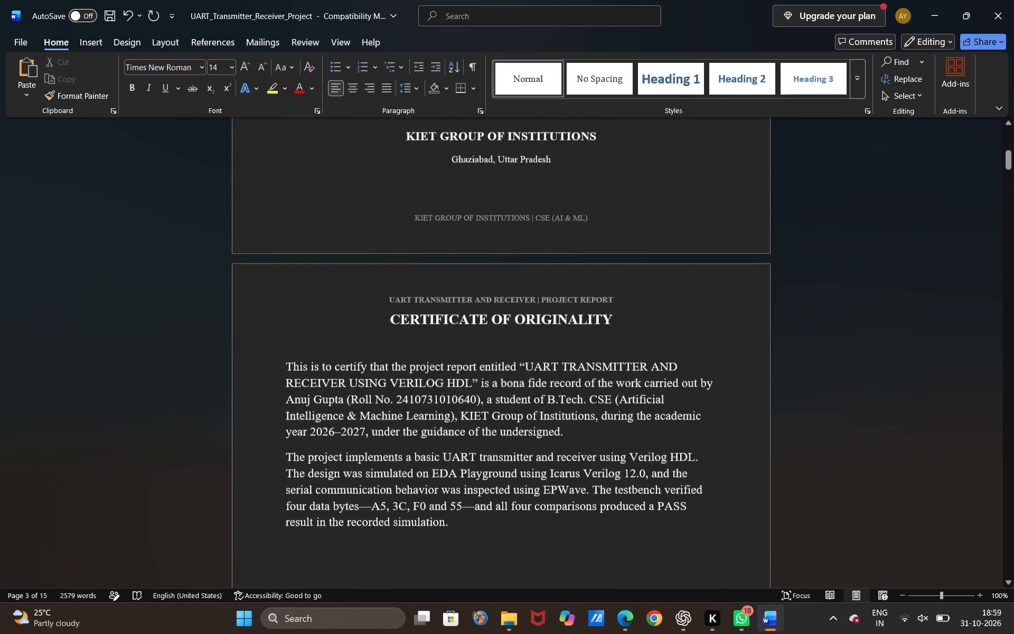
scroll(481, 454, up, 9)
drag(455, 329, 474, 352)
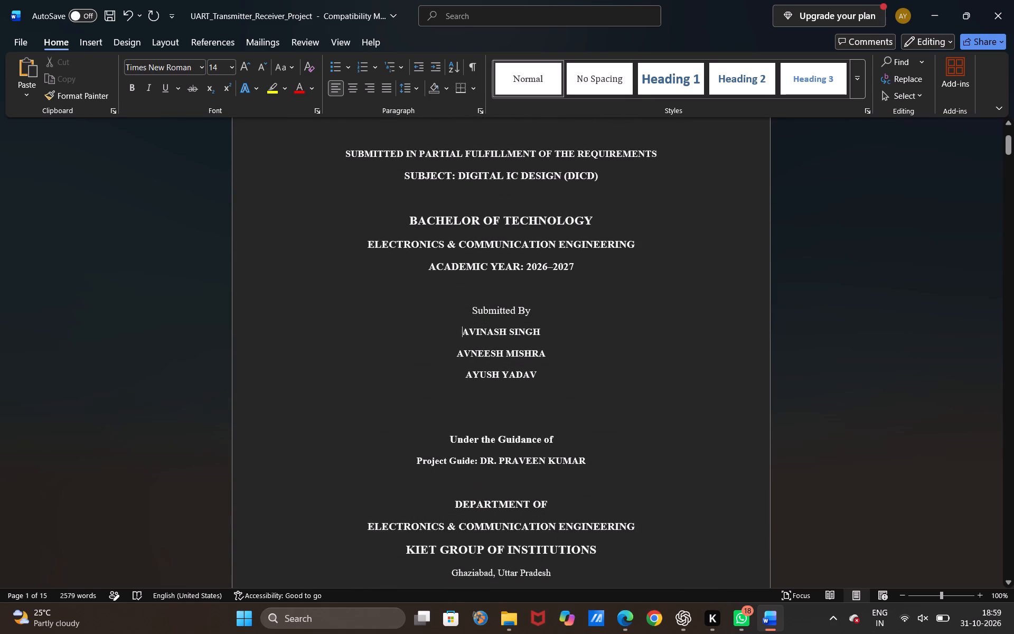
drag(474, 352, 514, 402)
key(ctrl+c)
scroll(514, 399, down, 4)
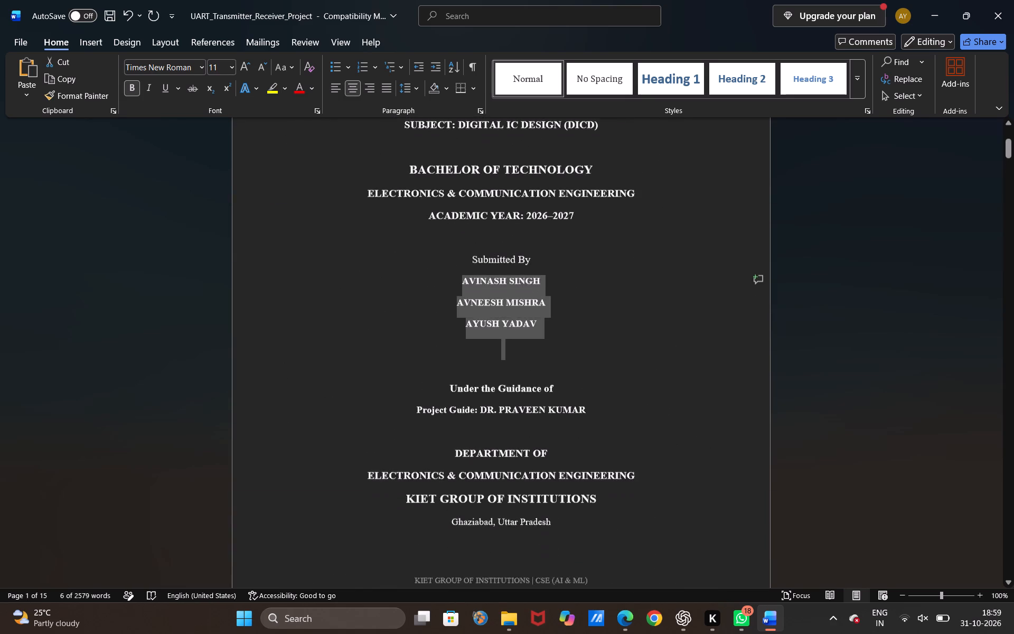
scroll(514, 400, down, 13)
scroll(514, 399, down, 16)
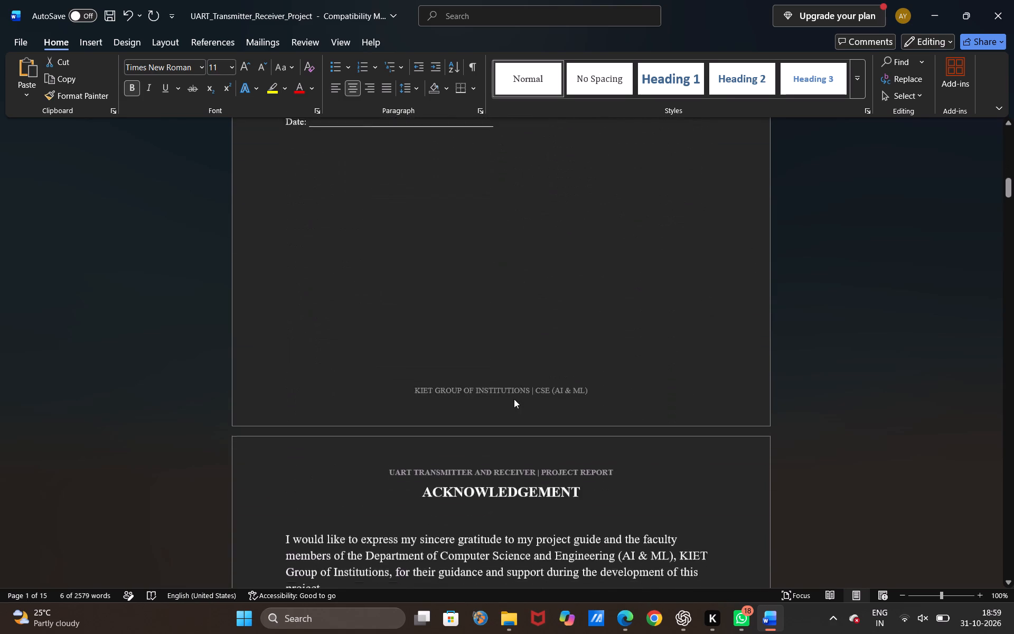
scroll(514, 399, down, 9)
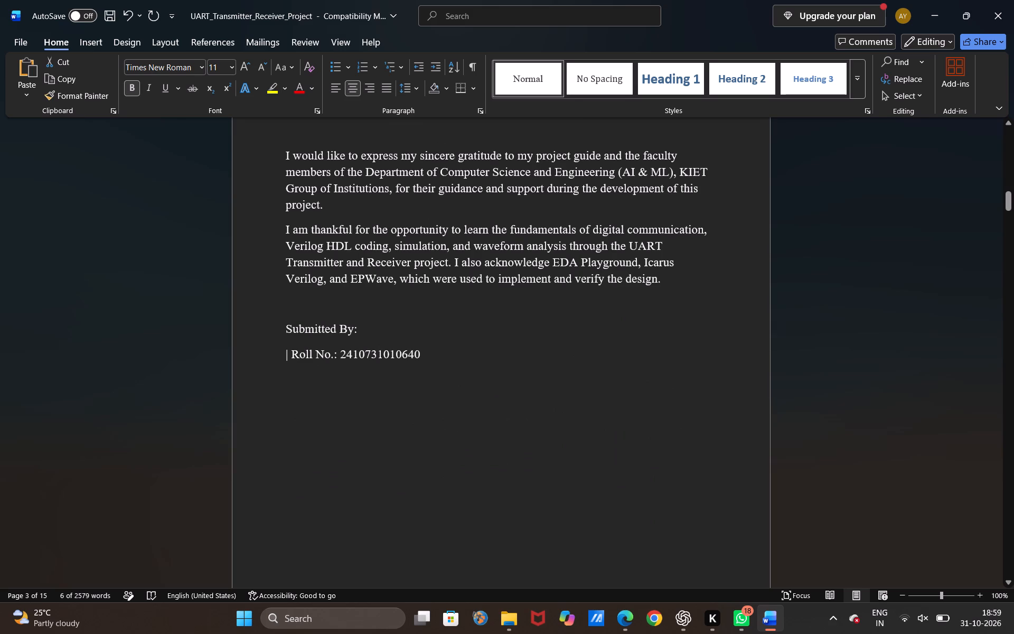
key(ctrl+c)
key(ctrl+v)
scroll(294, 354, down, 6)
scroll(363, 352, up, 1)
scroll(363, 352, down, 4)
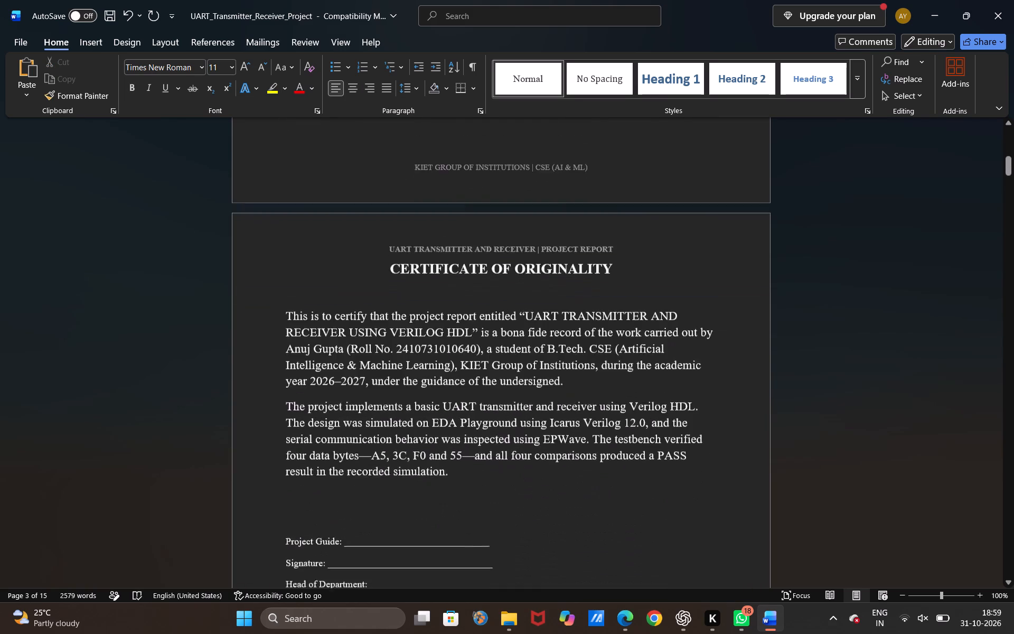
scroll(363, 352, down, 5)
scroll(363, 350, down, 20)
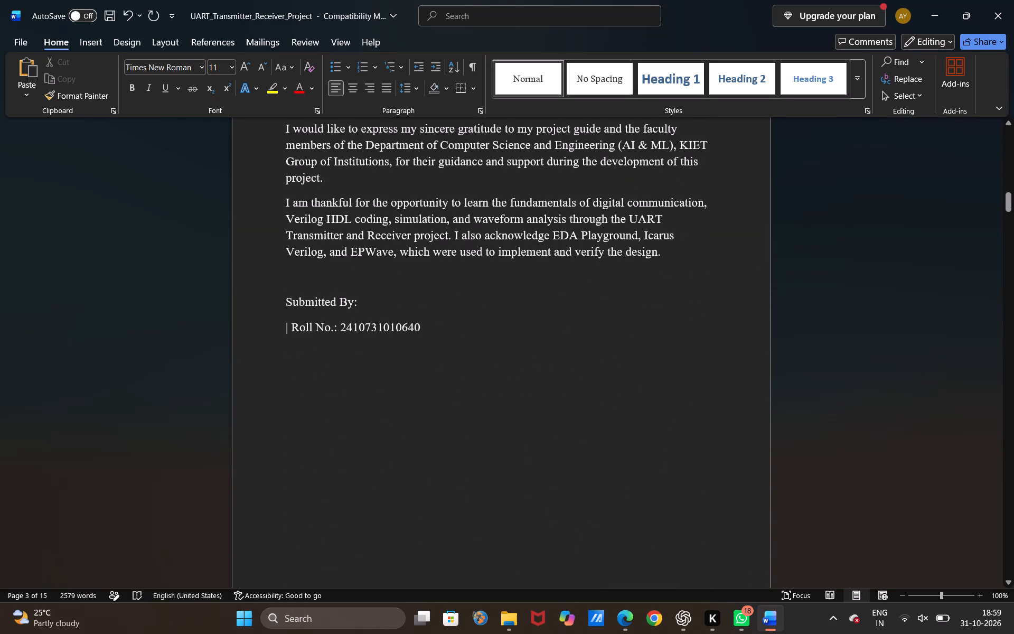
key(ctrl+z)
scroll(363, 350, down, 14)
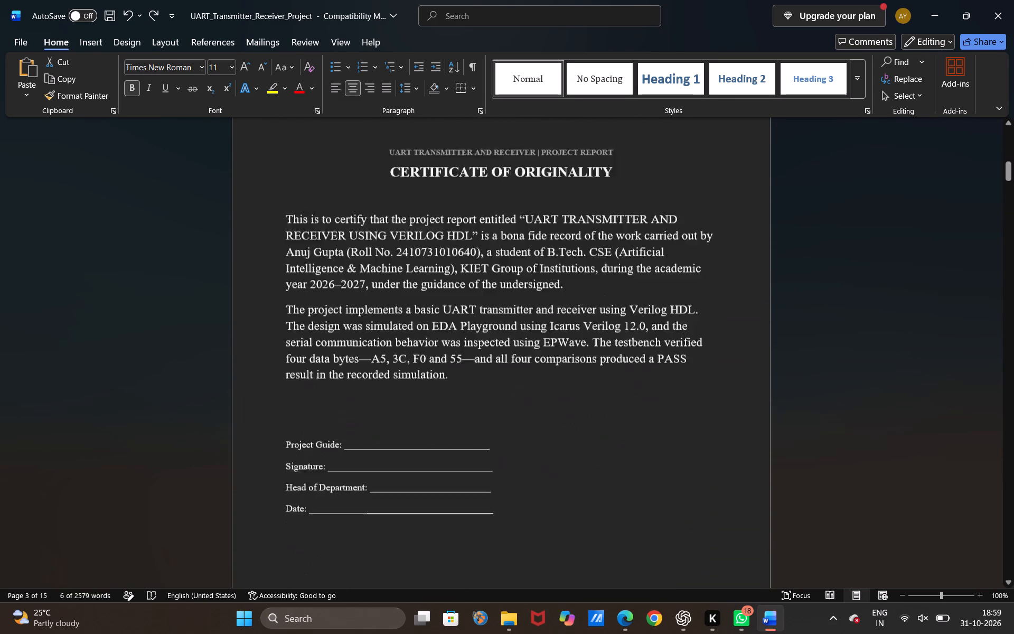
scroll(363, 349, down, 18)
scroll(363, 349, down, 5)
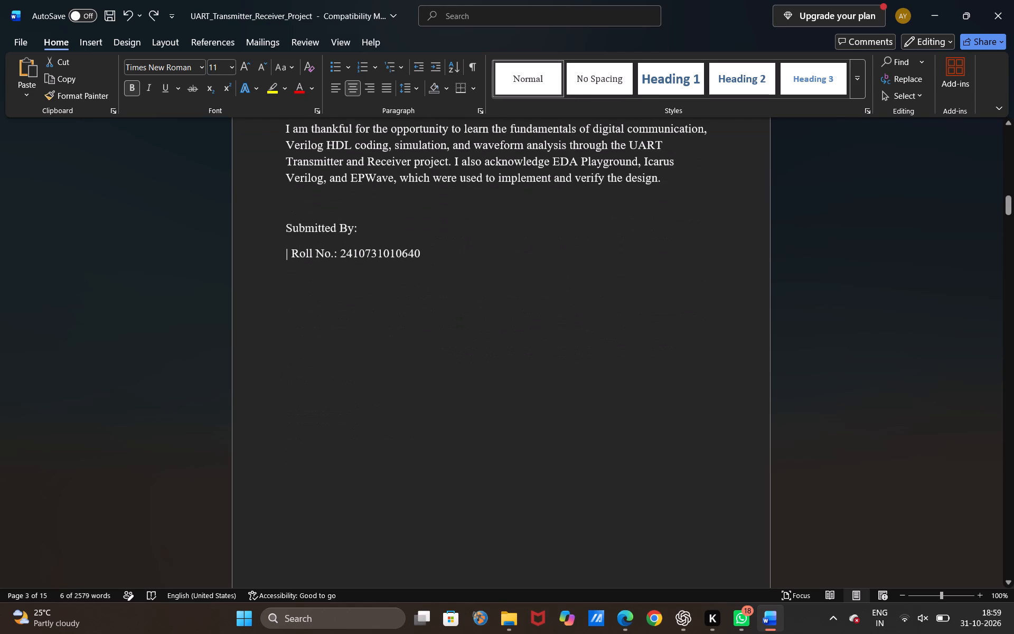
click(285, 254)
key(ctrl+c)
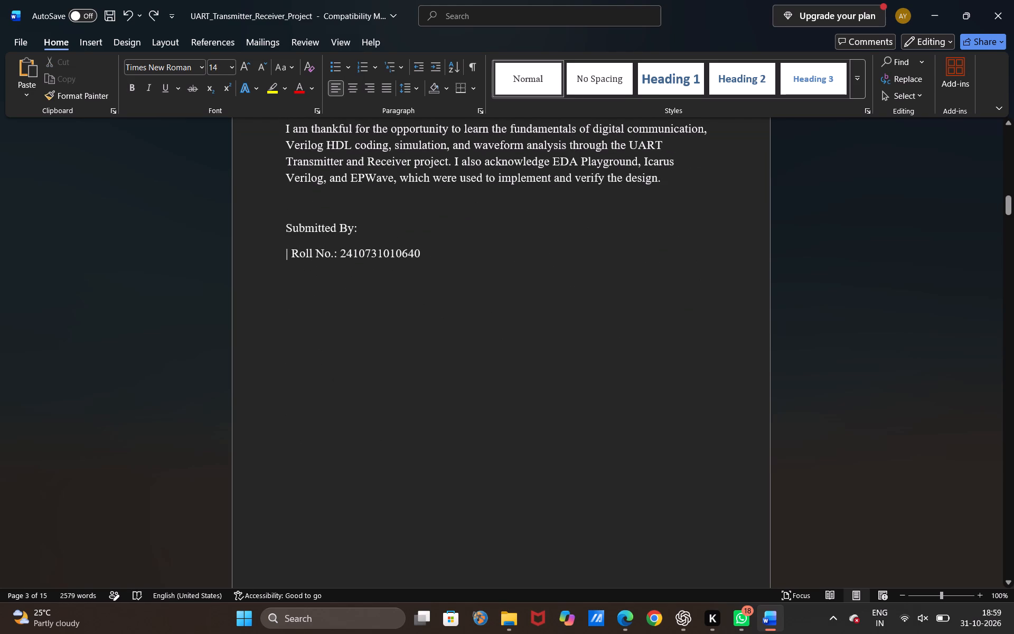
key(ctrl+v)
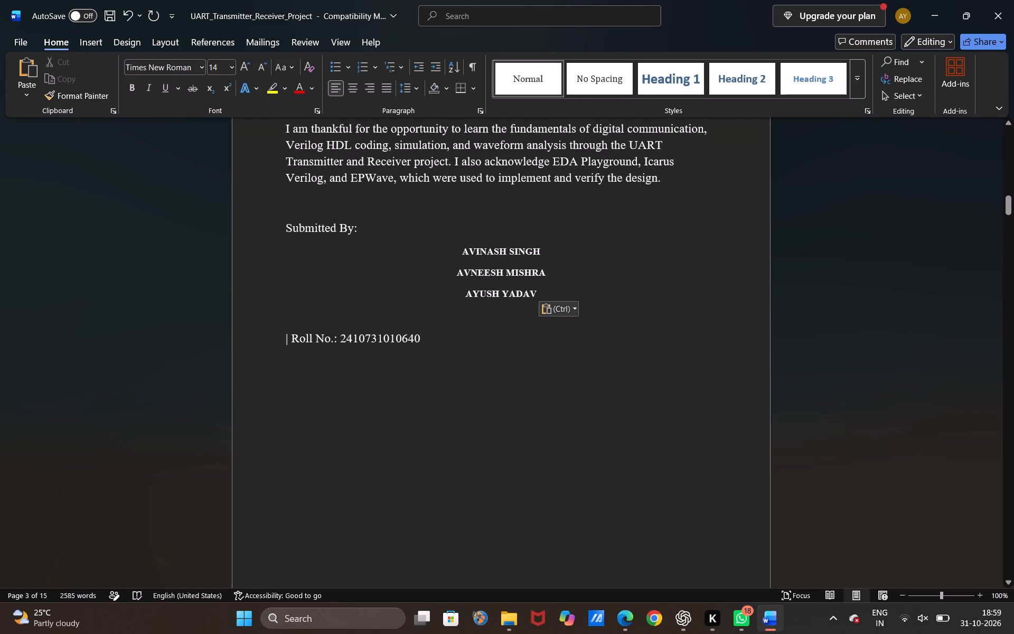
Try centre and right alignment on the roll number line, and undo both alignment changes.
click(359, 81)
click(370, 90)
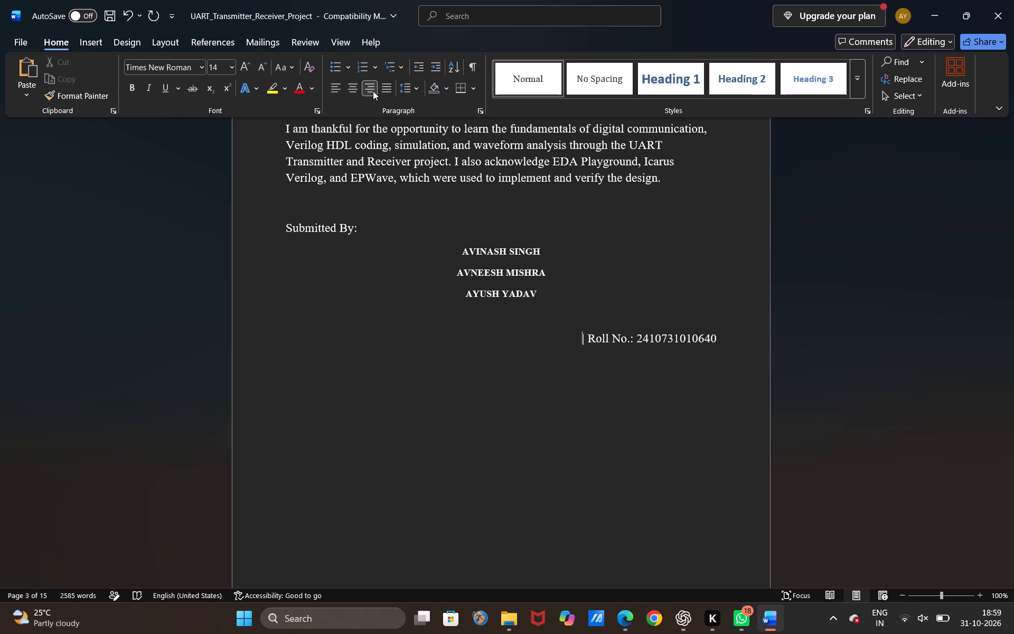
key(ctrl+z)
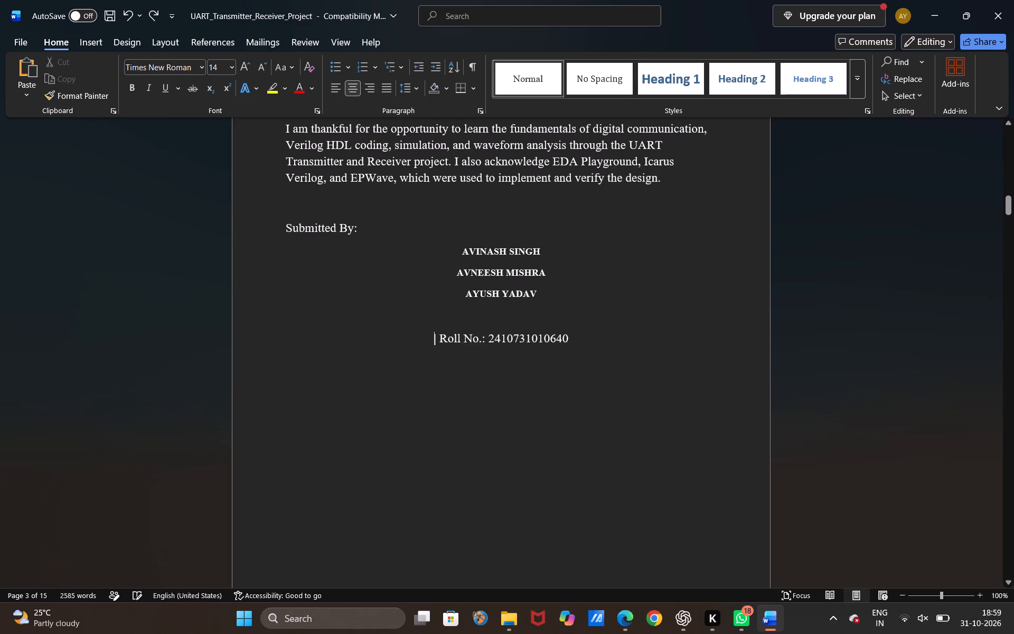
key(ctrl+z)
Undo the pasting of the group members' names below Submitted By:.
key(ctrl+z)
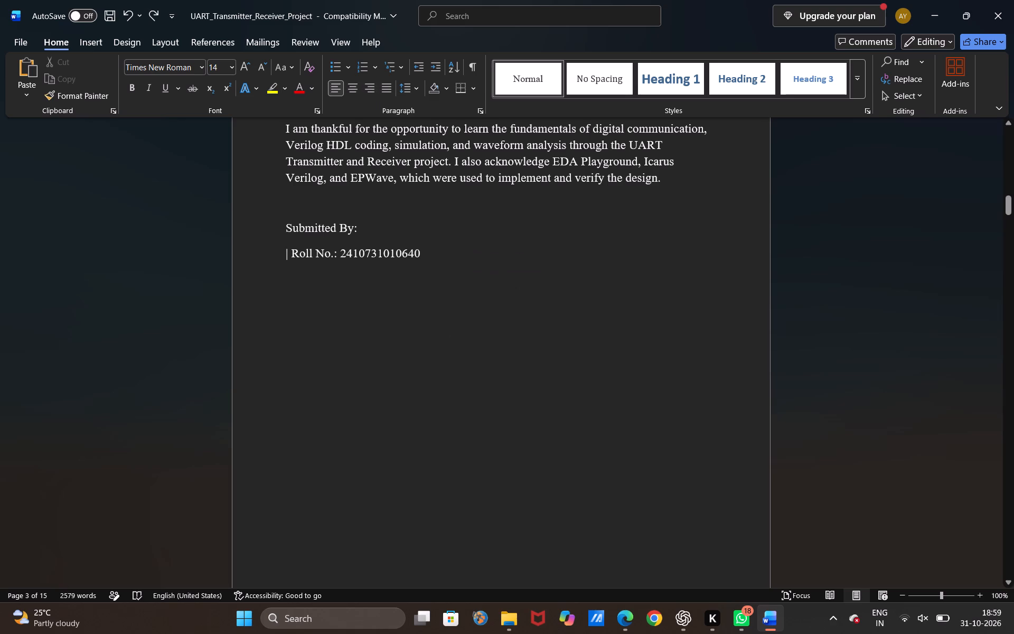
Replace the Roll No. line below Submitted By in the acknowledgement with the three copied student names and left-align them.
drag(468, 251, 280, 248)
key(BackSpace)
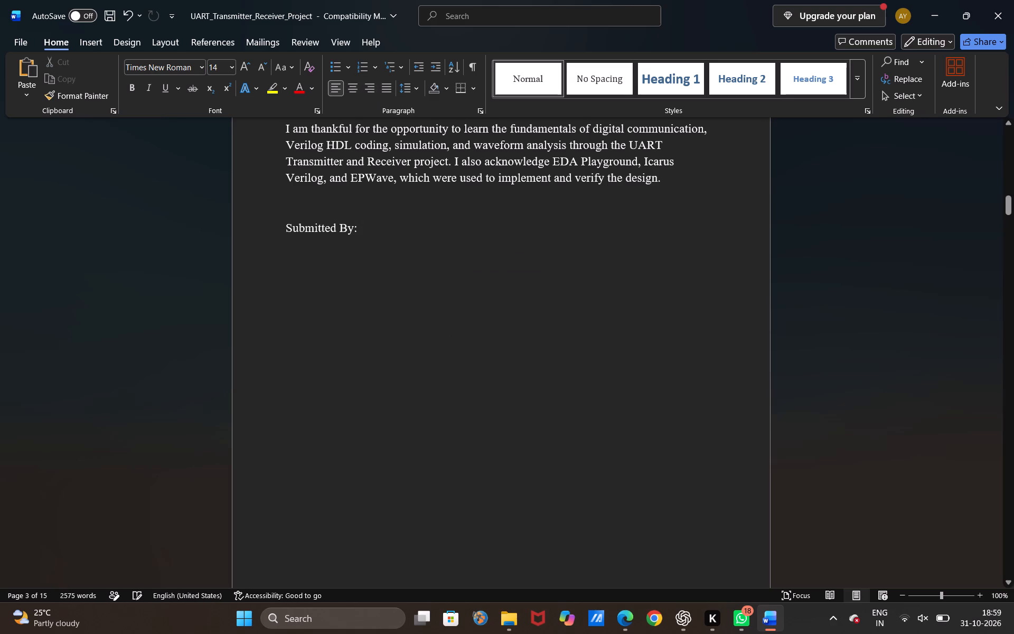
key(ctrl+v)
click(462, 248)
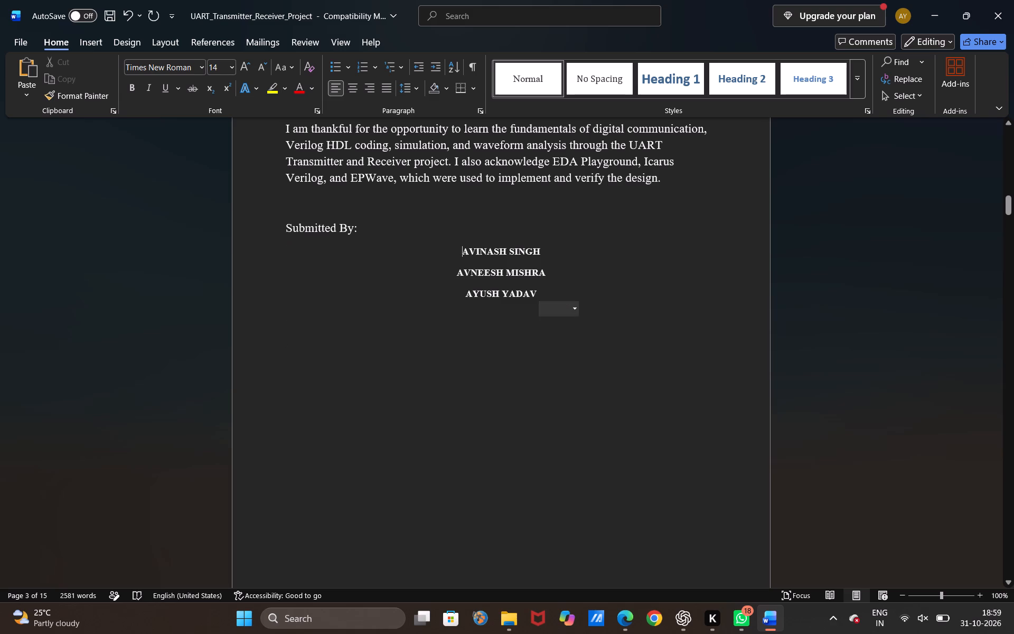
drag(461, 248, 503, 314)
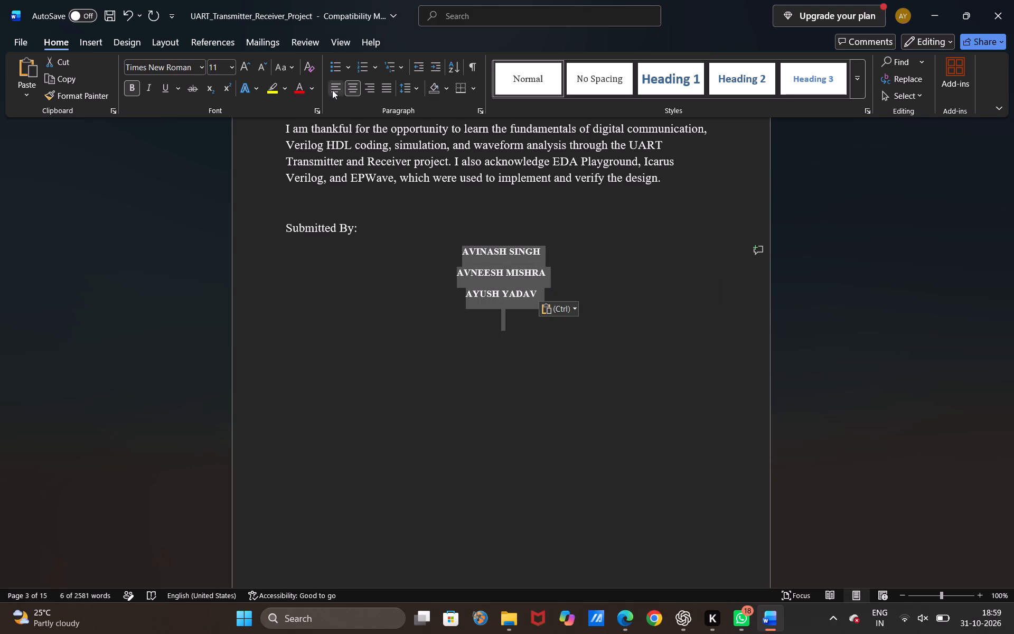
click(338, 90)
click(380, 311)
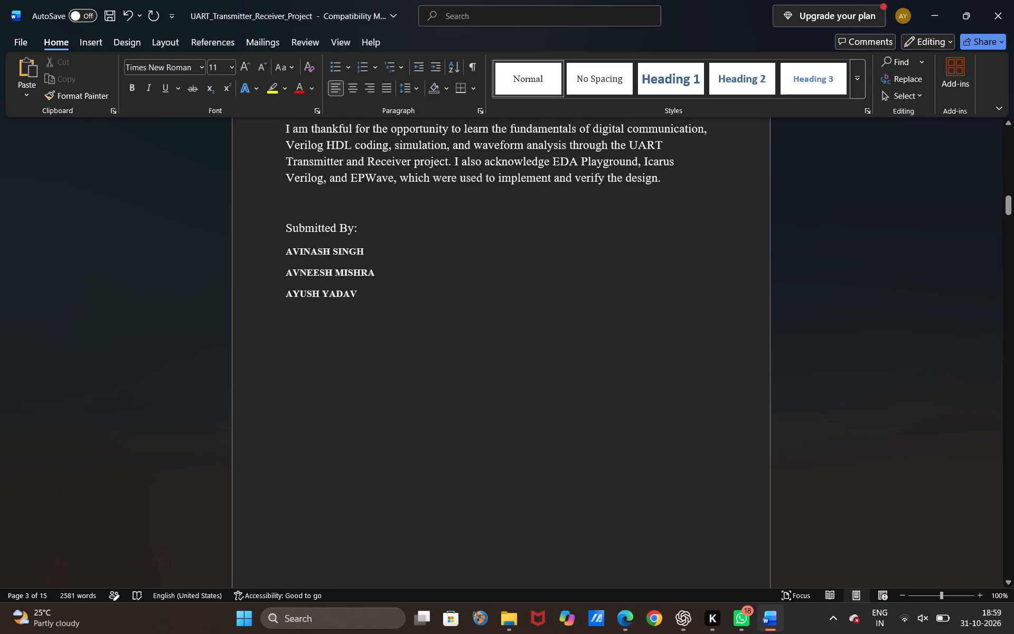
Add an empty pair of parentheses after each of the three student names below Submitted By in the acknowledgement.
click(378, 251)
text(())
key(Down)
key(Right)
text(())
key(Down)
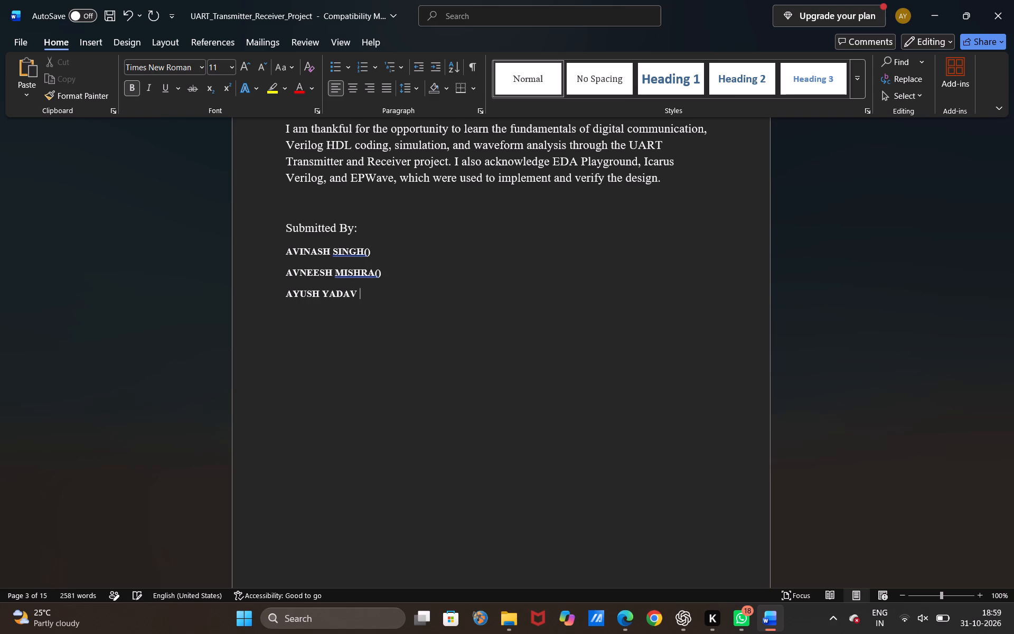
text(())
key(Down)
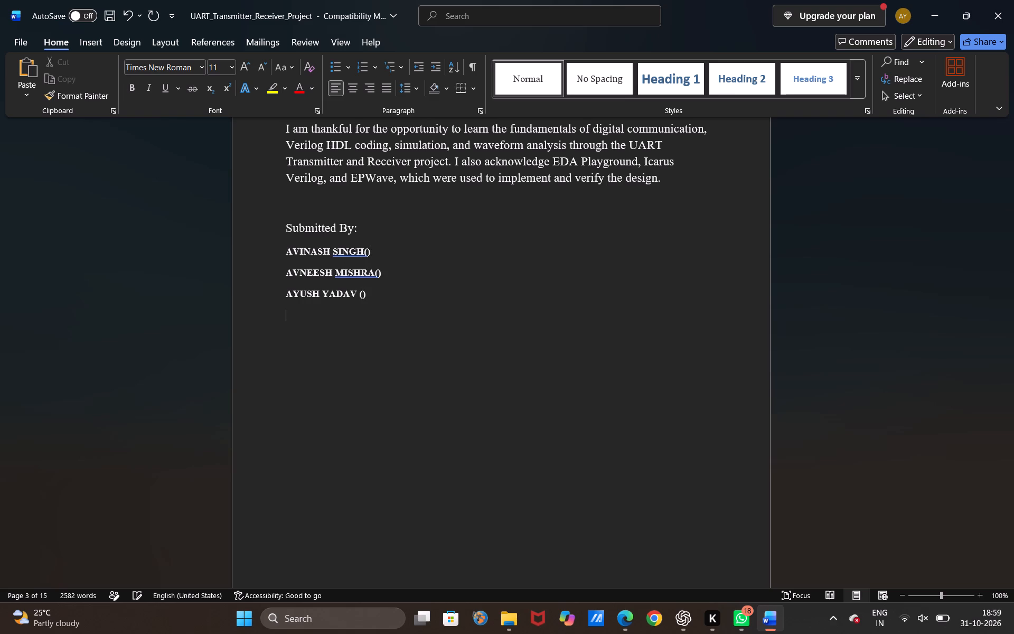
Insert a space before the empty parentheses on each of the three student name lines in the acknowledgement.
click(367, 255)
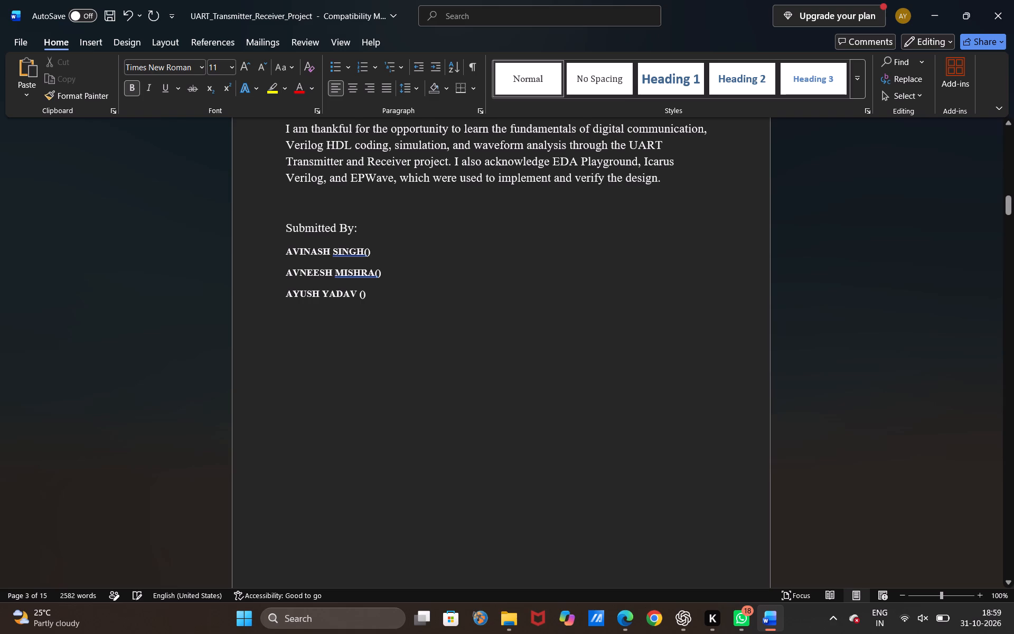
double_click(365, 253)
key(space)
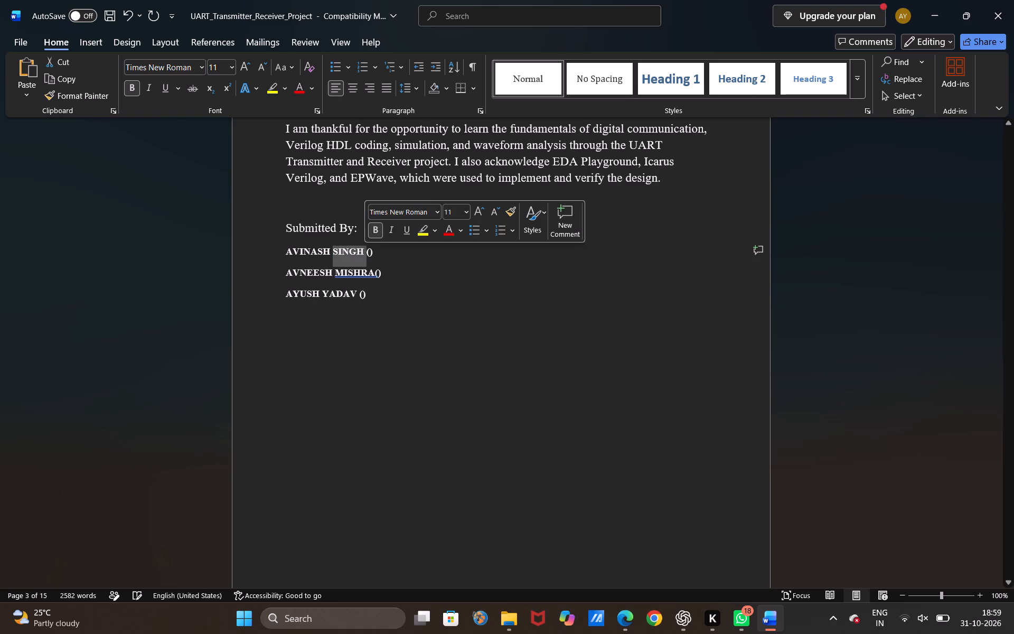
double_click(375, 268)
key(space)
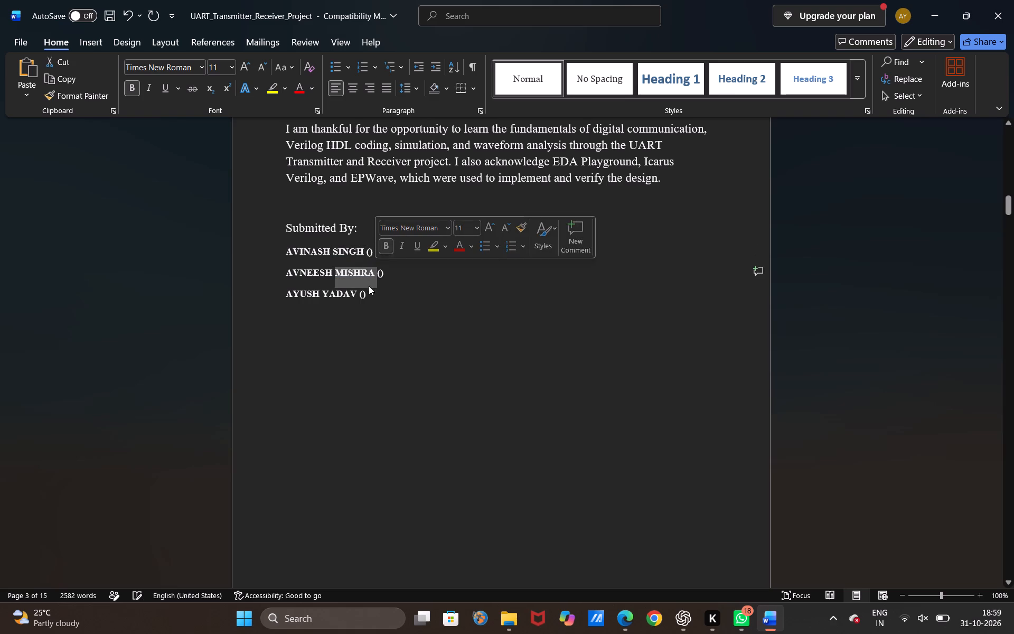
click(361, 291)
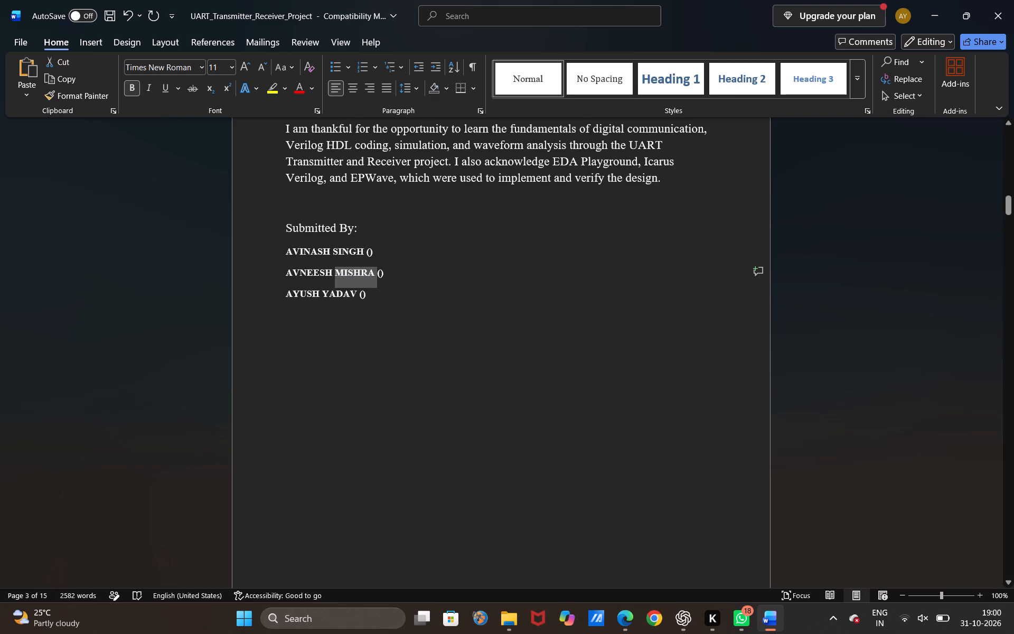
click(358, 294)
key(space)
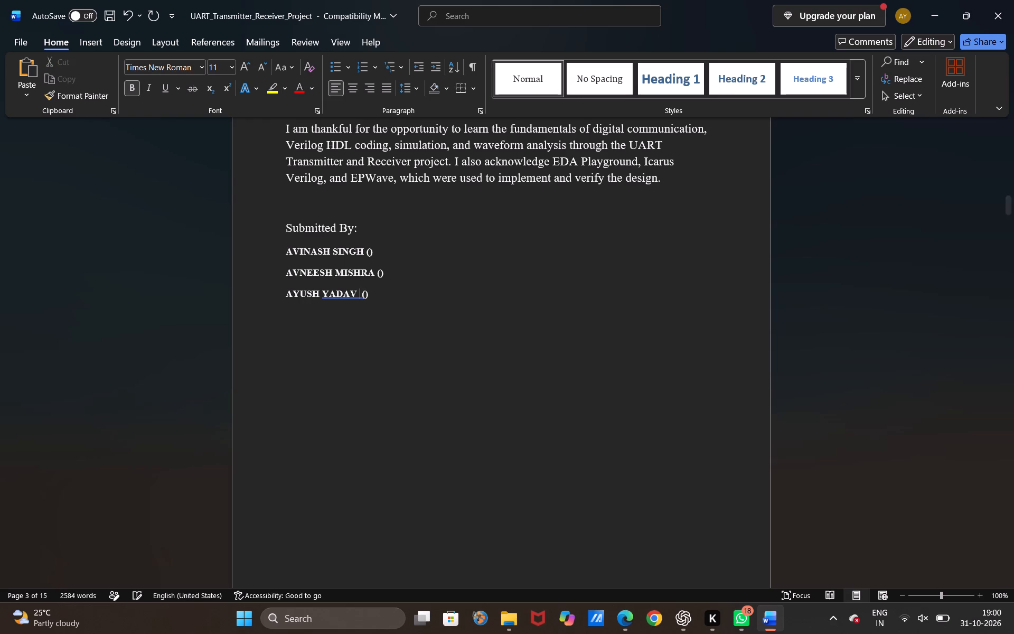
Enter the roll number's common prefix inside the parentheses after the first student's name in the acknowledgement.
click(367, 253)
key(Right)
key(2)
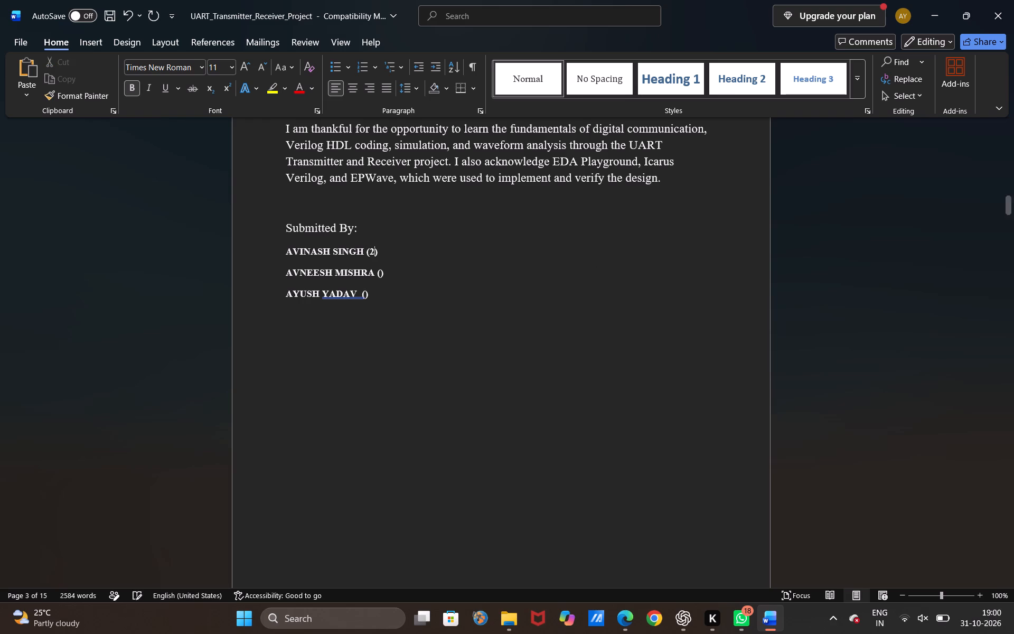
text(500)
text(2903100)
Enter the same roll number prefix inside the parentheses after the second student's name in the acknowledgement.
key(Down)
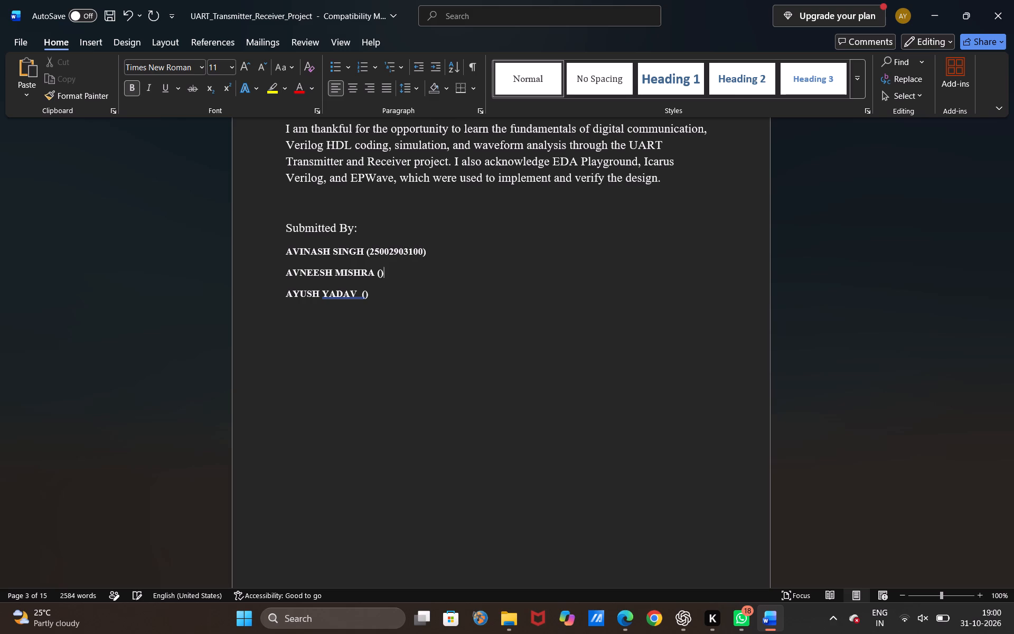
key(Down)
click(379, 273)
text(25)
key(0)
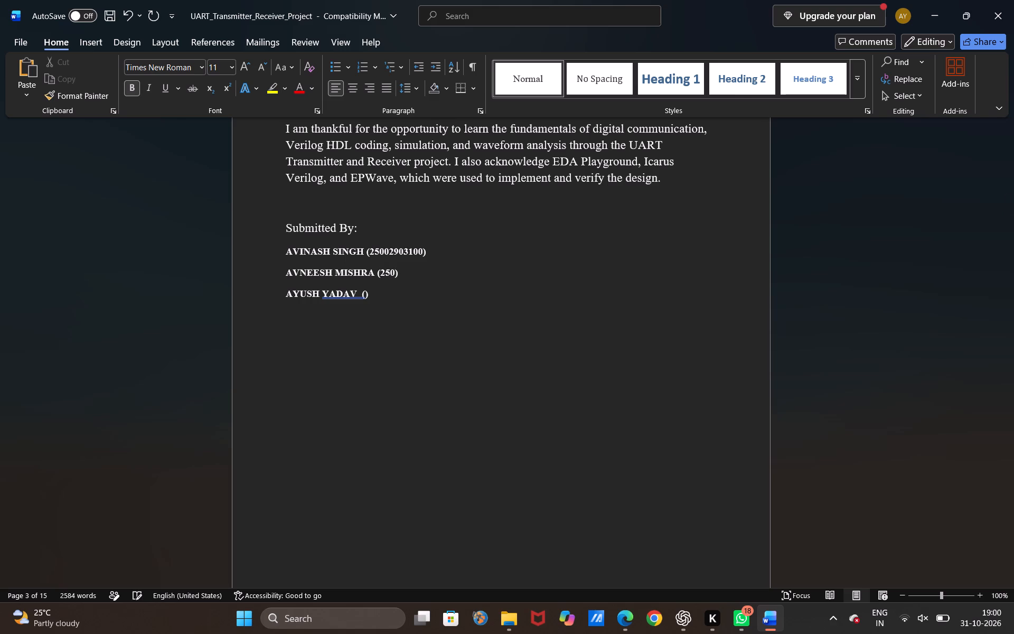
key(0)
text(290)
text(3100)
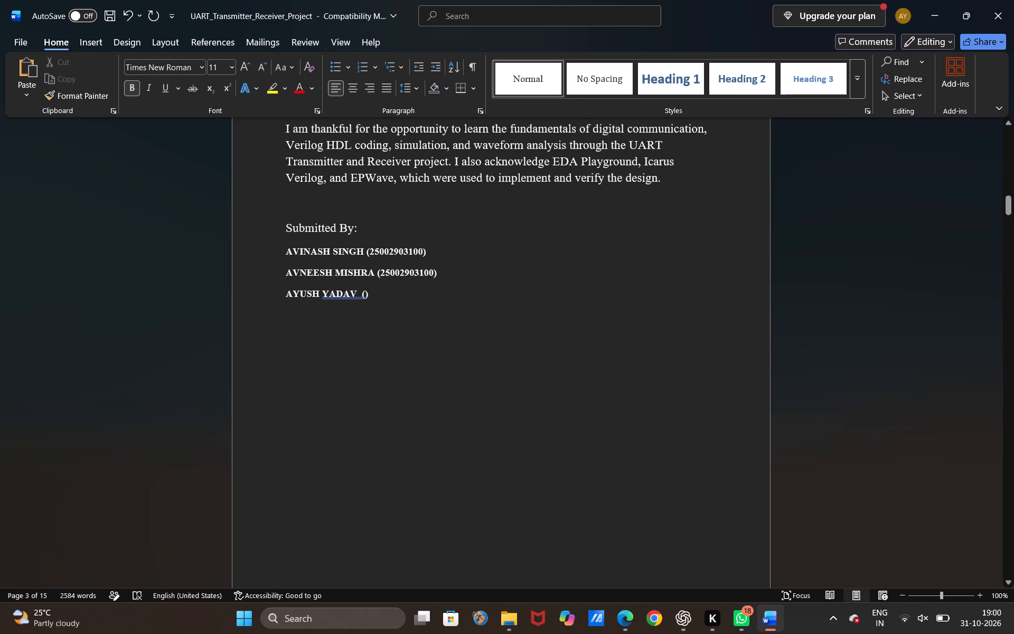
Enter the full roll number, including its last two digits, inside the parentheses after the third student's name.
click(364, 293)
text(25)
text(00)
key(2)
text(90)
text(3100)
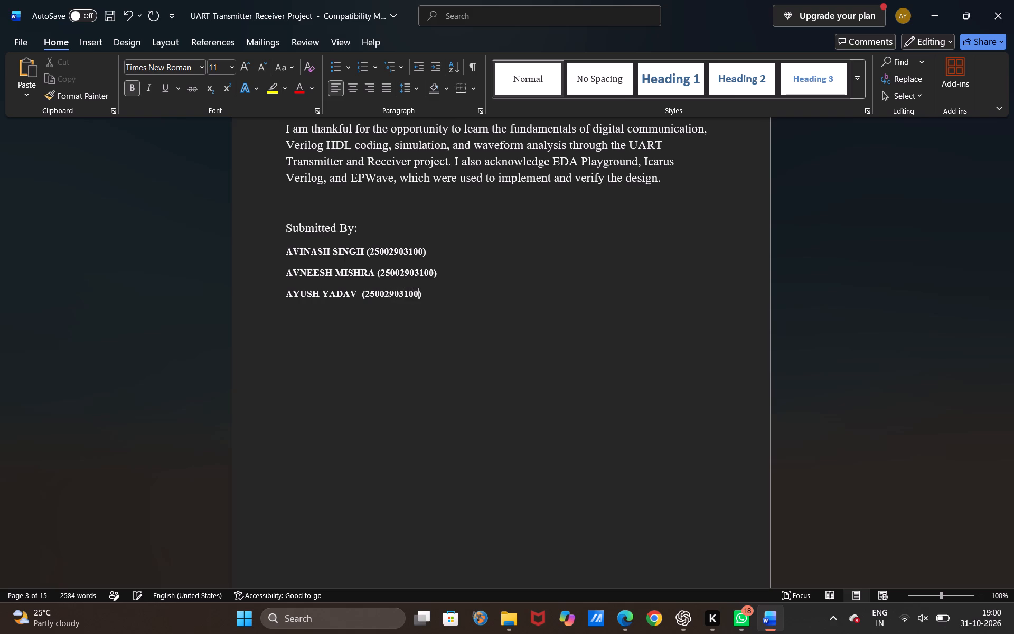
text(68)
Copy the common roll number prefix from the third acknowledgement name and paste it in parentheses after the first student's name on the cover page.
drag(366, 293, 420, 306)
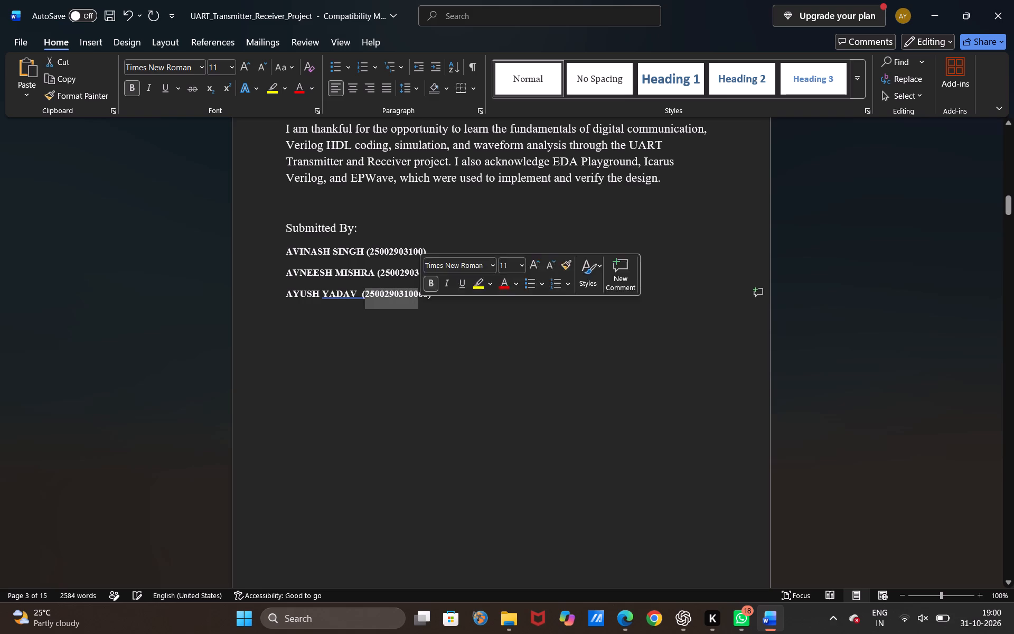
key(ctrl+c)
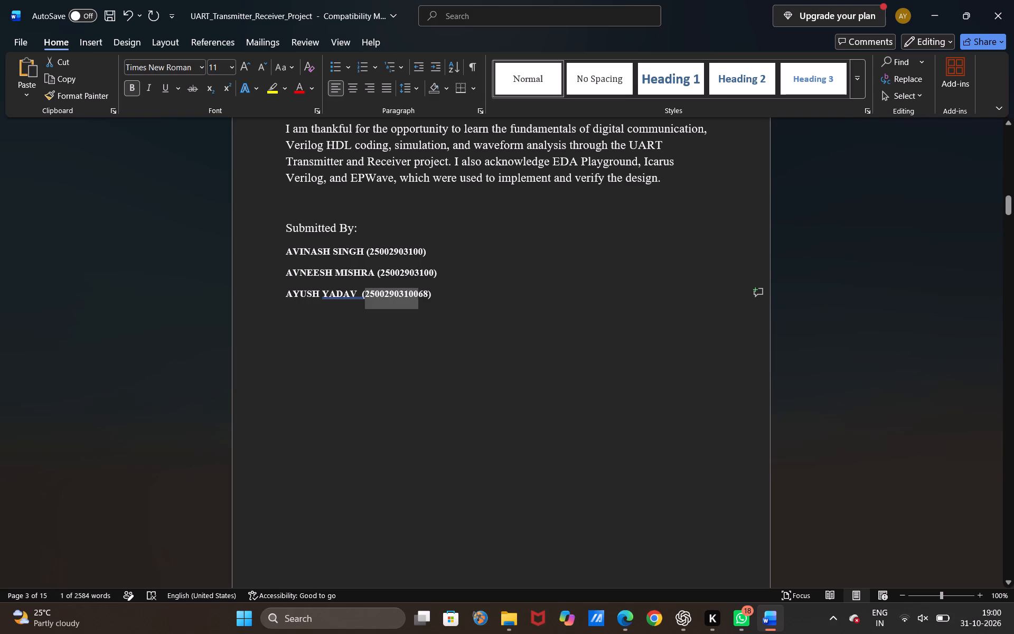
scroll(420, 305, up, 11)
scroll(420, 305, up, 12)
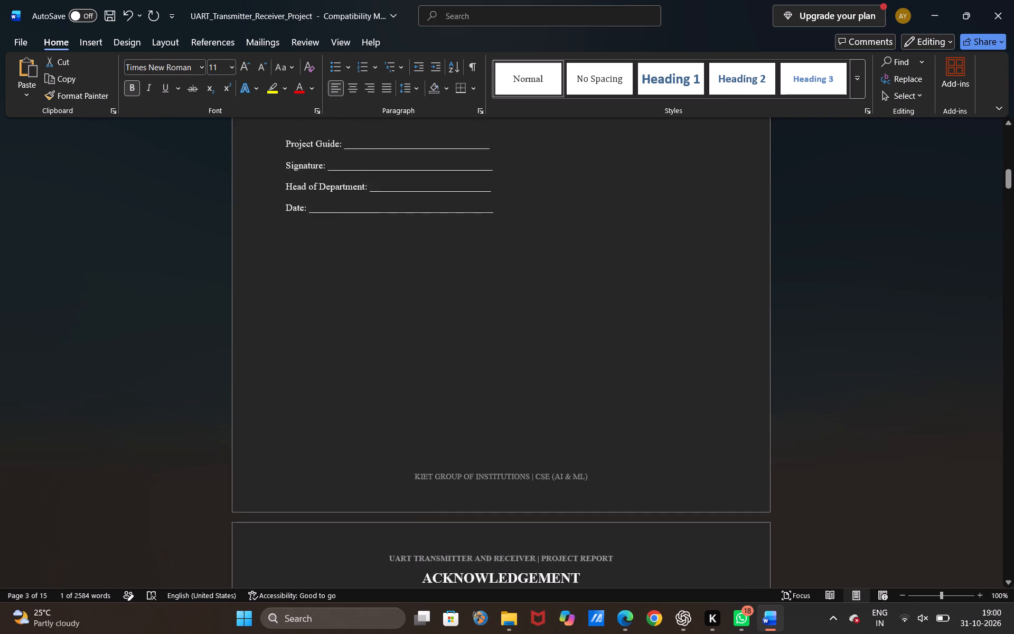
scroll(420, 304, up, 16)
scroll(420, 304, up, 6)
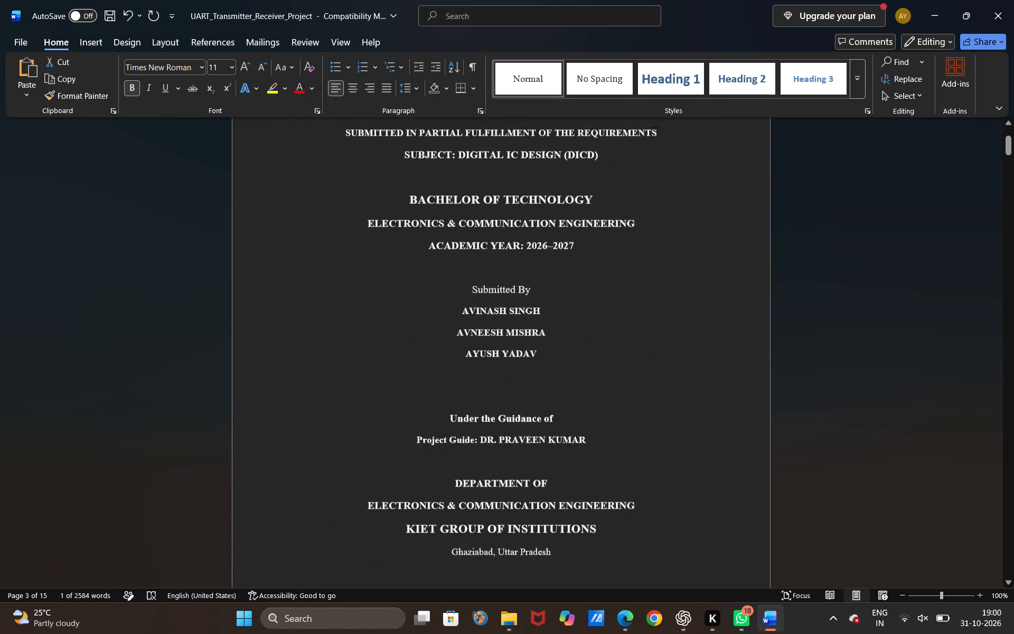
click(544, 328)
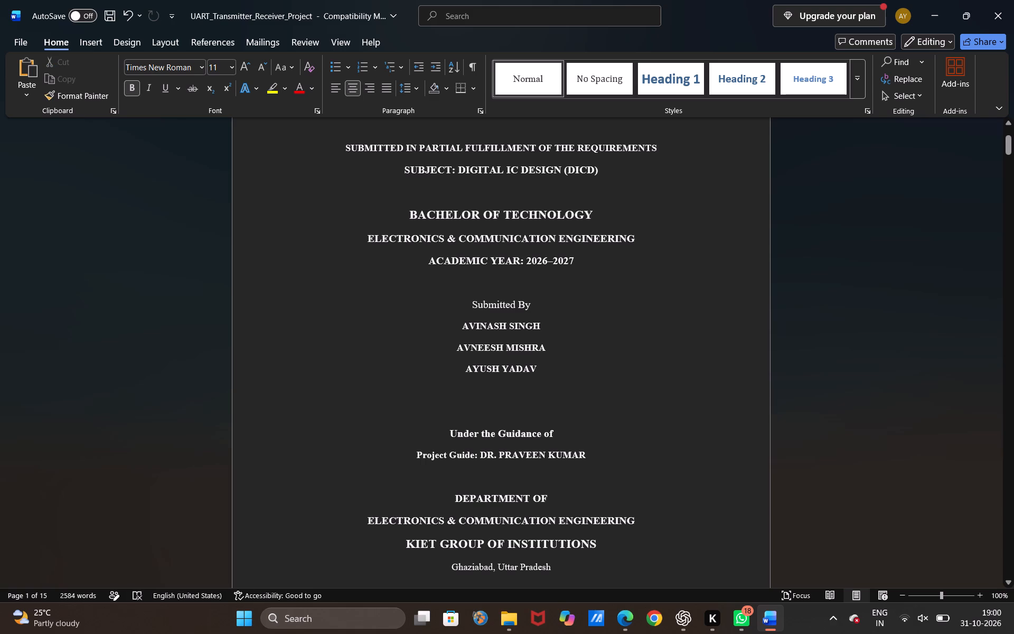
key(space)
key(shift+parenright)
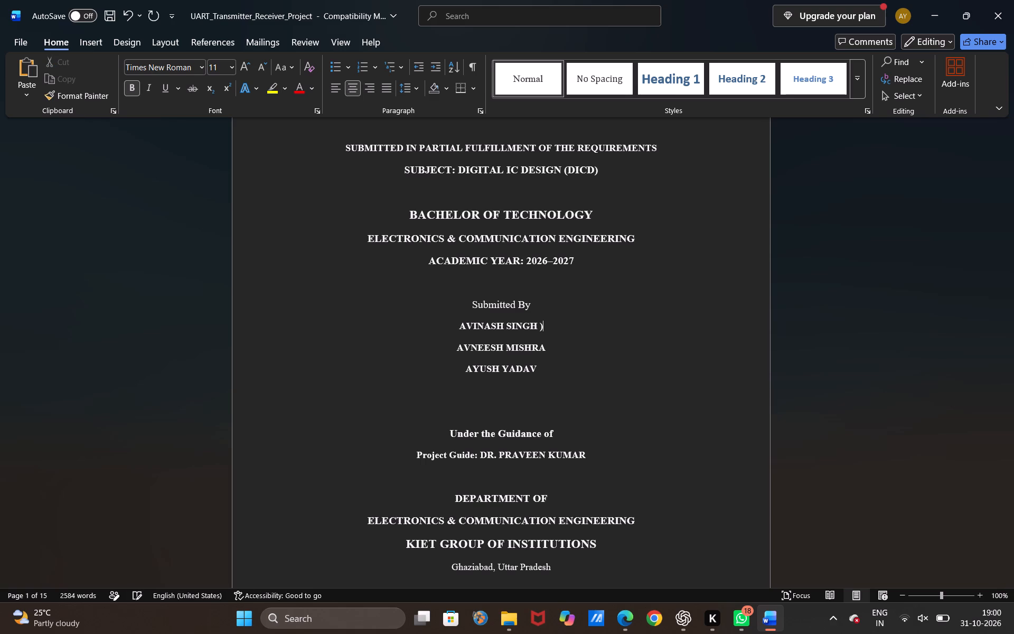
key(backslash)
key(BackSpace)
key(BackSpace)
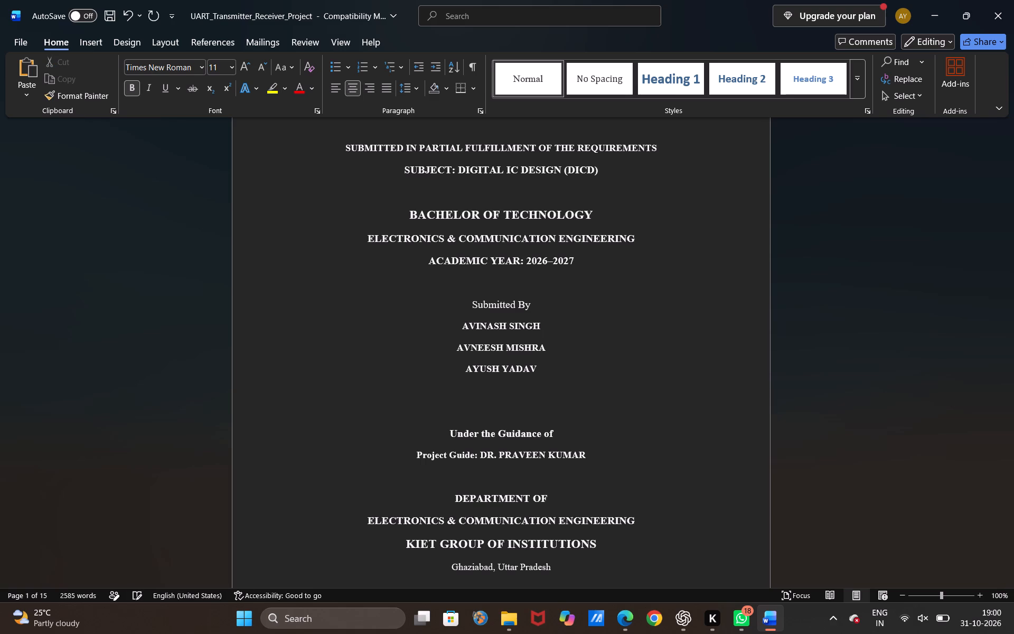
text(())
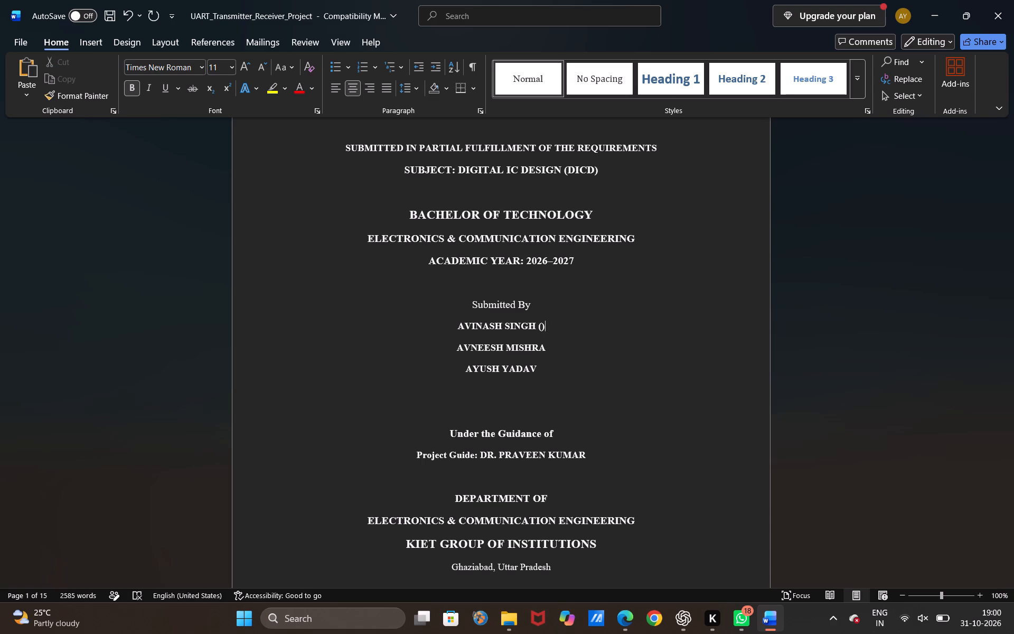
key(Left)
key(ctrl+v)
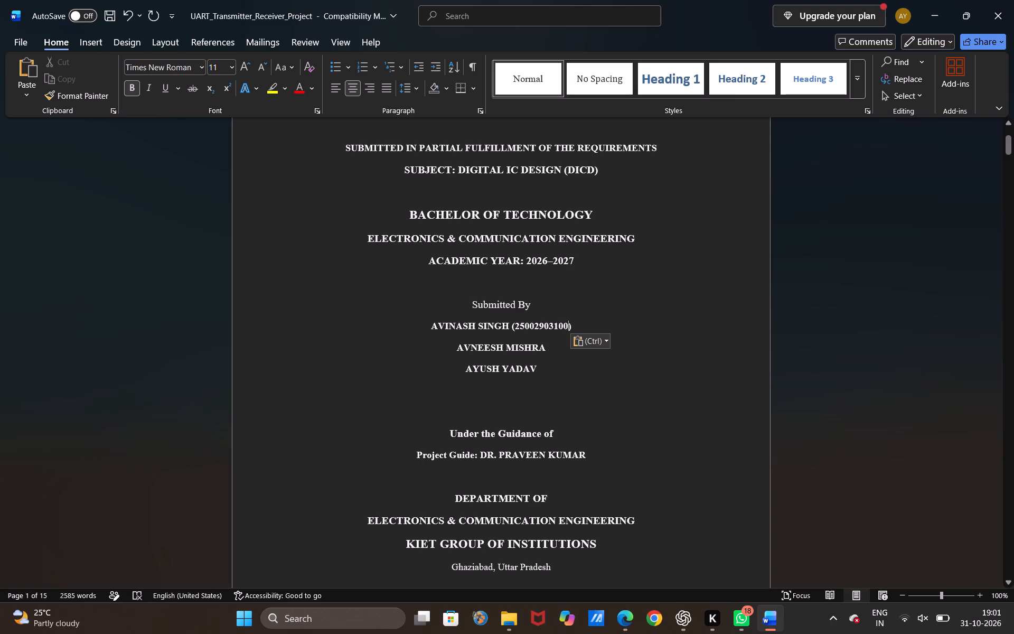
Paste the common roll number prefix in parentheses after the second and third students' names on the cover page.
click(552, 353)
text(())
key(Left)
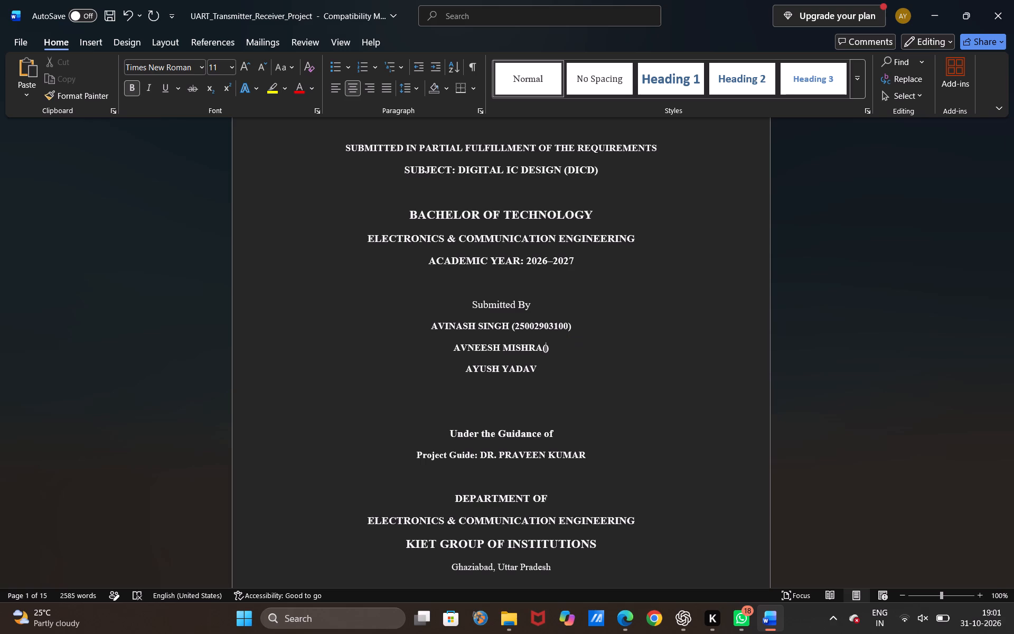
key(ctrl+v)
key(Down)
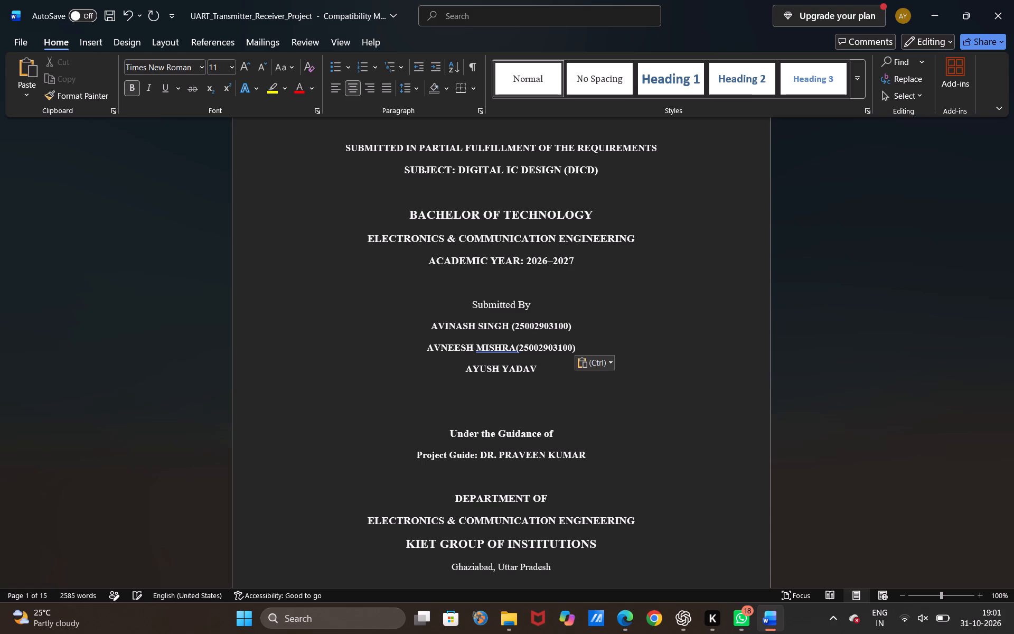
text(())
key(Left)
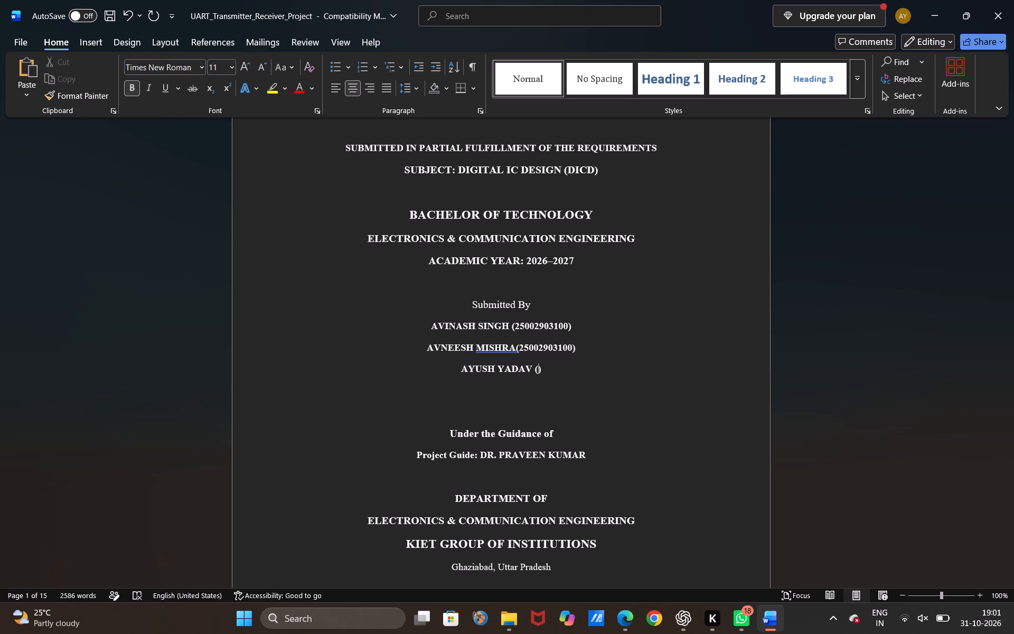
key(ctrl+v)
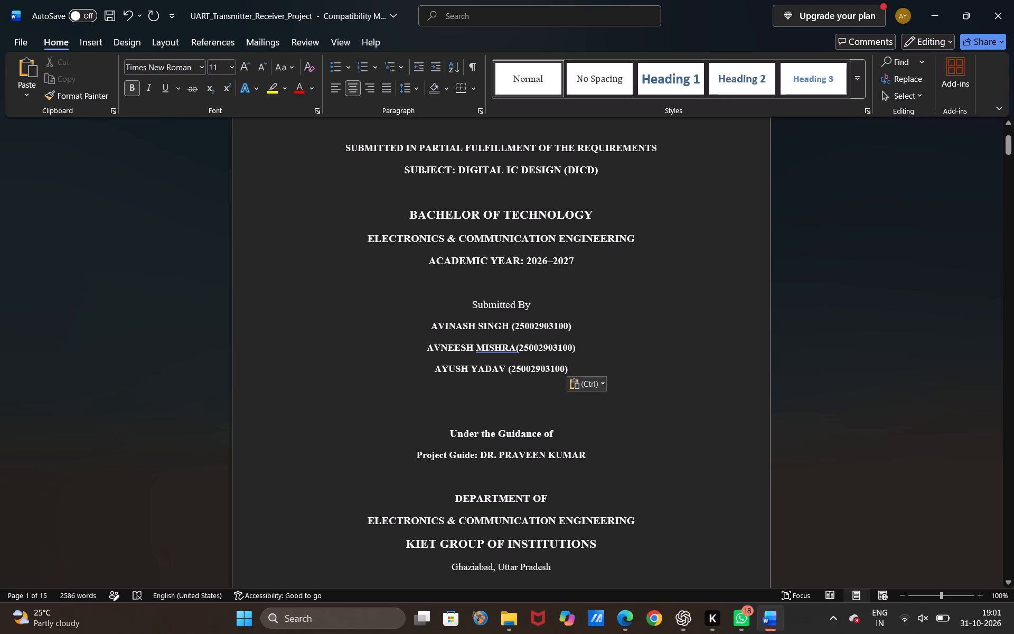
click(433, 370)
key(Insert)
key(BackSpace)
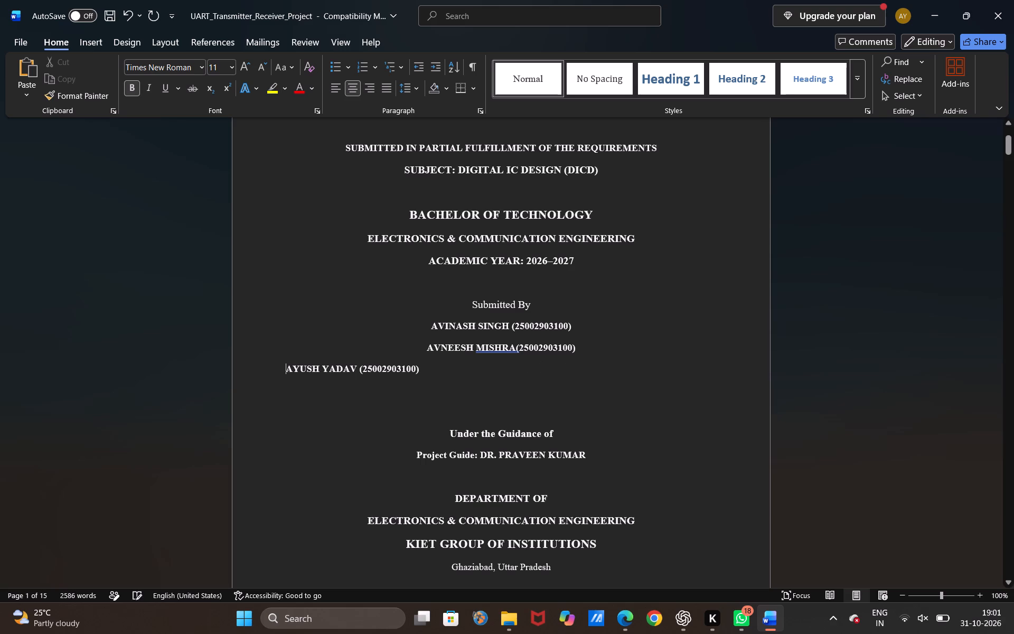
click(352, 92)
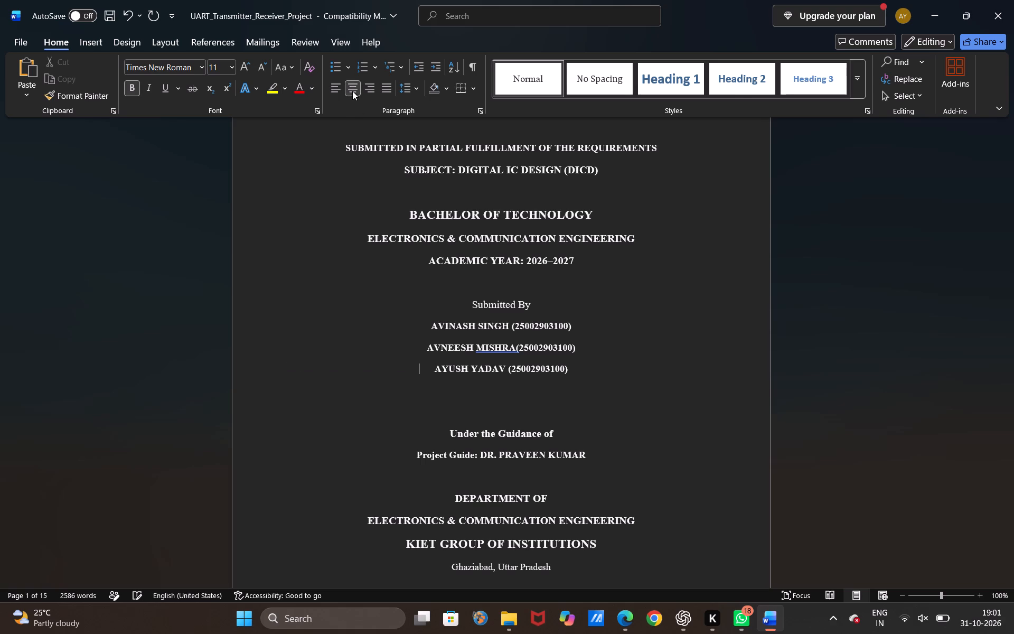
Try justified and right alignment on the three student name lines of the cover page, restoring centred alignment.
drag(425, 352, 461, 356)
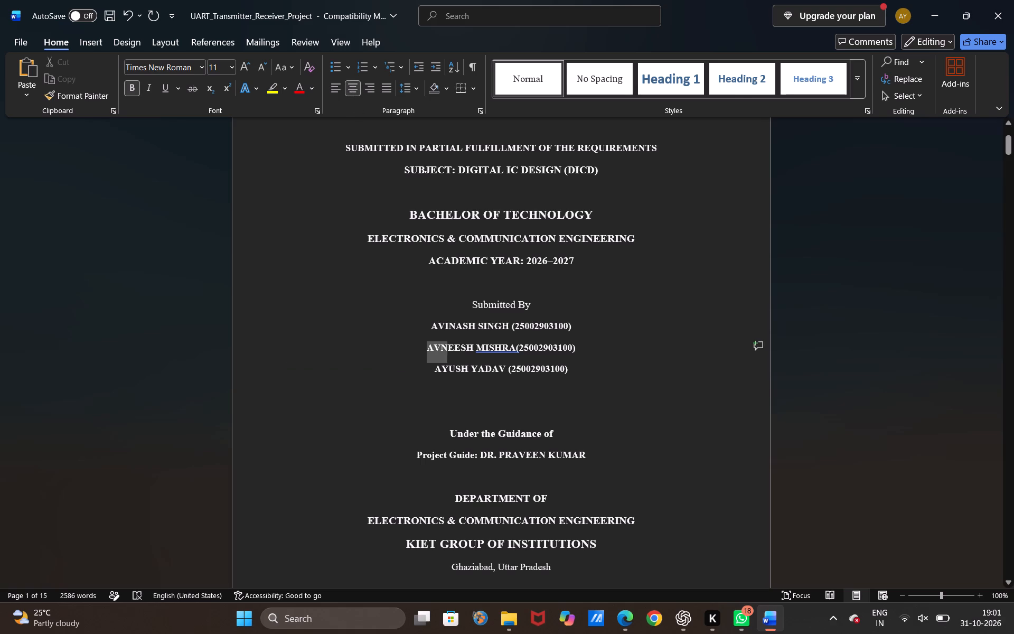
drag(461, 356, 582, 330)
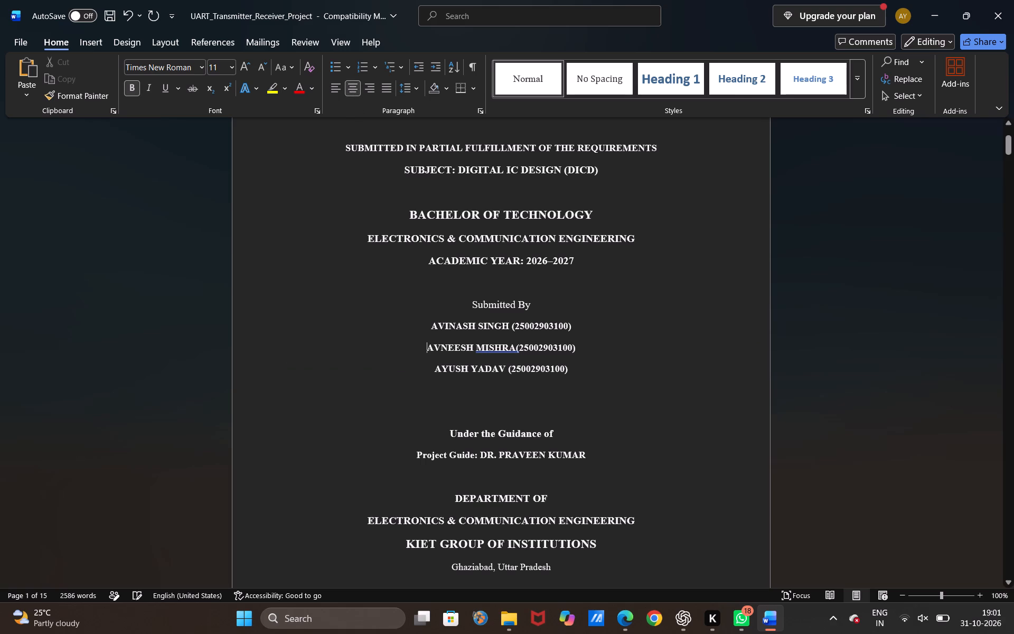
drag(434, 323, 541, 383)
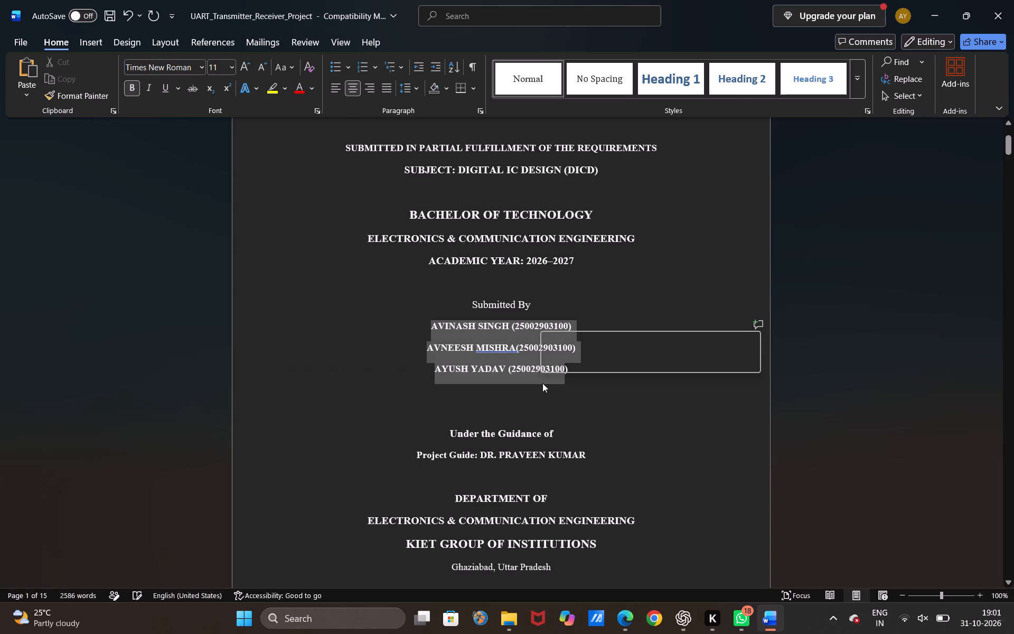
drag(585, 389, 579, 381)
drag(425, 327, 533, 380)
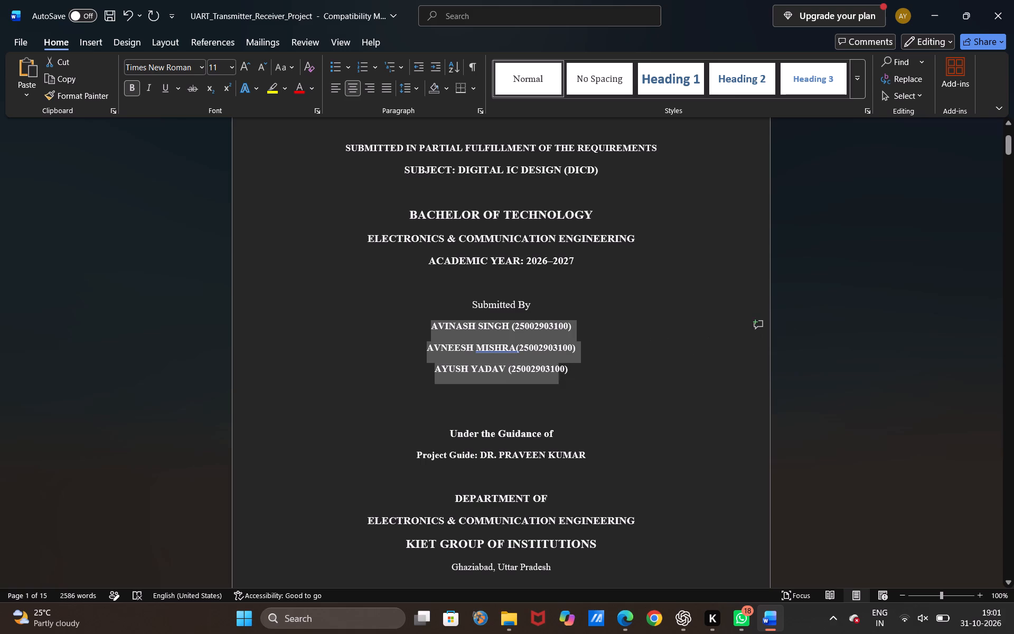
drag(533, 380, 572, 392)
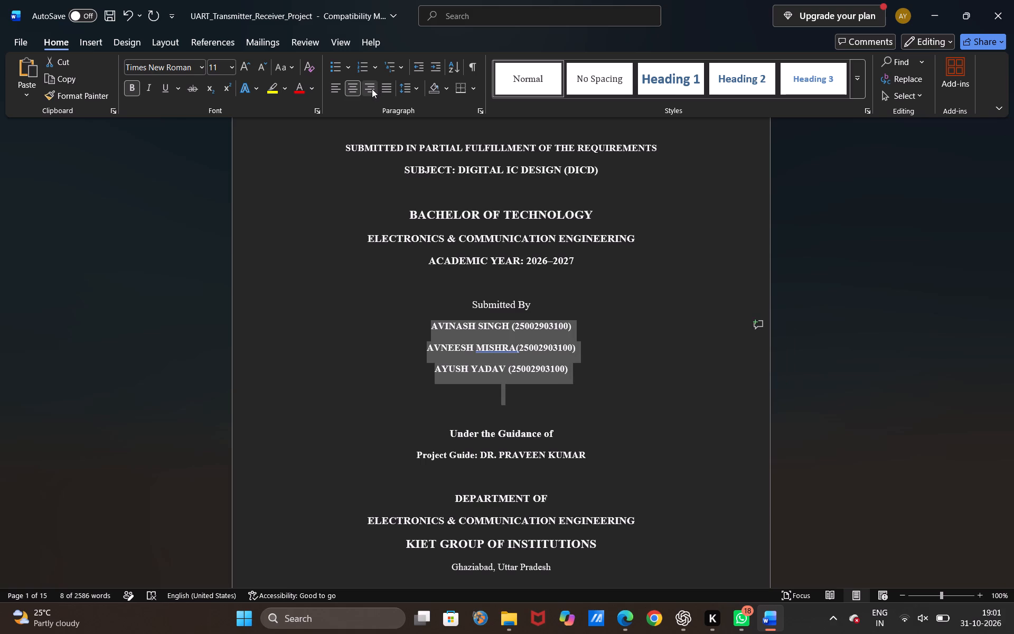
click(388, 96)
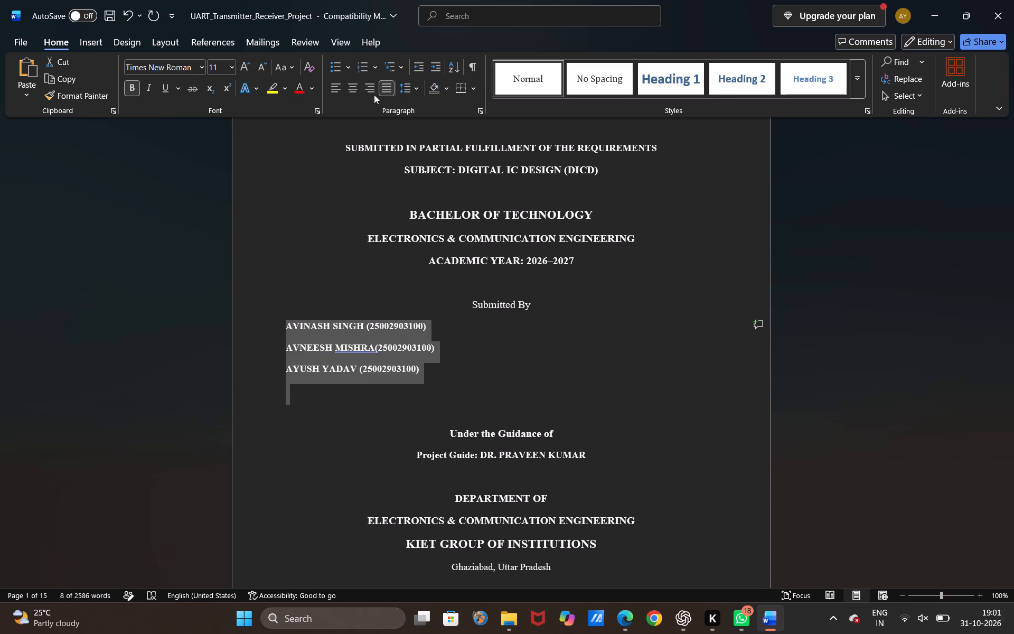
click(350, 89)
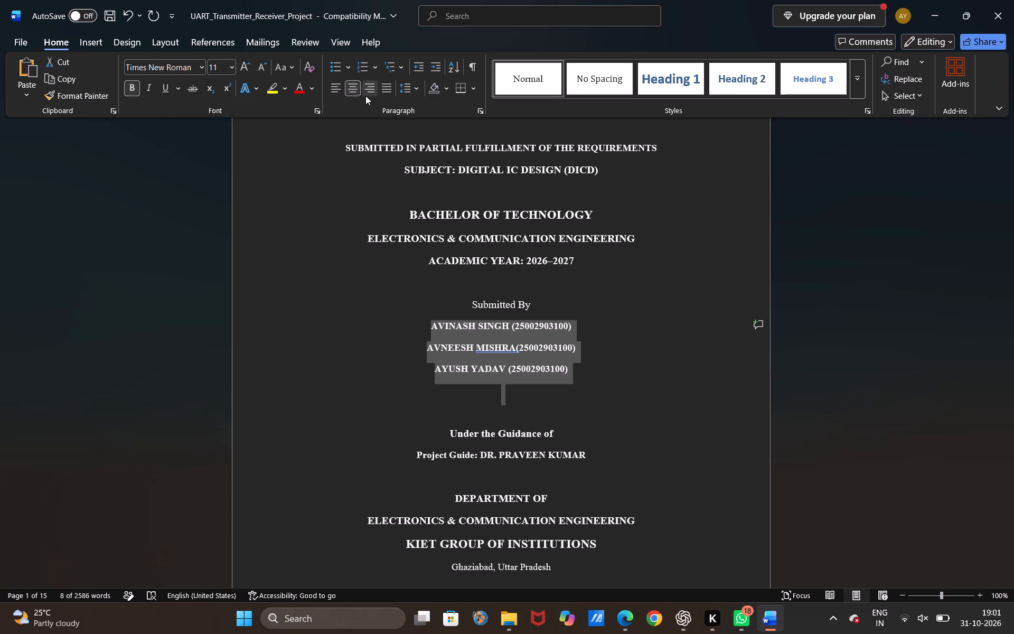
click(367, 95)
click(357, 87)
Remove the centring from the third student's line on the cover page and indent it with spaces under the second name.
click(430, 369)
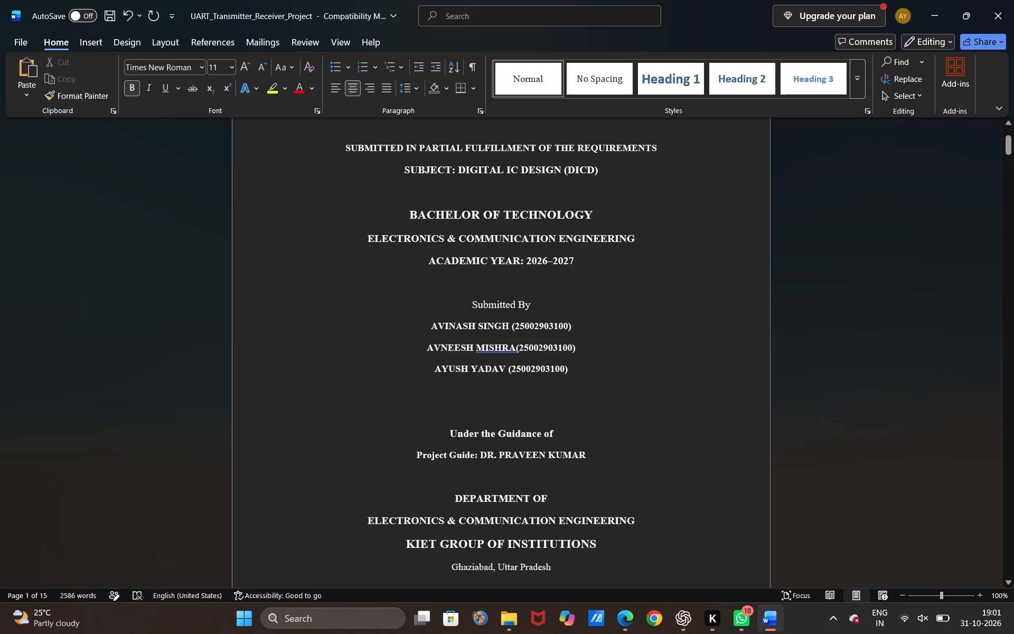
key(BackSpace)
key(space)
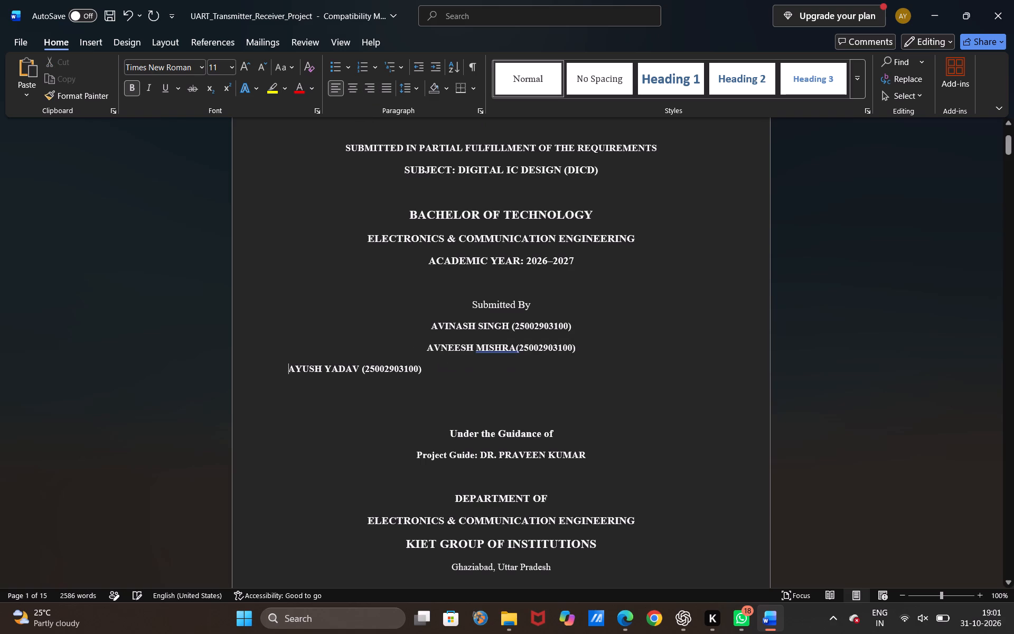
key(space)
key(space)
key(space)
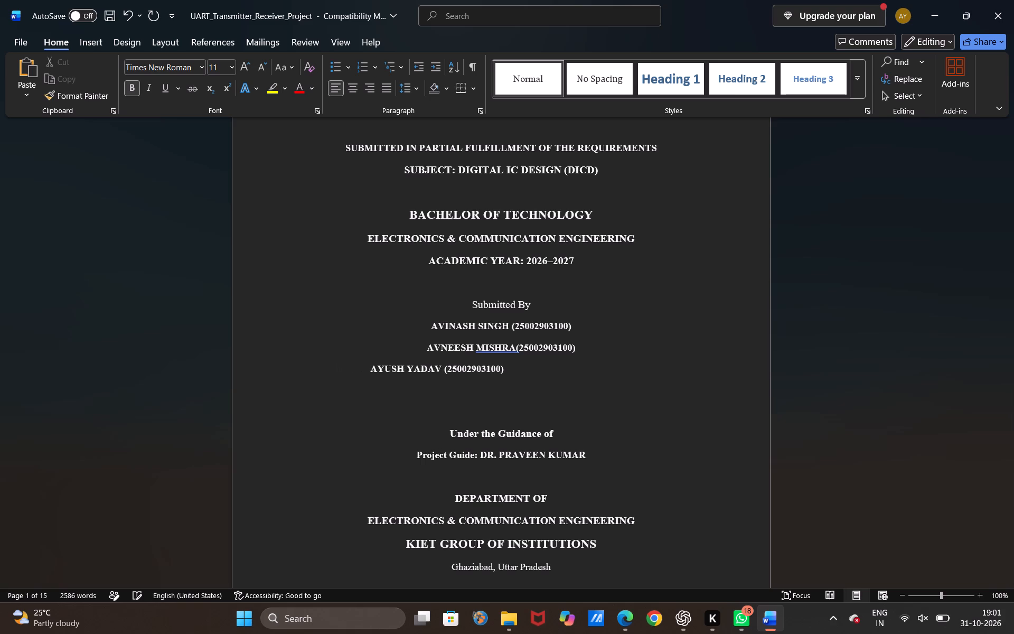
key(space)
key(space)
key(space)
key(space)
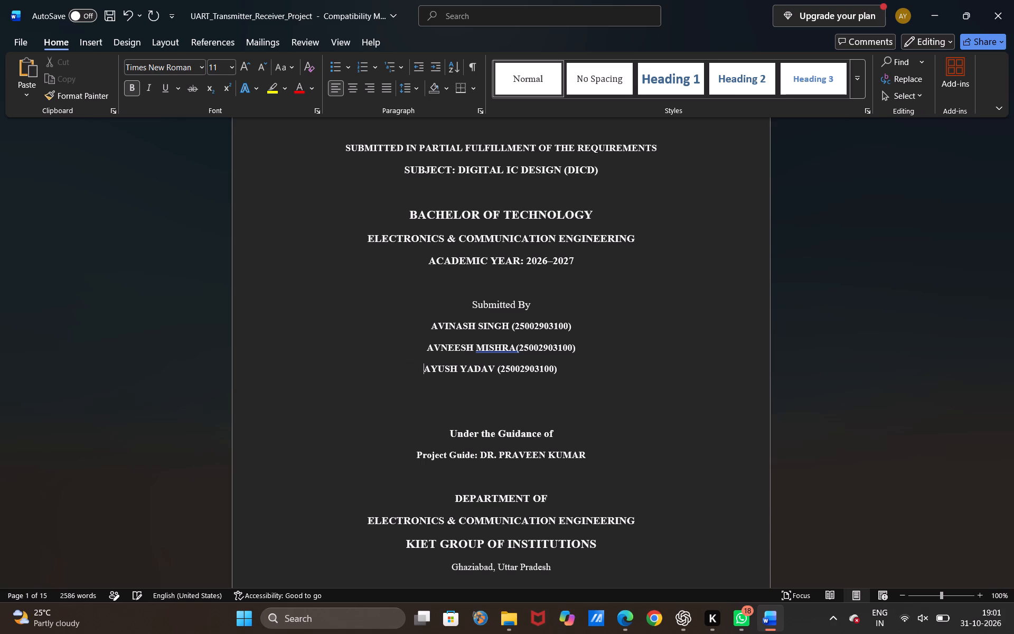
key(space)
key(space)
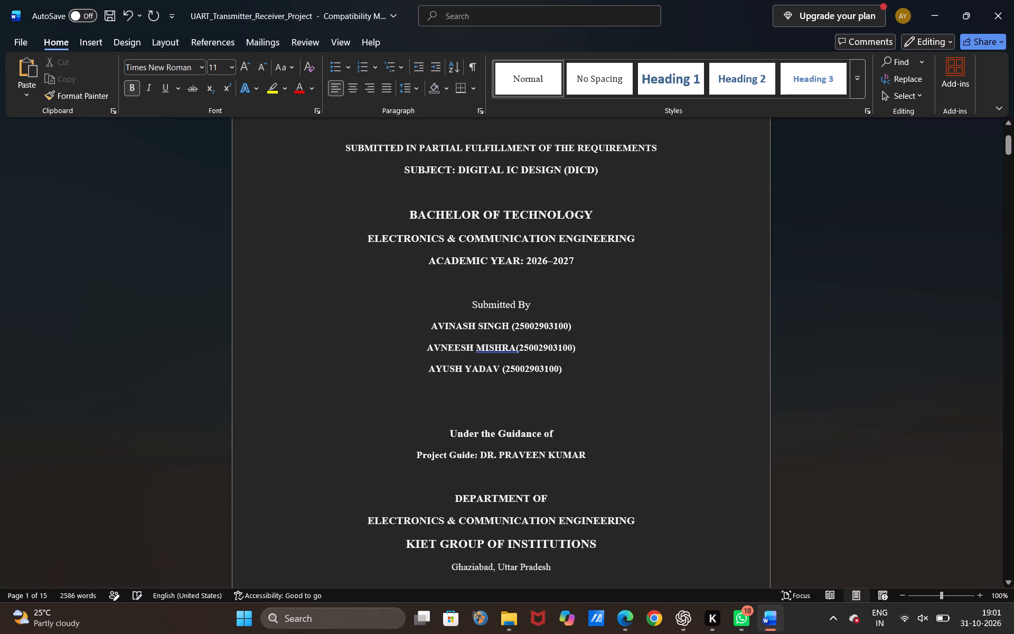
Add leading spaces to the three student lines on the cover page so that the names start at about the same position.
click(428, 345)
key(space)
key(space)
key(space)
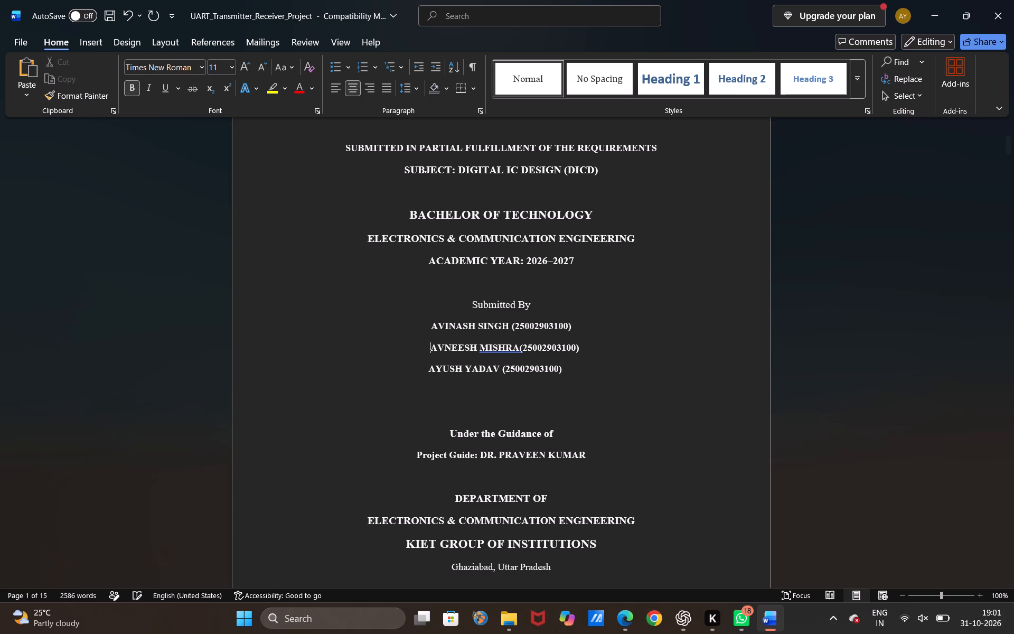
click(426, 366)
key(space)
click(430, 325)
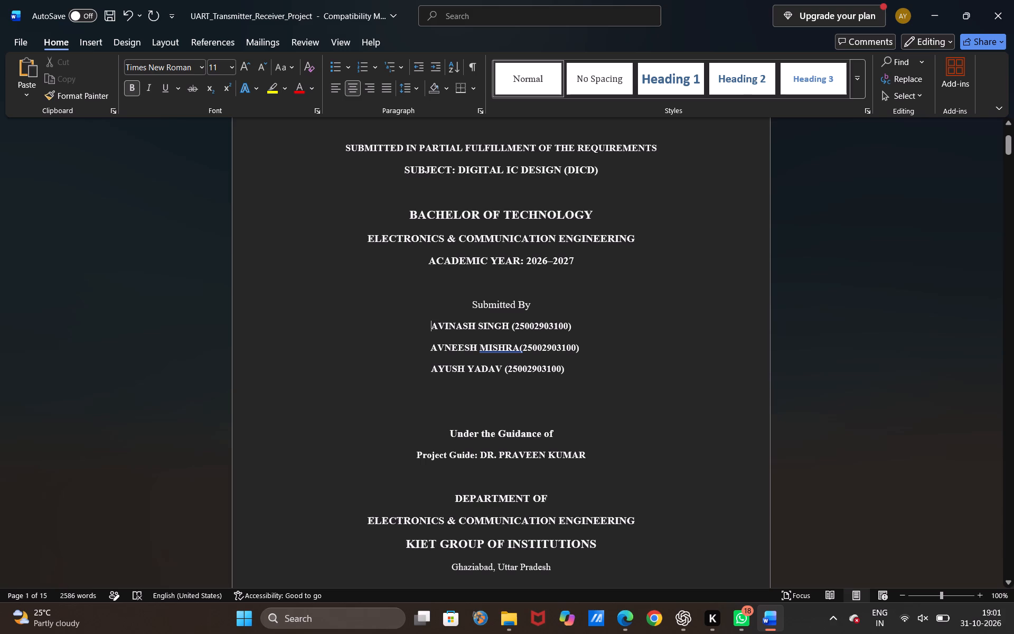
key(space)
click(429, 351)
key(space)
click(428, 369)
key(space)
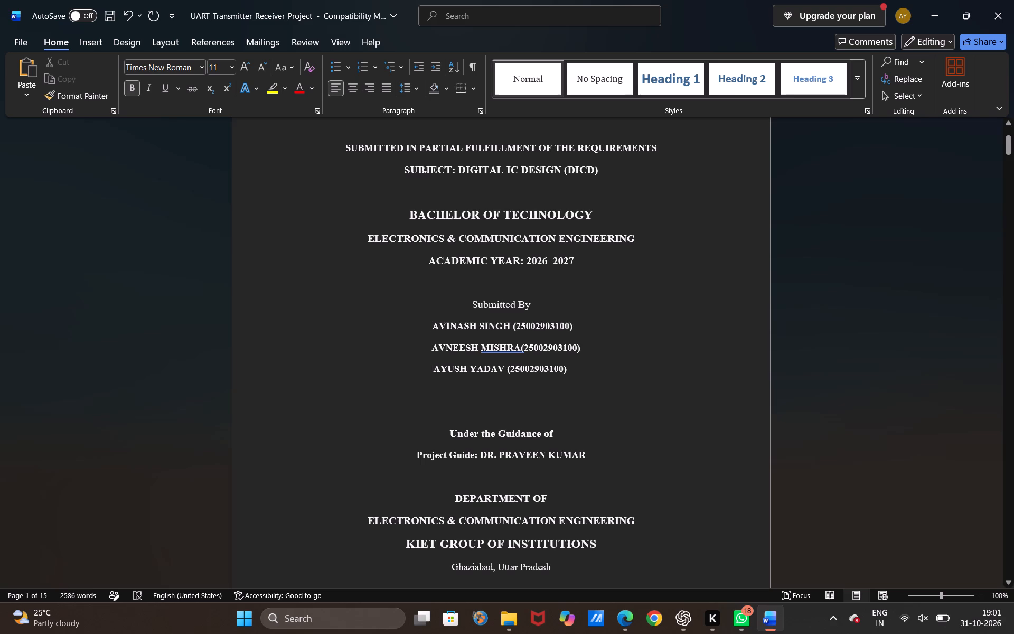
Insert a space between the second student's name and the opening parenthesis on the cover page.
click(518, 349)
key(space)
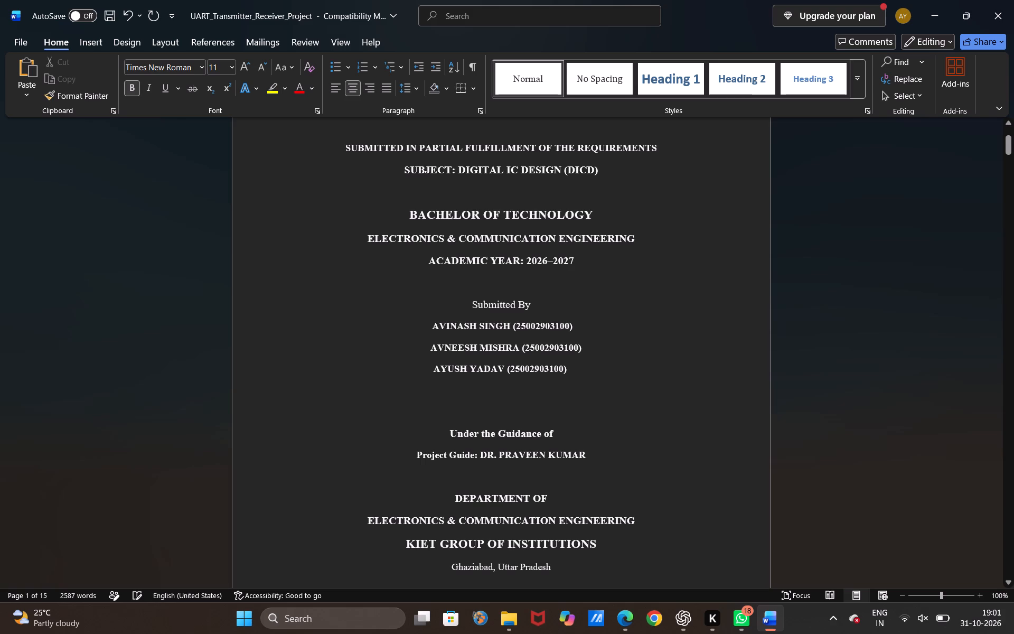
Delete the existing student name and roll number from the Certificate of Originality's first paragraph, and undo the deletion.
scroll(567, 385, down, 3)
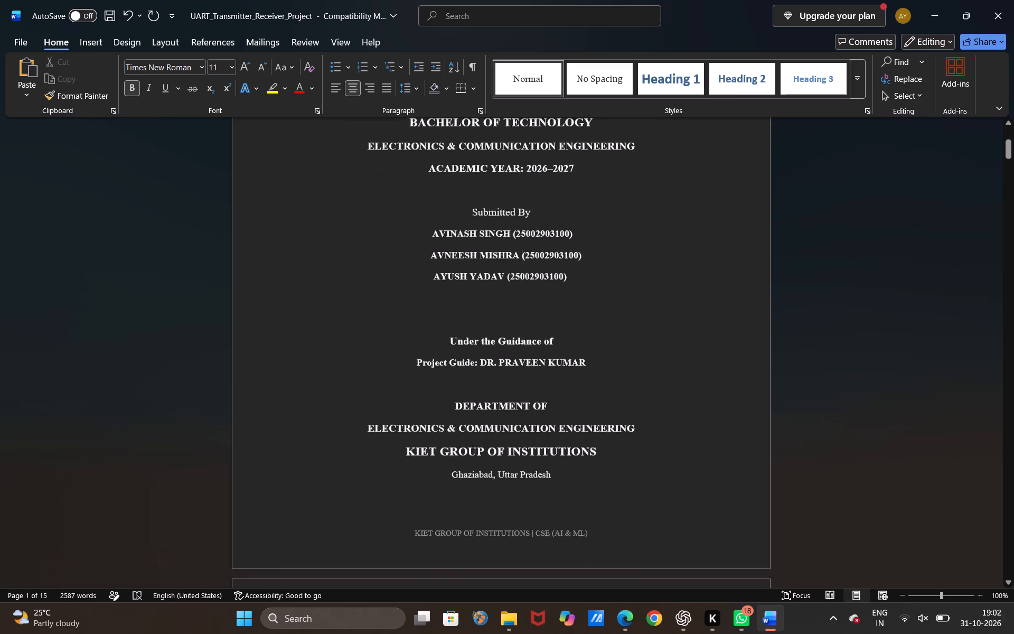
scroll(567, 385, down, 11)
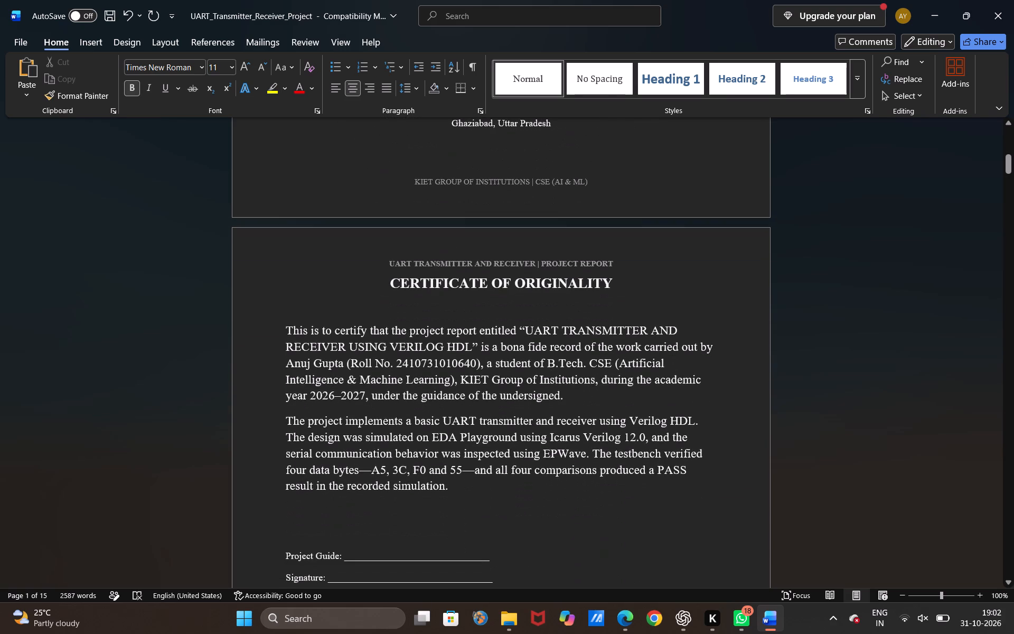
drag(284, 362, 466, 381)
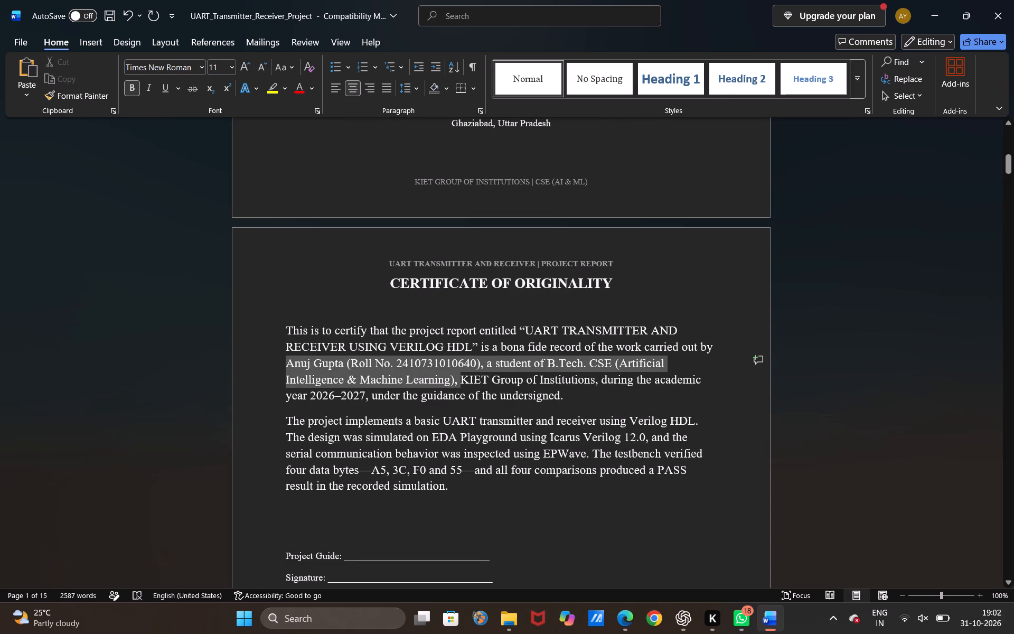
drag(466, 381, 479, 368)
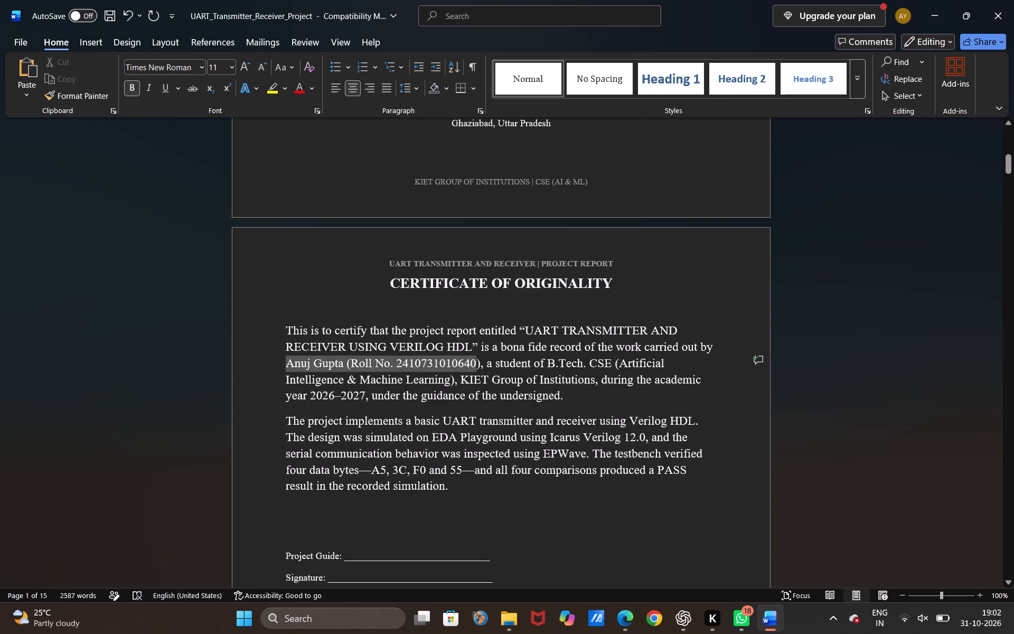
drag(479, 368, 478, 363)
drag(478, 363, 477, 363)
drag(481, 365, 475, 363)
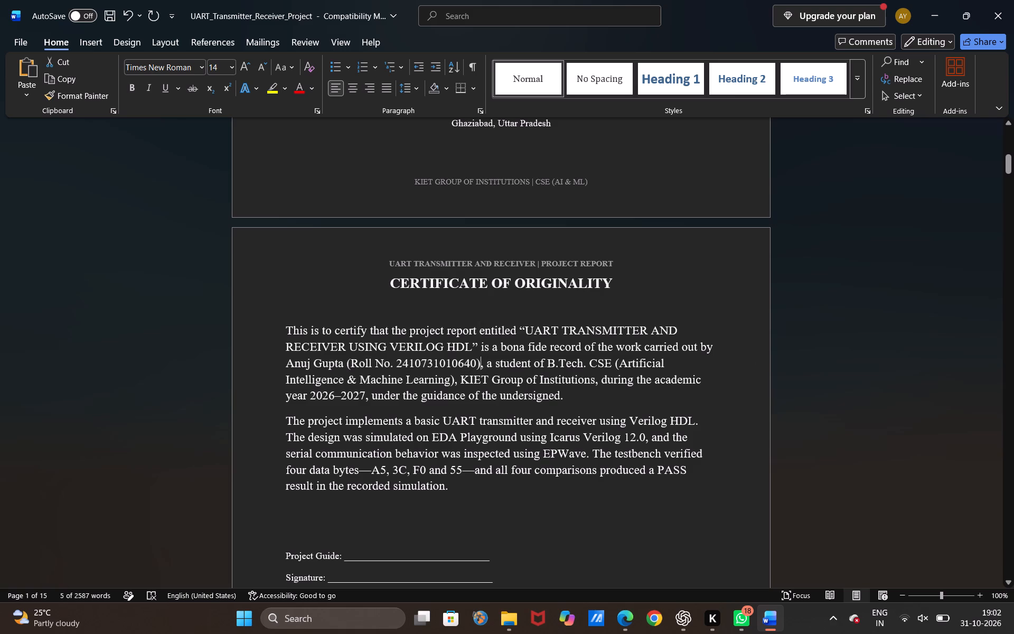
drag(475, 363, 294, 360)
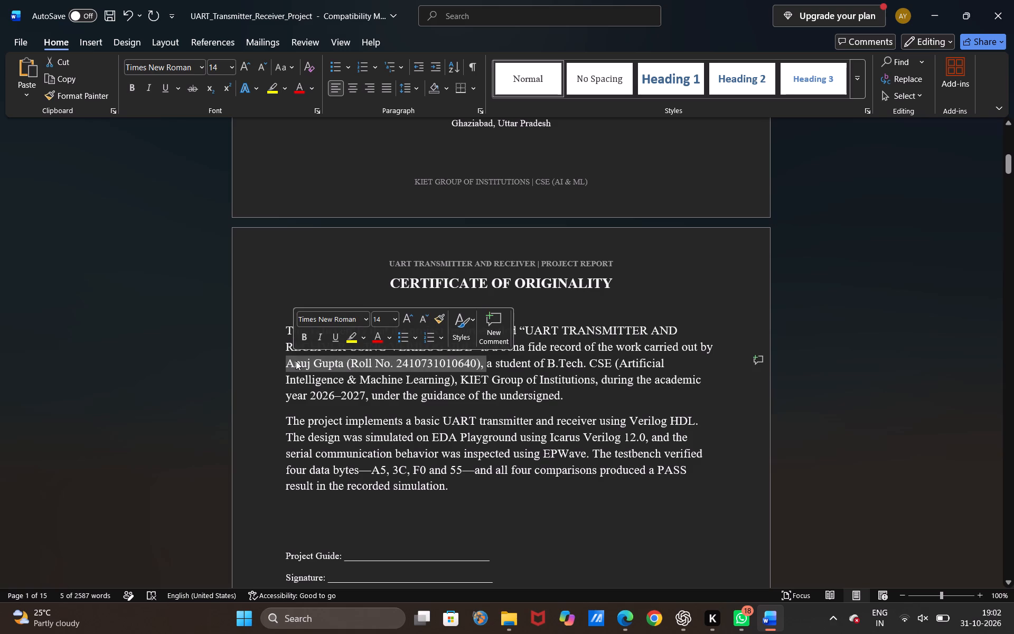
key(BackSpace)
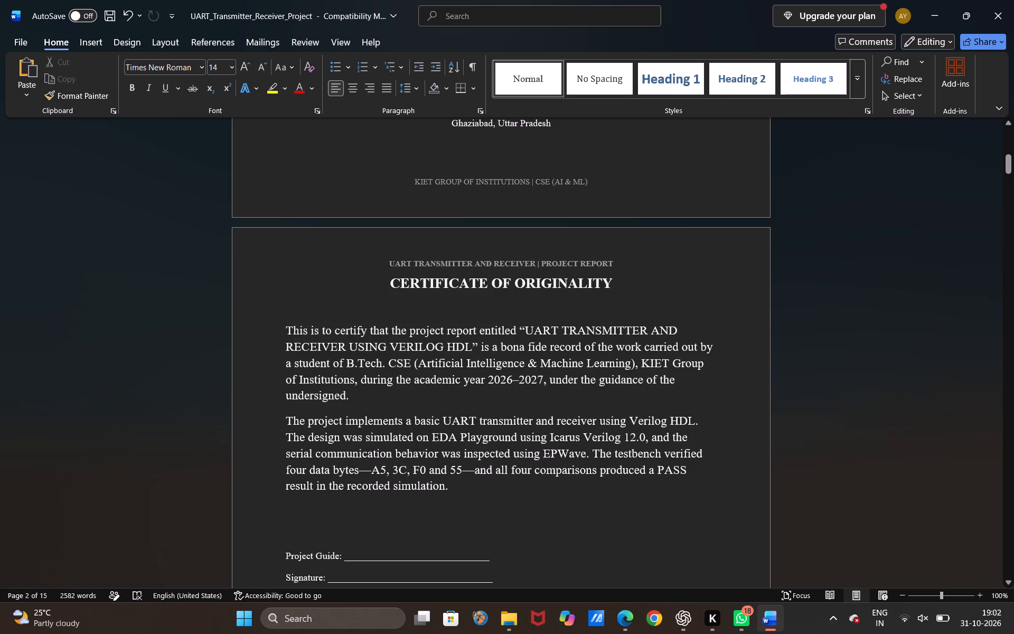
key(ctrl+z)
Replace the existing student name and roll number in the Certificate of Originality's first paragraph with the first student's entry copied from the cover page.
scroll(453, 355, up, 8)
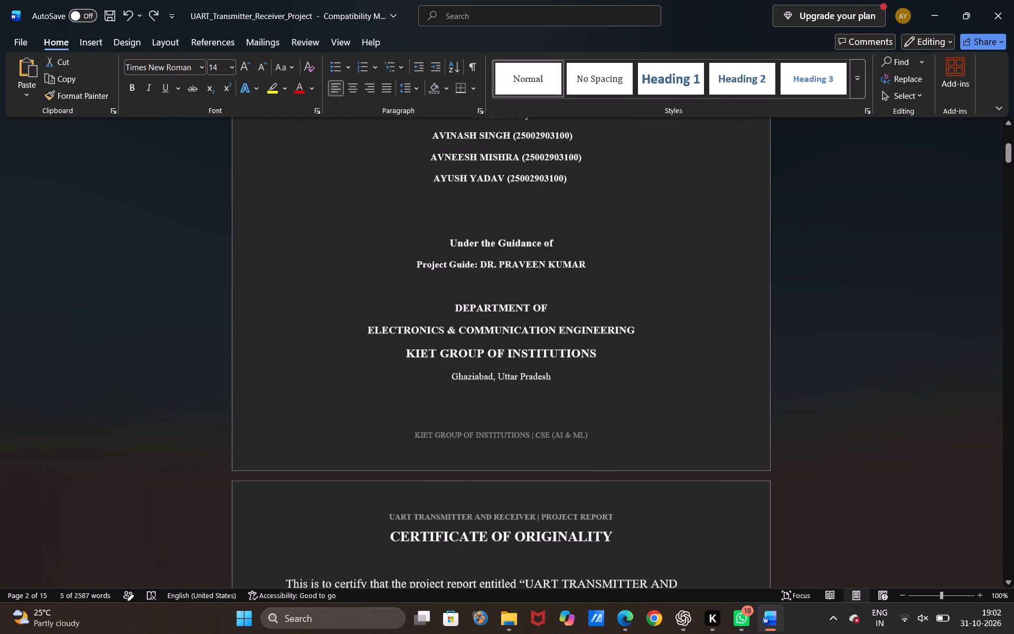
scroll(453, 351, up, 3)
drag(435, 228, 529, 296)
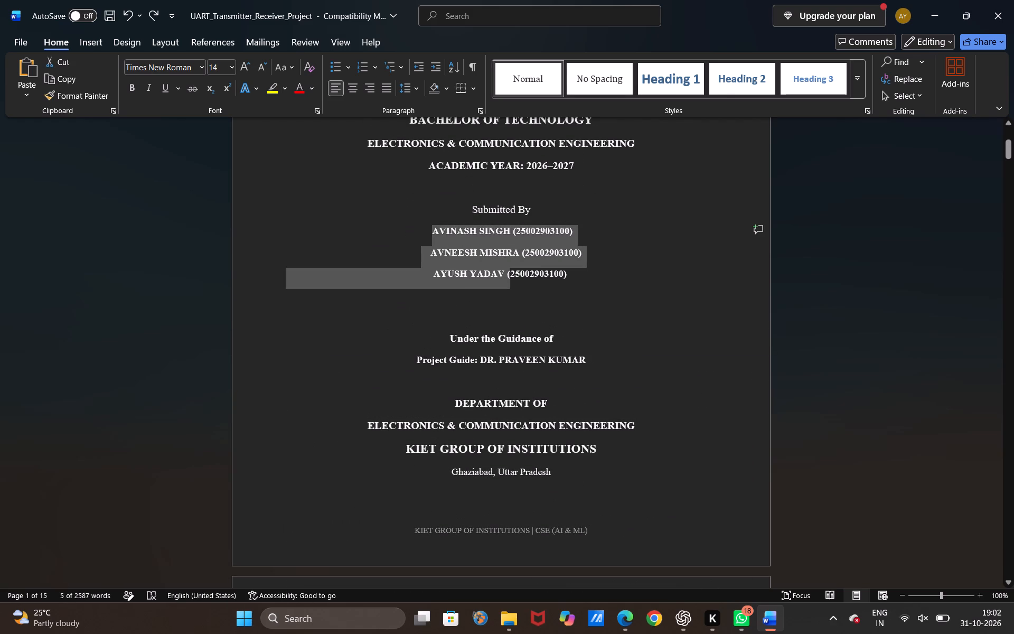
drag(529, 296, 541, 242)
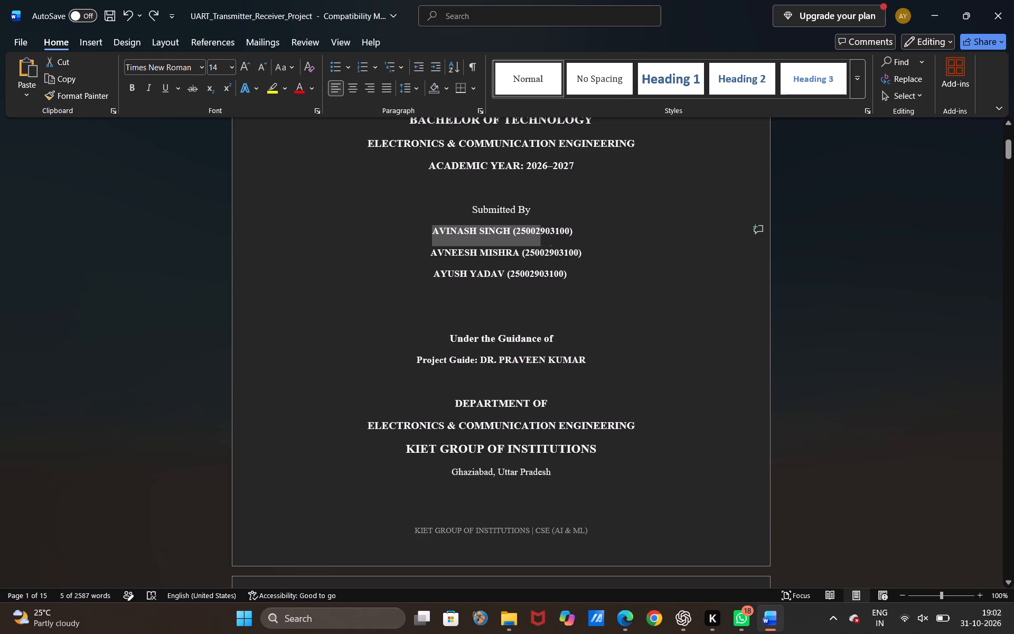
drag(541, 242, 575, 244)
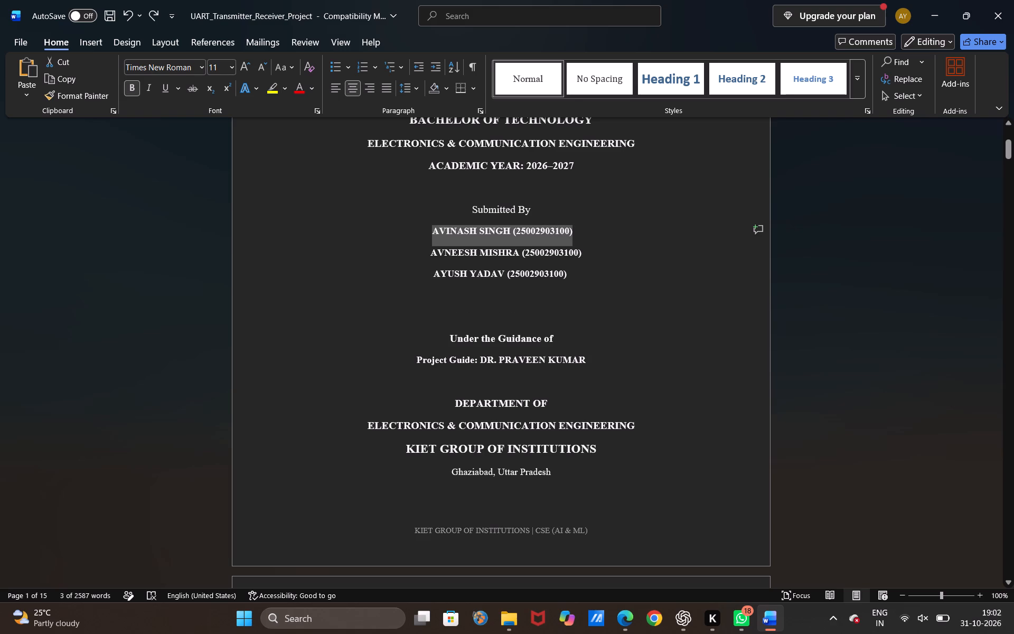
key(ctrl+c)
scroll(531, 346, down, 9)
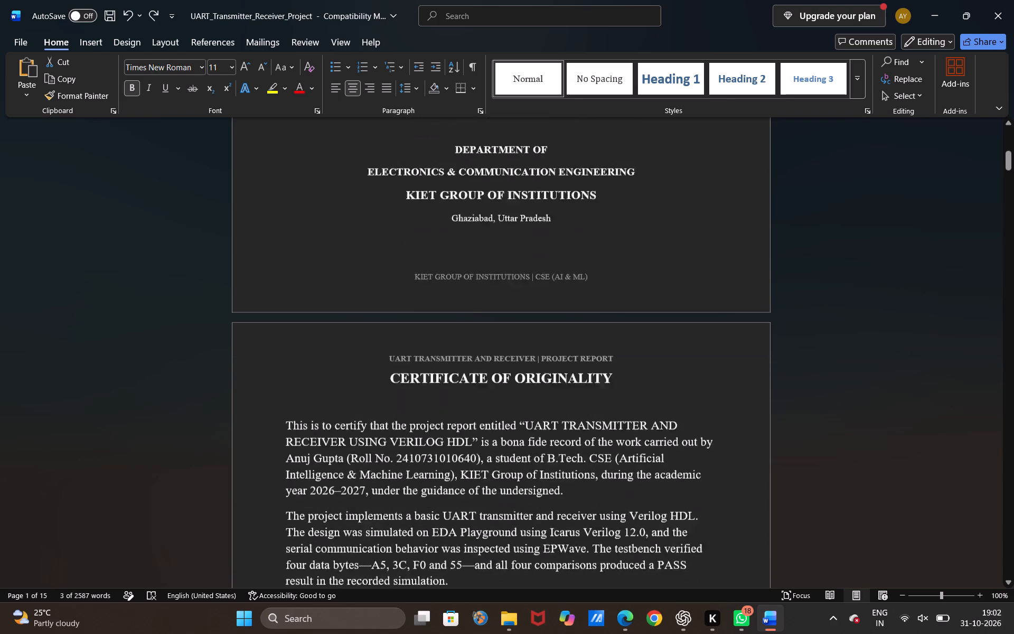
scroll(524, 341, down, 1)
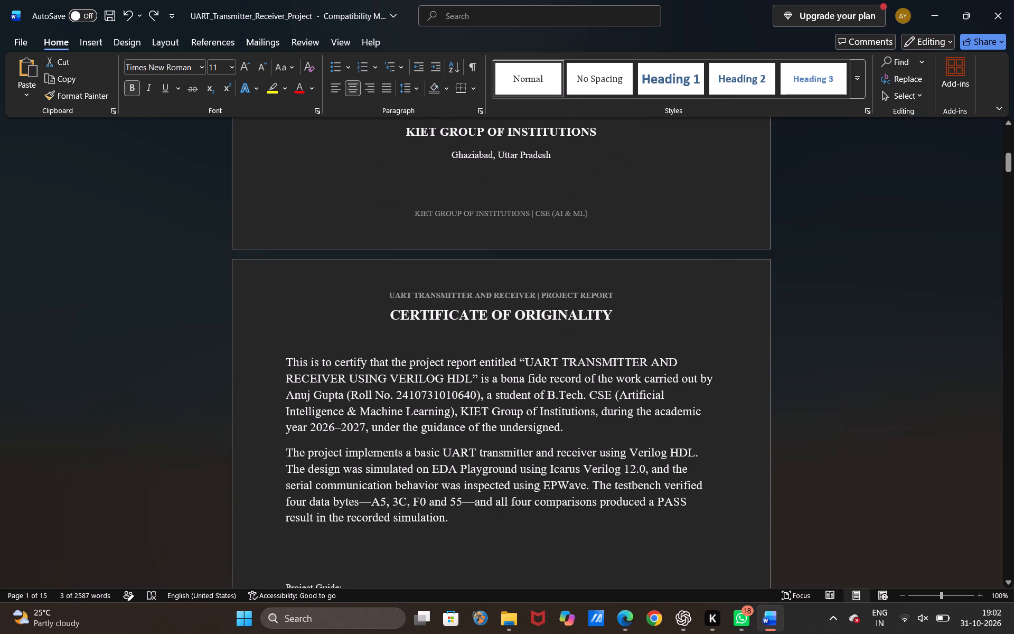
drag(286, 391, 438, 404)
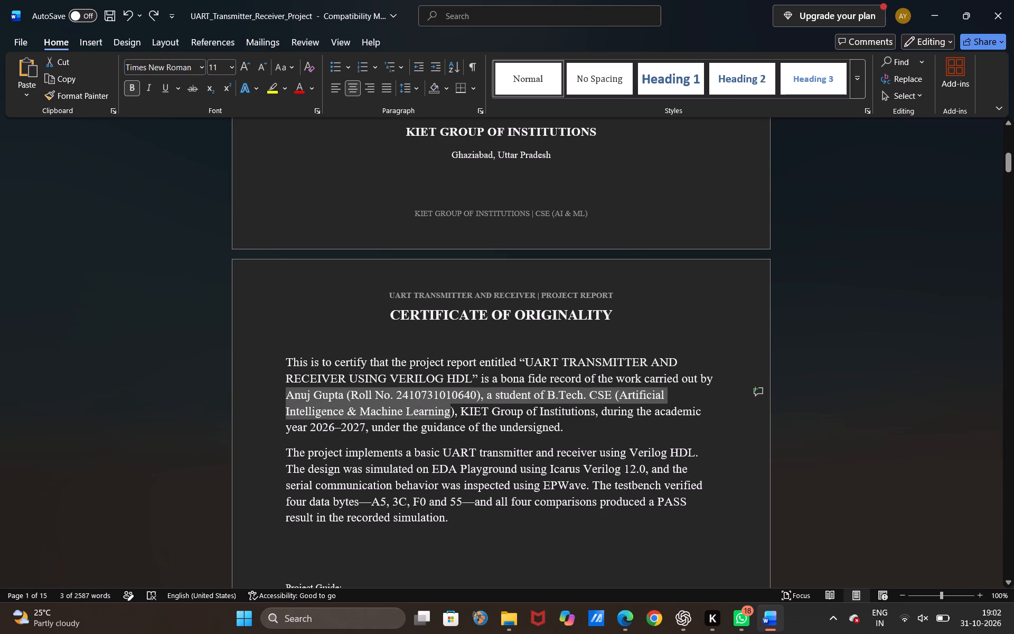
drag(438, 404, 473, 399)
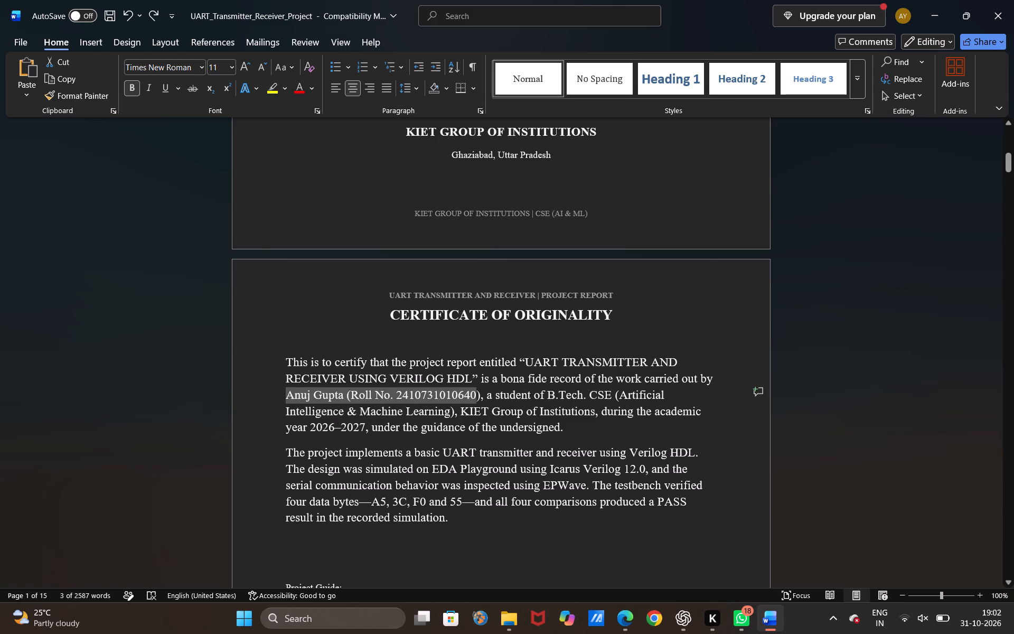
drag(473, 399, 481, 395)
key(BackSpace)
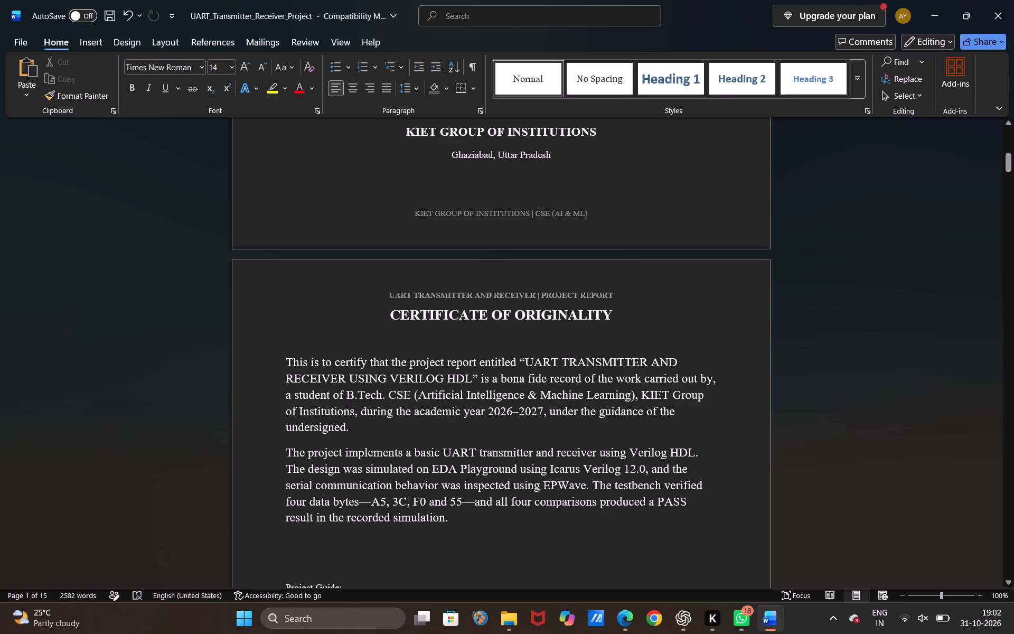
key(ctrl+v)
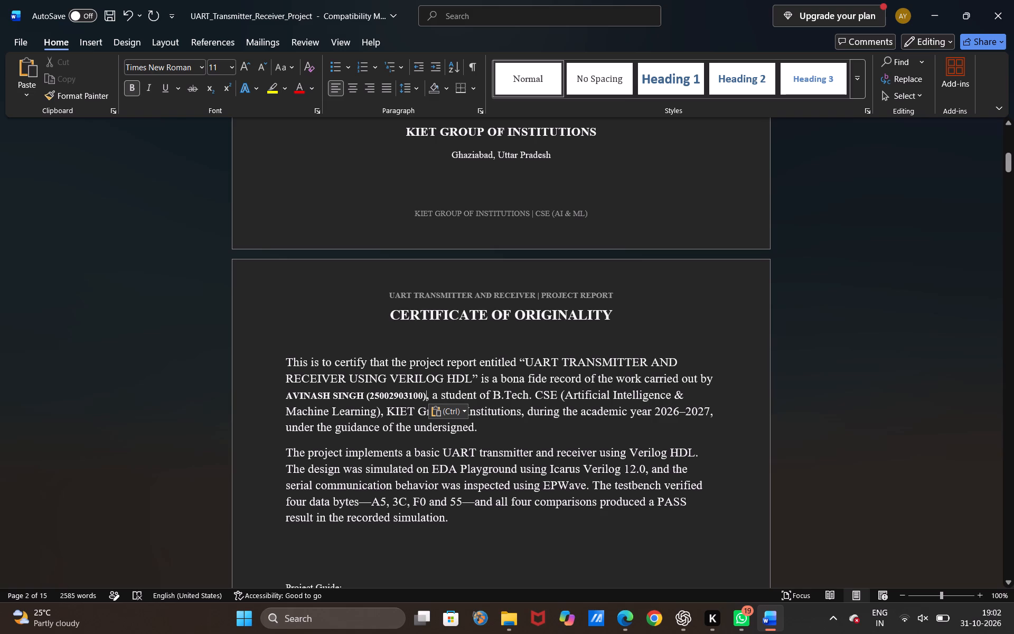
Copy the second student's name and roll number from the cover page and paste them after the first student's entry in the certificate paragraph.
click(431, 398)
scroll(436, 369, up, 7)
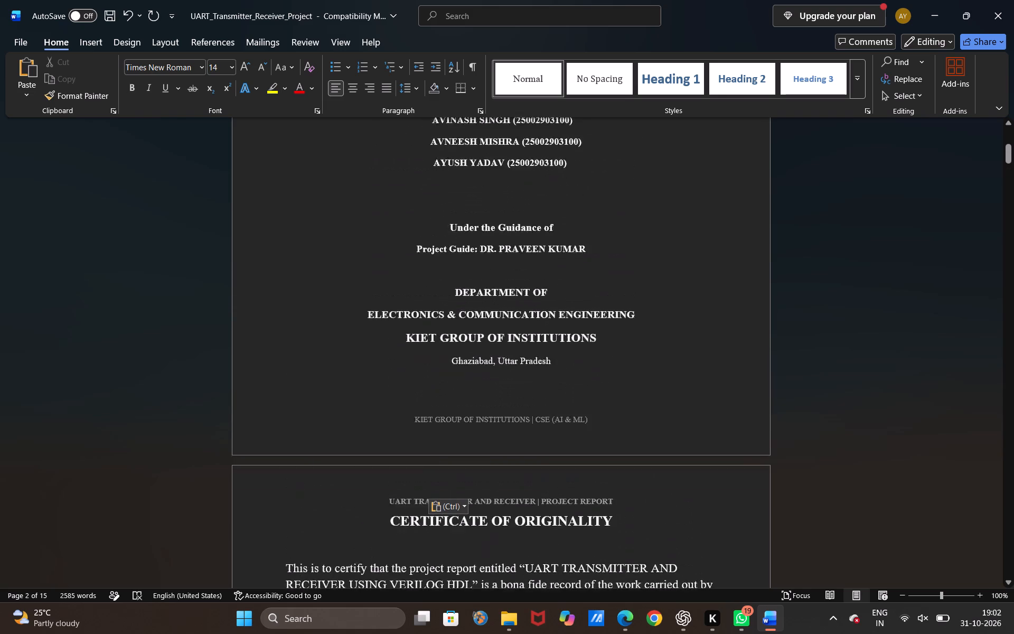
scroll(436, 370, up, 1)
drag(430, 185, 578, 190)
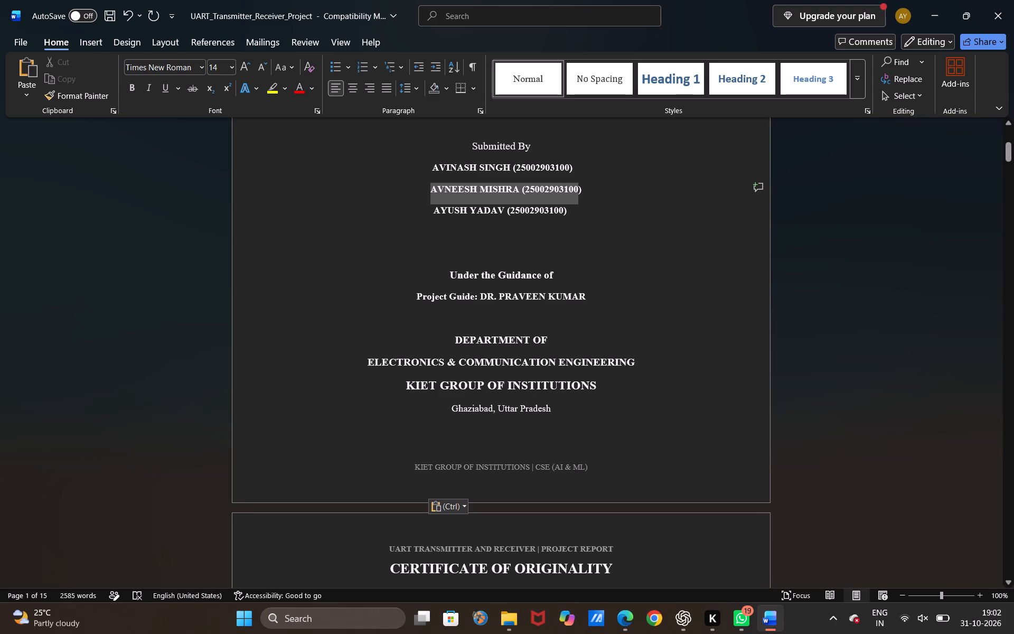
drag(578, 190, 579, 190)
drag(583, 191, 491, 184)
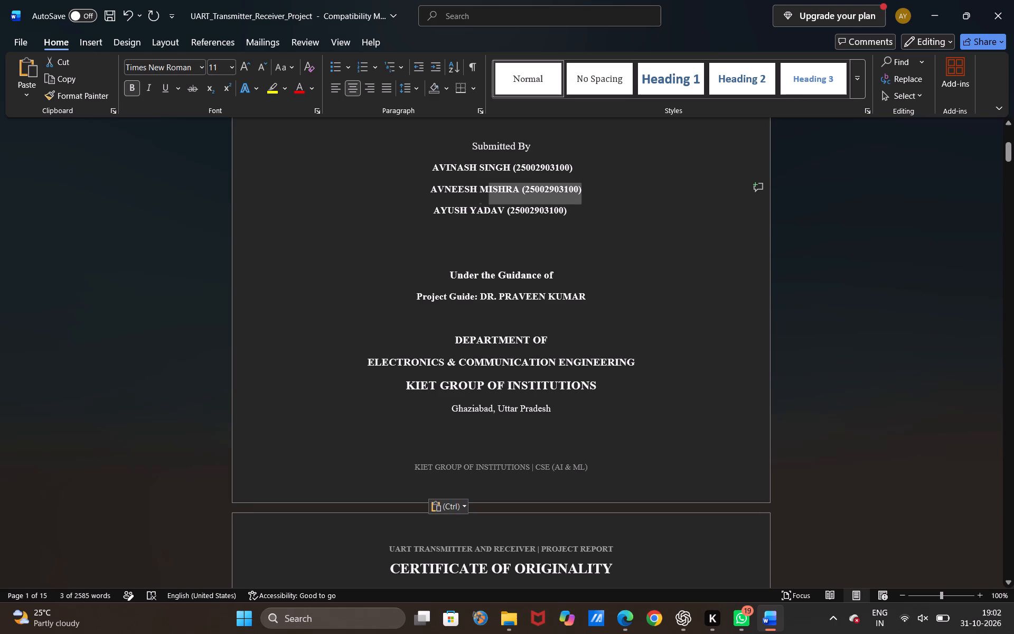
drag(491, 184, 453, 184)
key(ctrl+c)
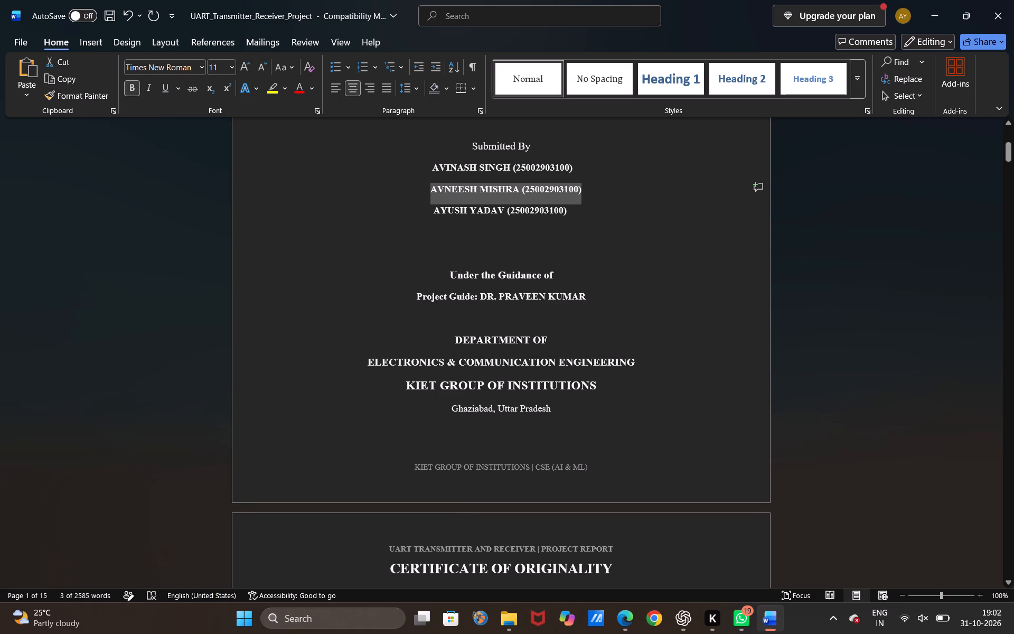
scroll(467, 452, down, 6)
scroll(403, 465, down, 1)
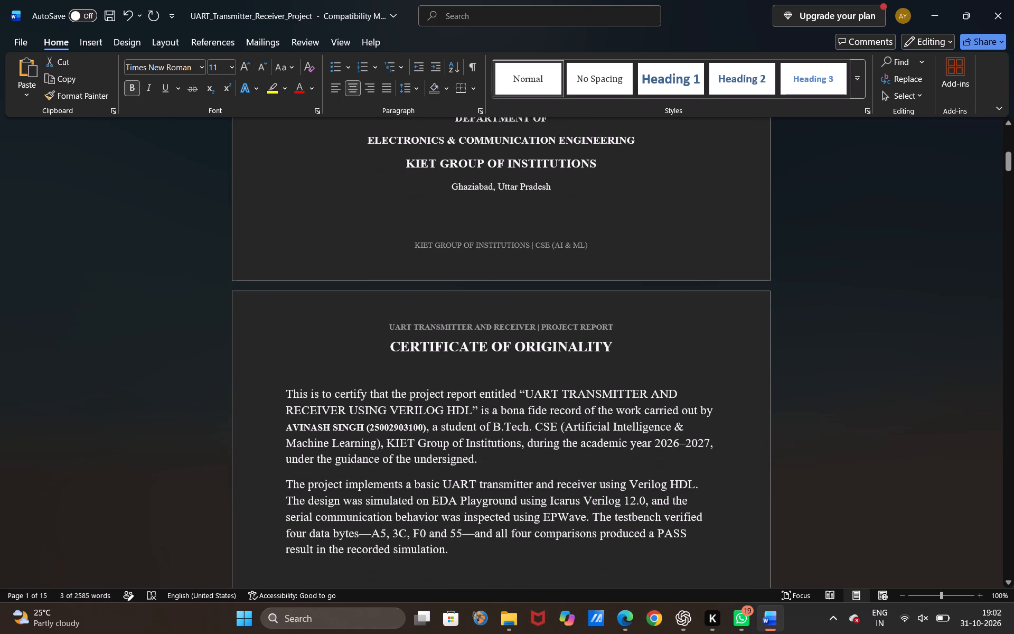
click(428, 428)
key(ctrl+v)
Add a comma and the third student's name and roll number, copied from the cover page, after the second student's entry in the certificate, followed by a space.
scroll(474, 412, up, 5)
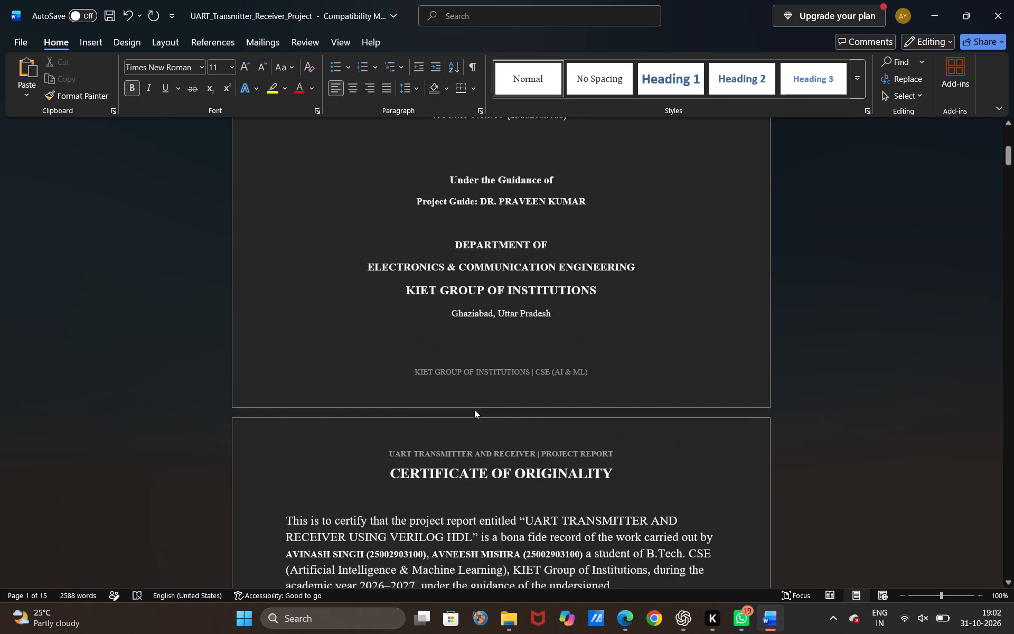
scroll(474, 409, up, 2)
drag(429, 213, 613, 223)
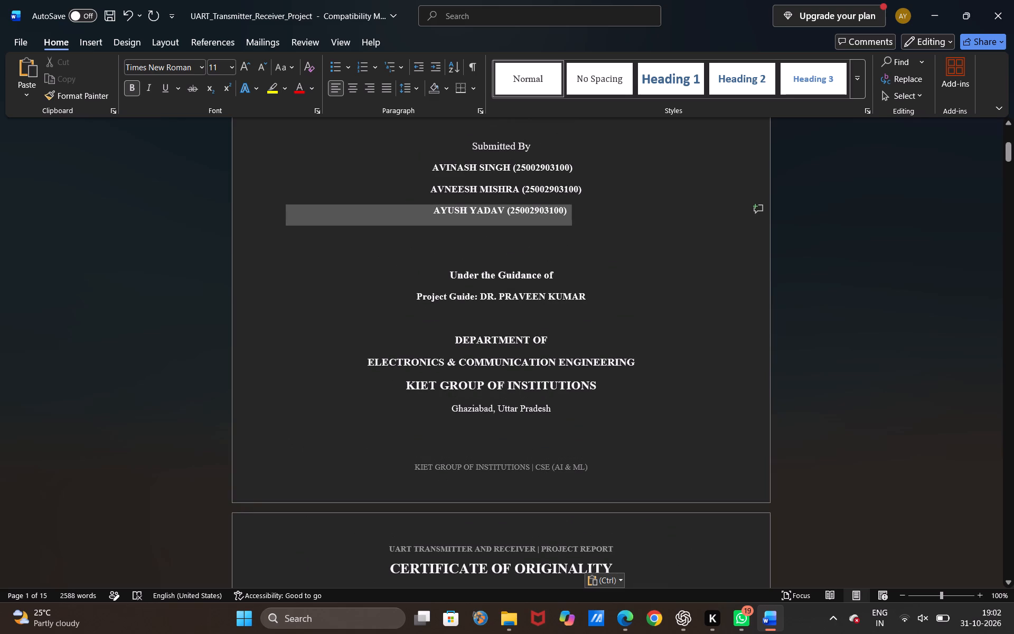
drag(613, 223, 436, 215)
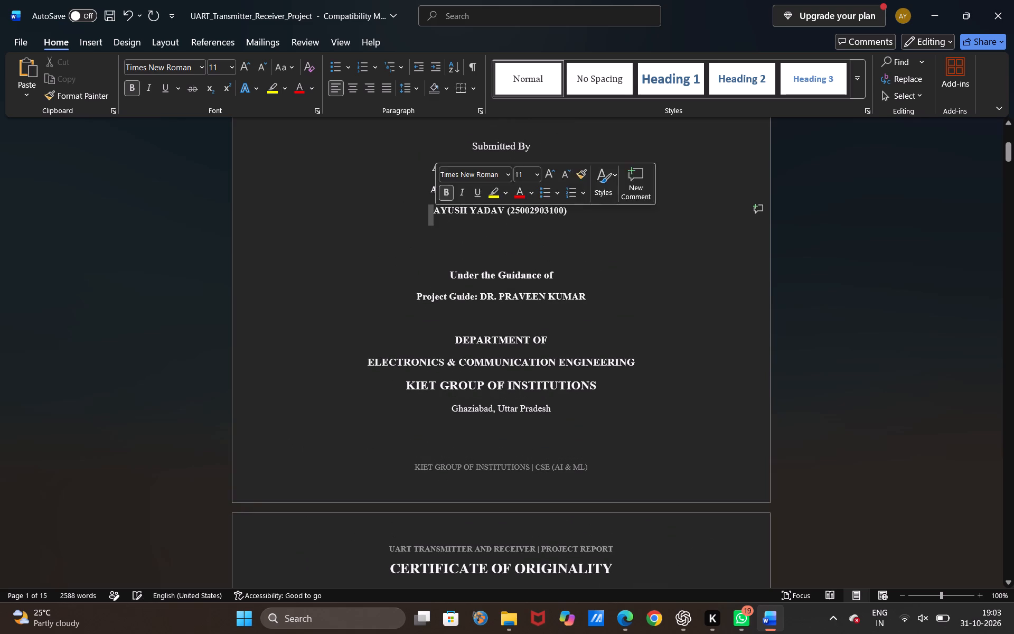
drag(435, 213, 571, 223)
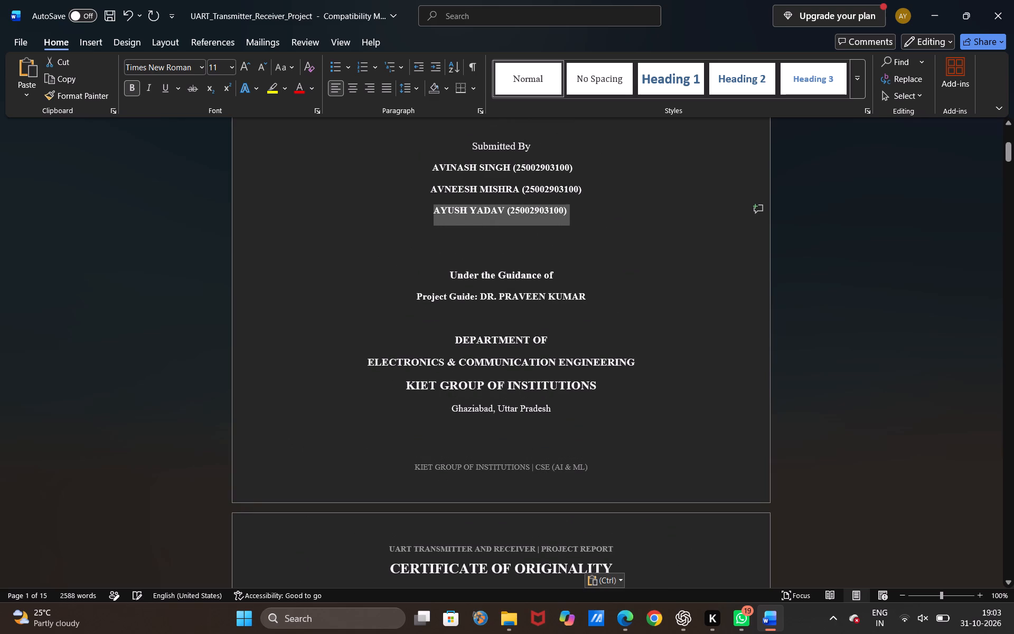
drag(571, 223, 569, 223)
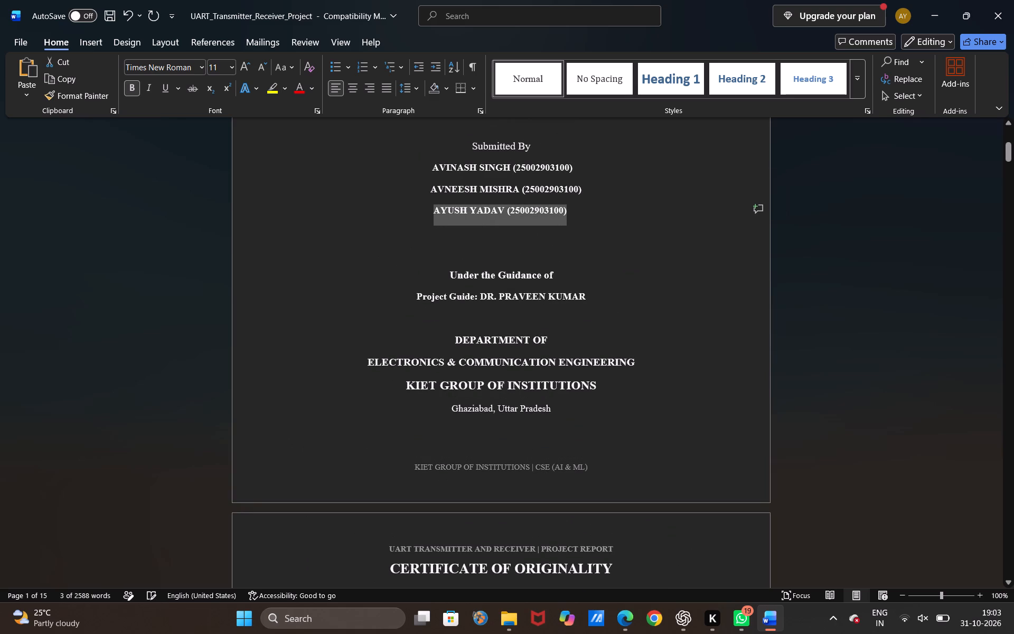
key(ctrl+c)
scroll(568, 230, down, 11)
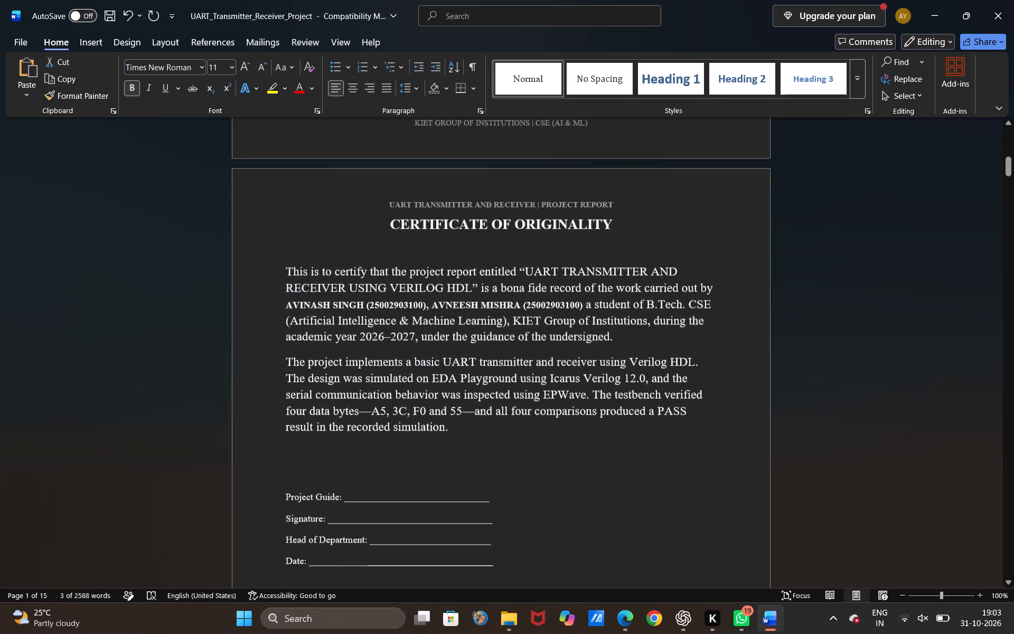
click(585, 300)
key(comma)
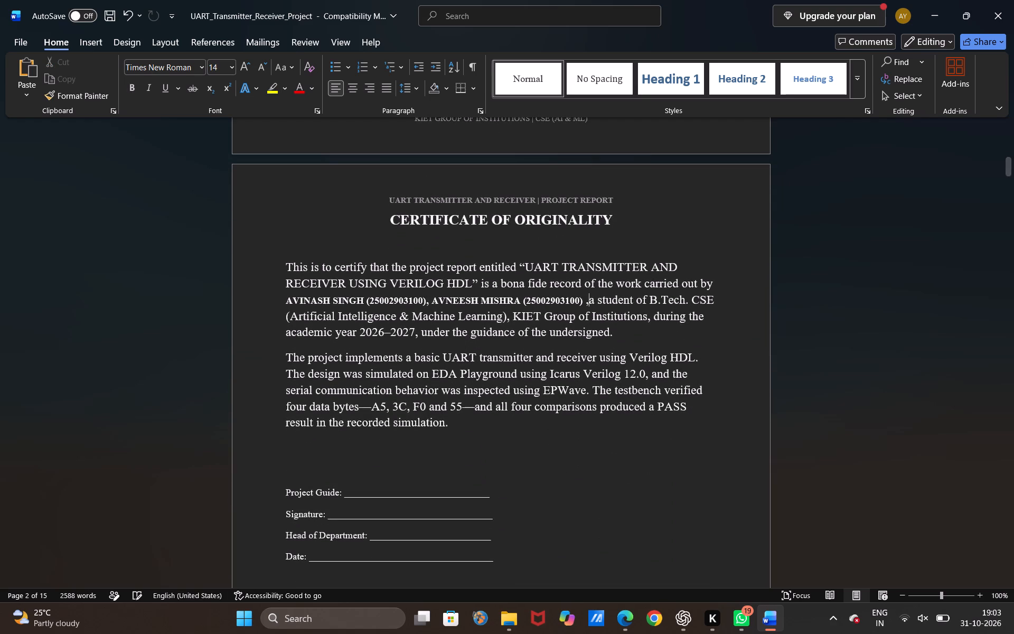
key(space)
key(ctrl+v)
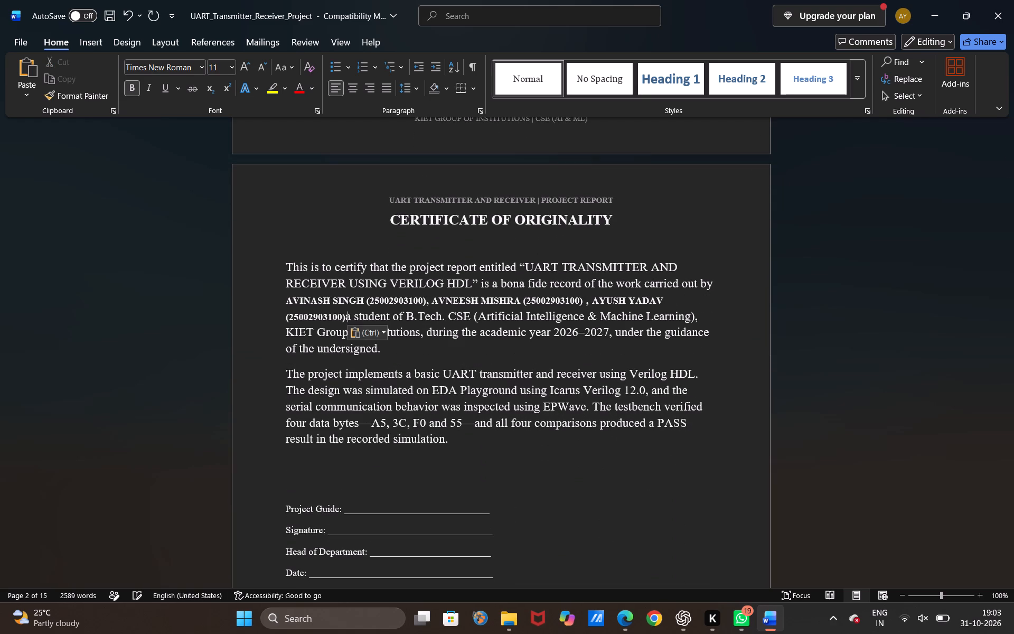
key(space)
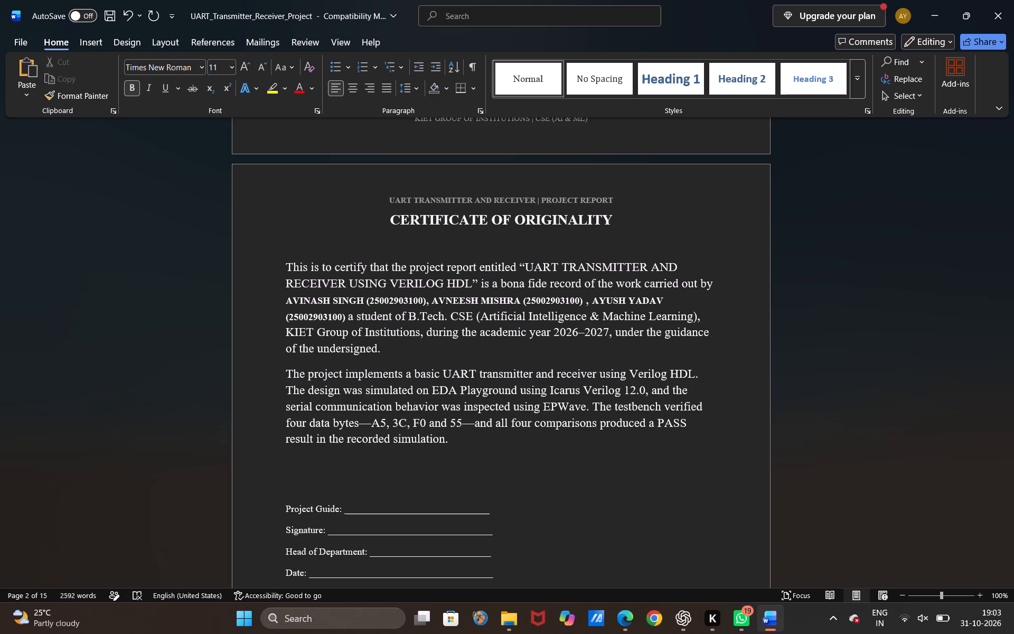
Remove the article "a" before "student of B.Tech." in the certificate's first paragraph.
click(354, 318)
key(BackSpace)
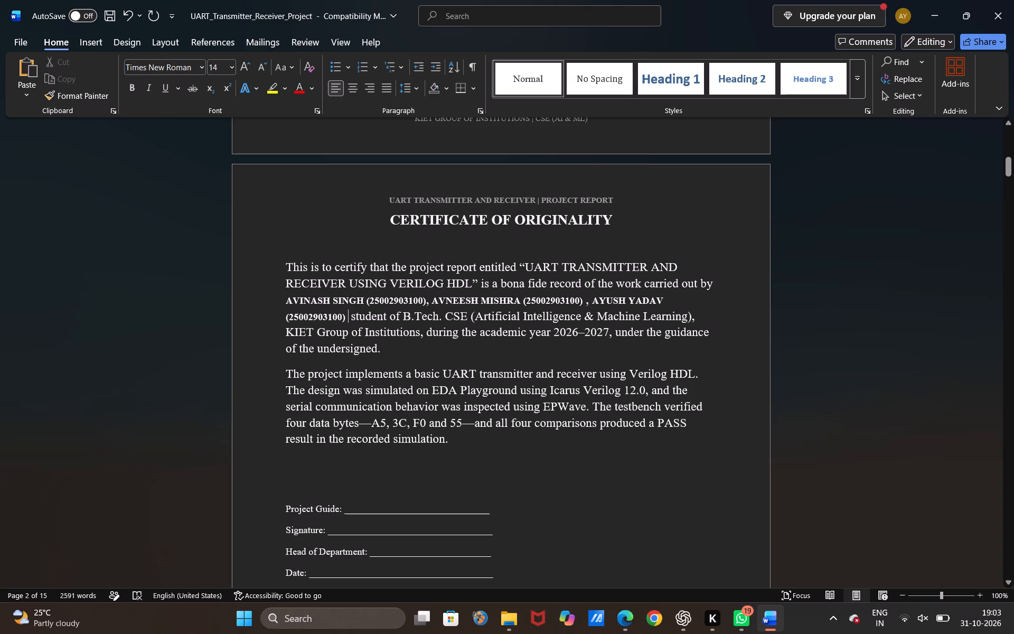
click(386, 315)
Delete "CSE (Artificial Intelligence & Machine Learning)" and the full stop after "B.Tech" in the certificate's first paragraph.
drag(446, 316, 623, 319)
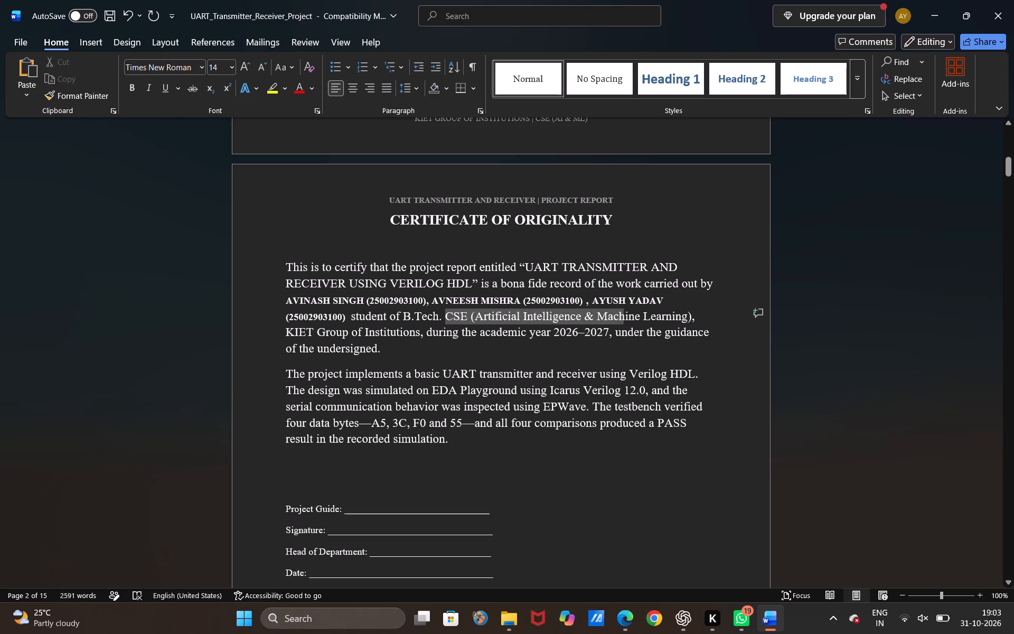
drag(623, 319, 692, 316)
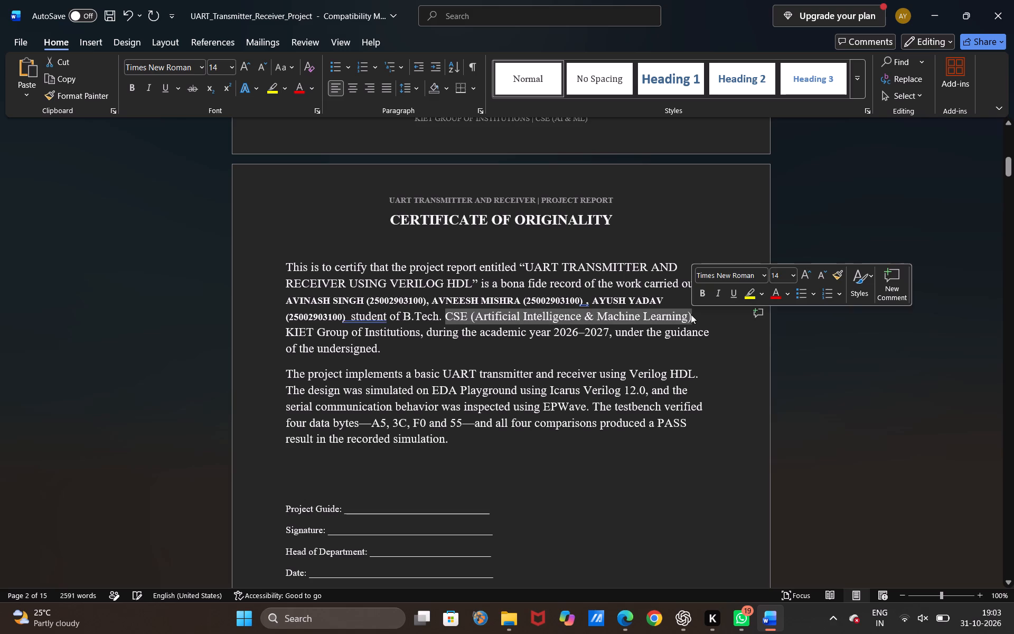
key(BackSpace)
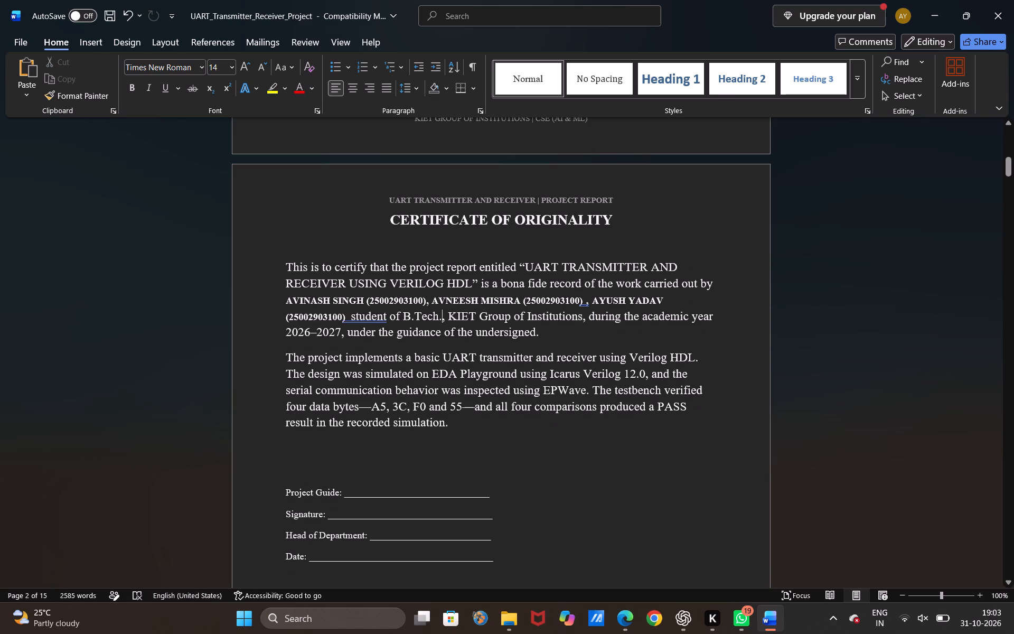
key(BackSpace)
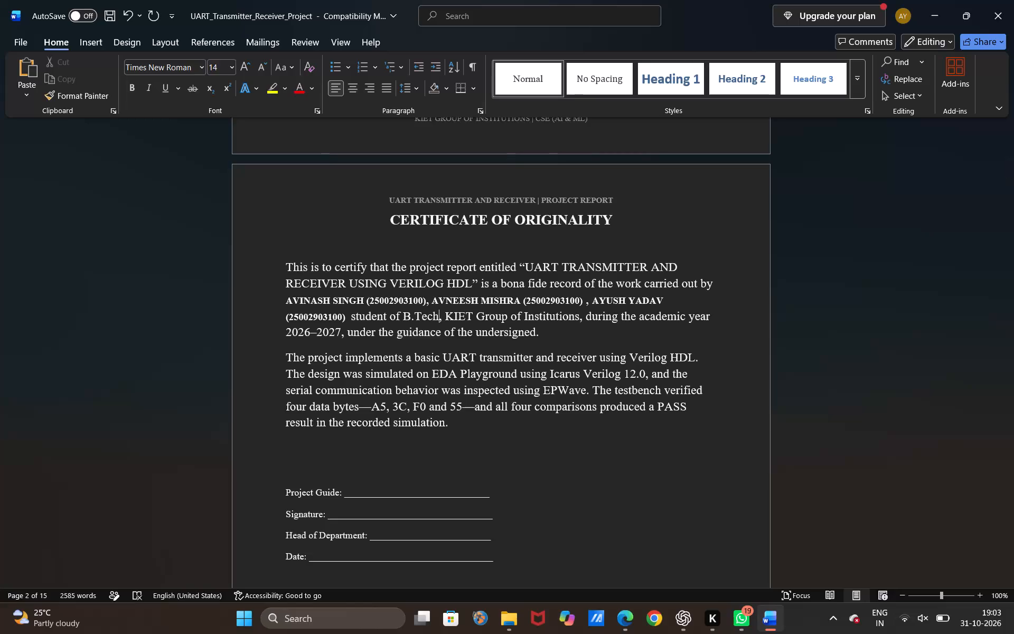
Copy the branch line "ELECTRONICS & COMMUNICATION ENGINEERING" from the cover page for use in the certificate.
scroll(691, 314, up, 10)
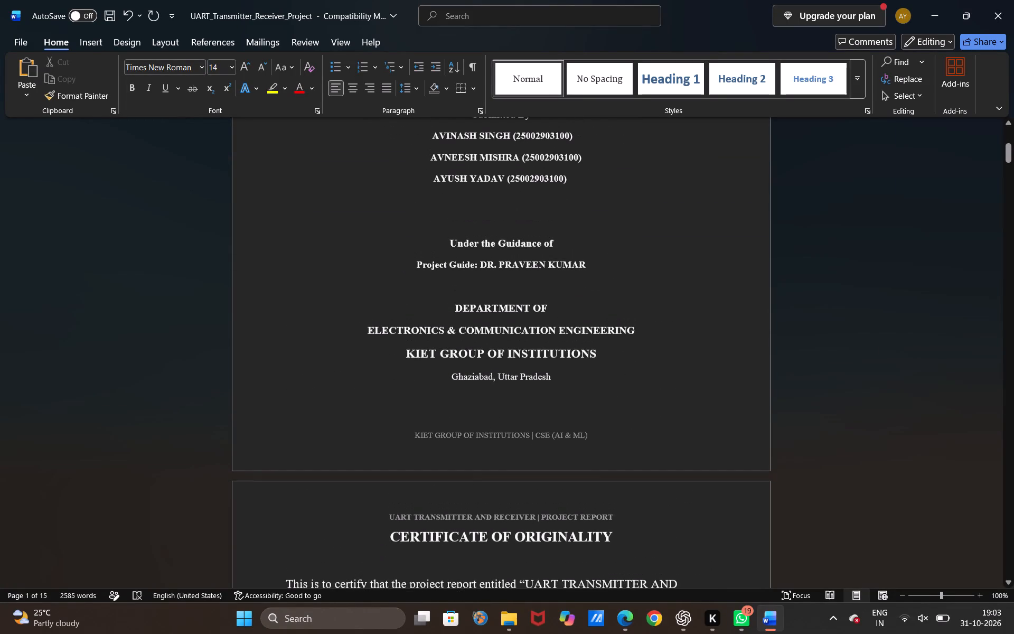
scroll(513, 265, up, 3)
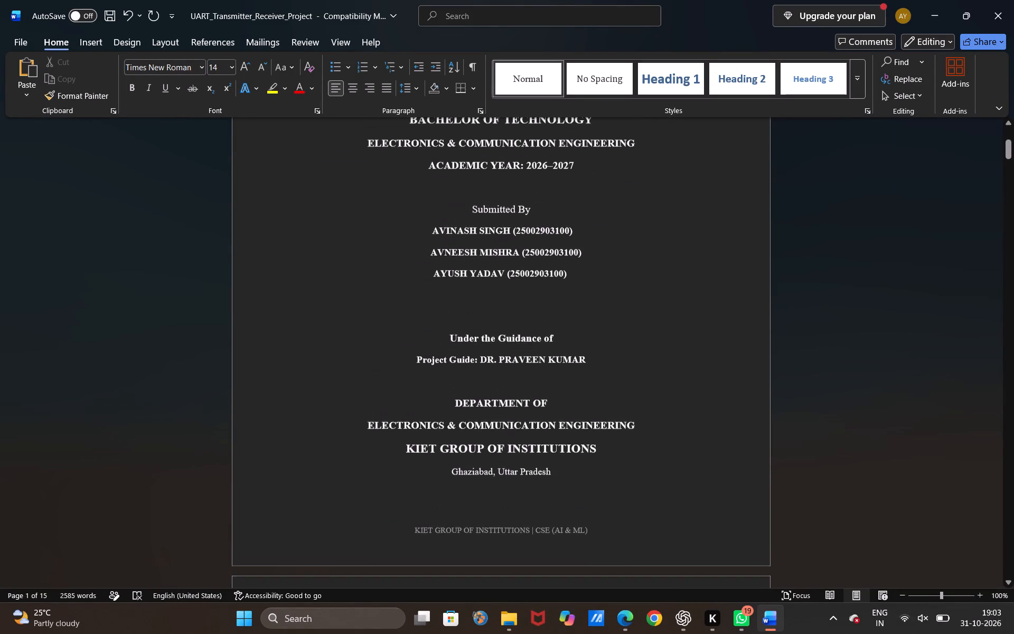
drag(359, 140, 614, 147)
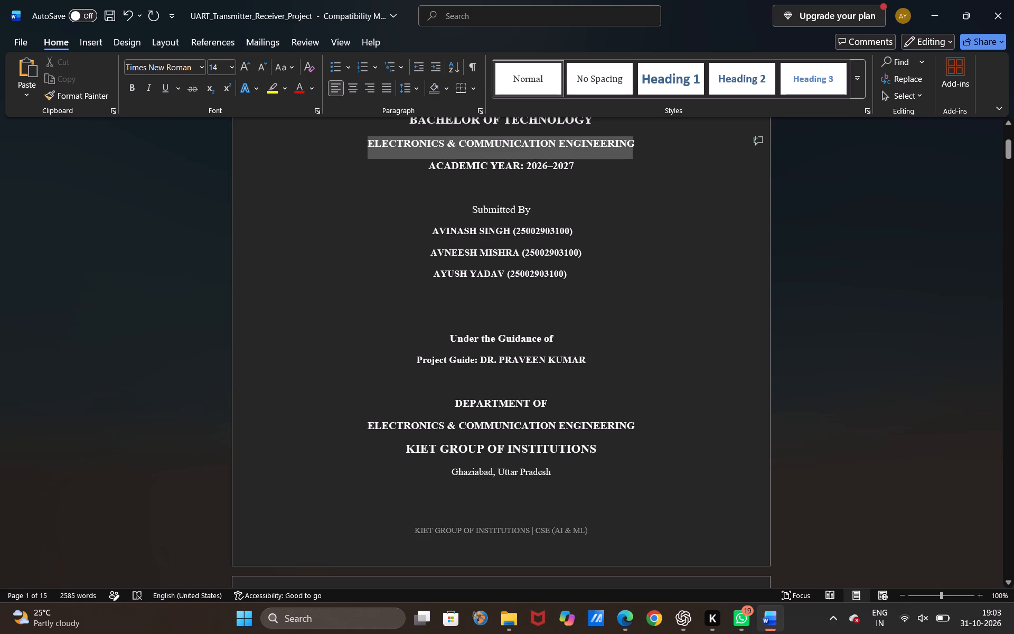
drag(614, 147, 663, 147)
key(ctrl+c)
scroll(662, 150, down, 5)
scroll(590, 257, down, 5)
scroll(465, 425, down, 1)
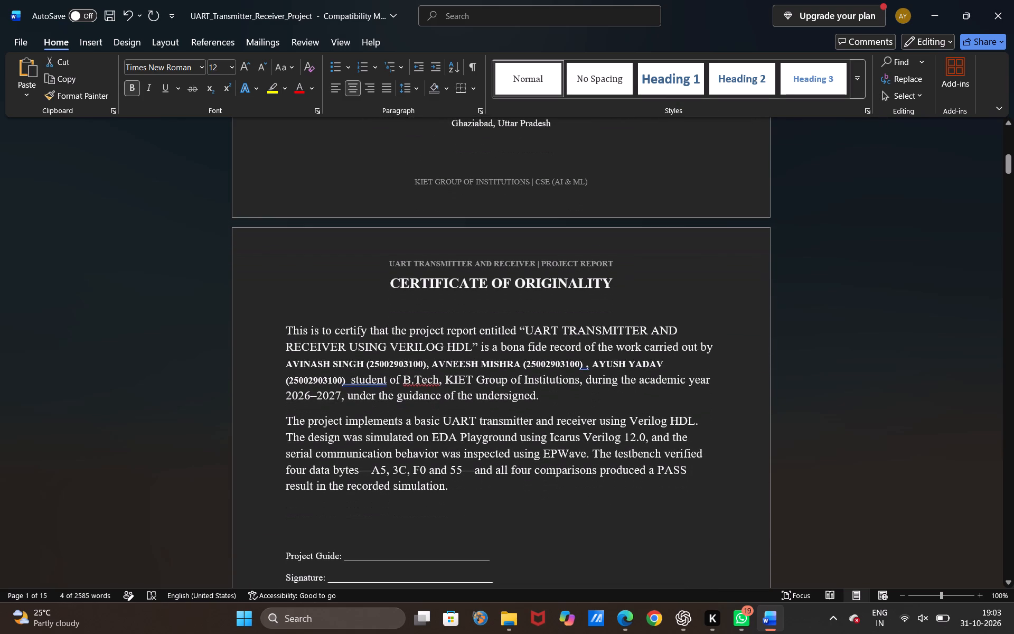
Undo the deletions of the full stop after "B.Tech" and of the CSE branch text in the certificate's first paragraph.
click(438, 379)
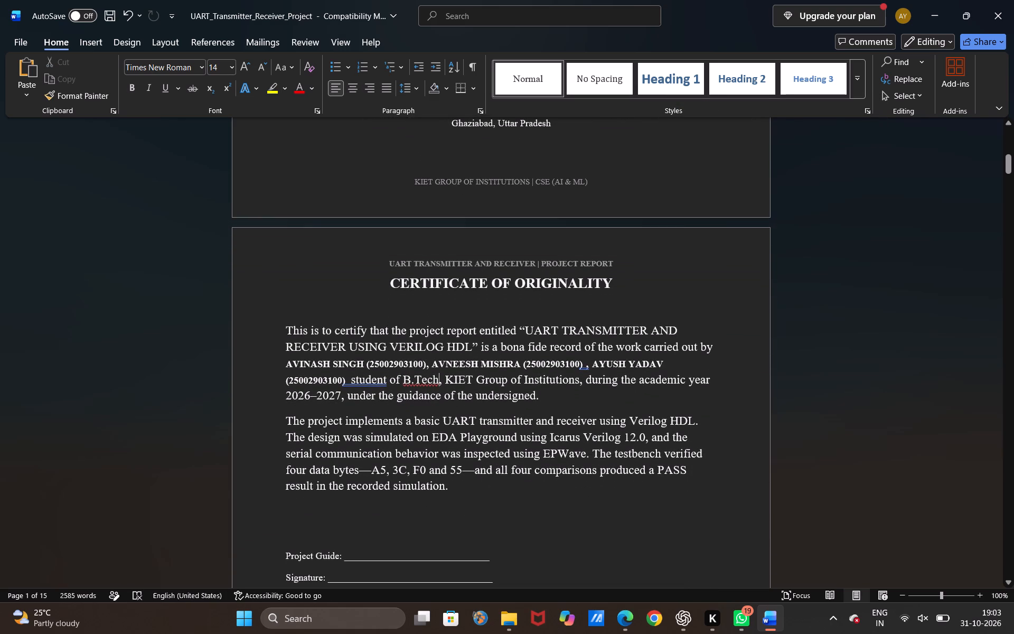
key(ctrl+z)
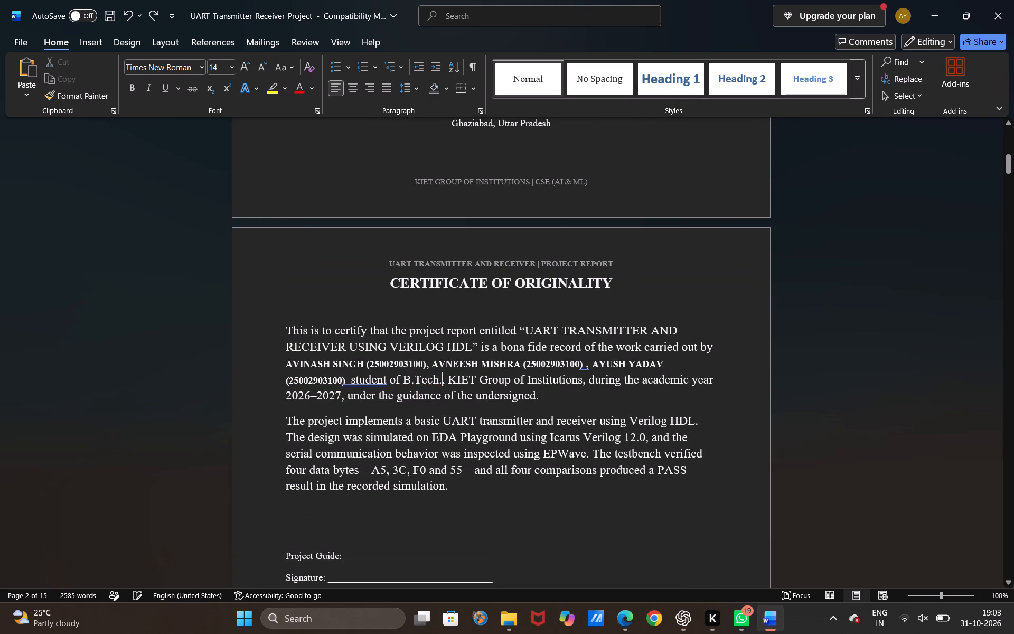
key(ctrl+z)
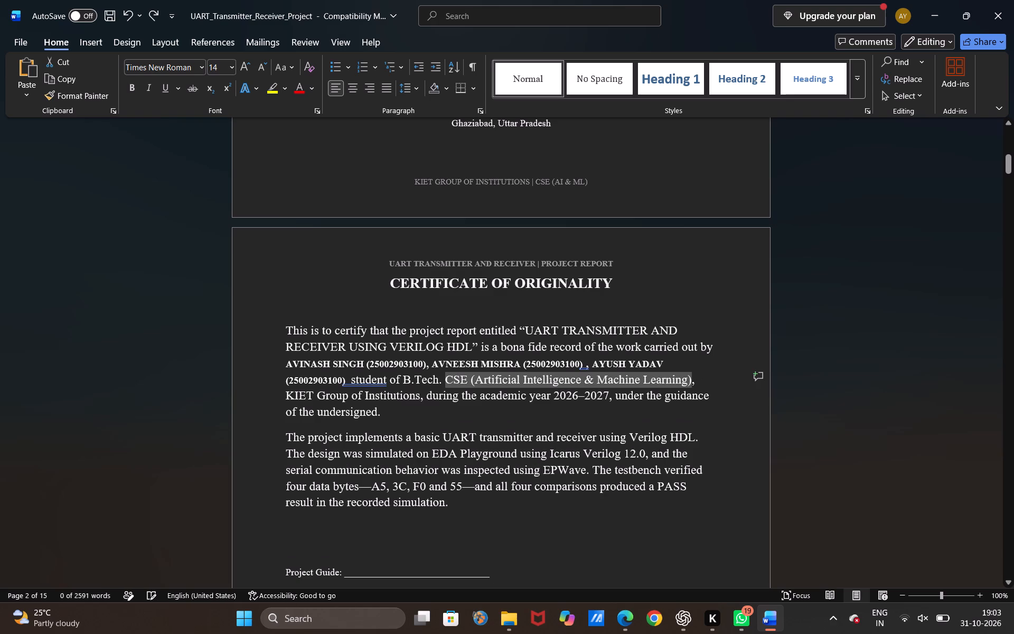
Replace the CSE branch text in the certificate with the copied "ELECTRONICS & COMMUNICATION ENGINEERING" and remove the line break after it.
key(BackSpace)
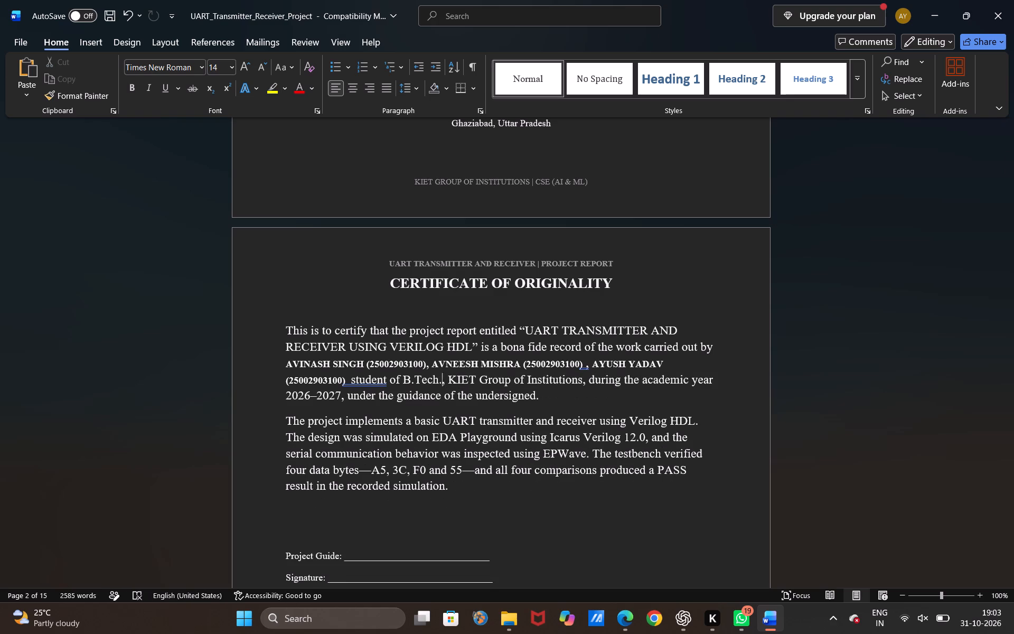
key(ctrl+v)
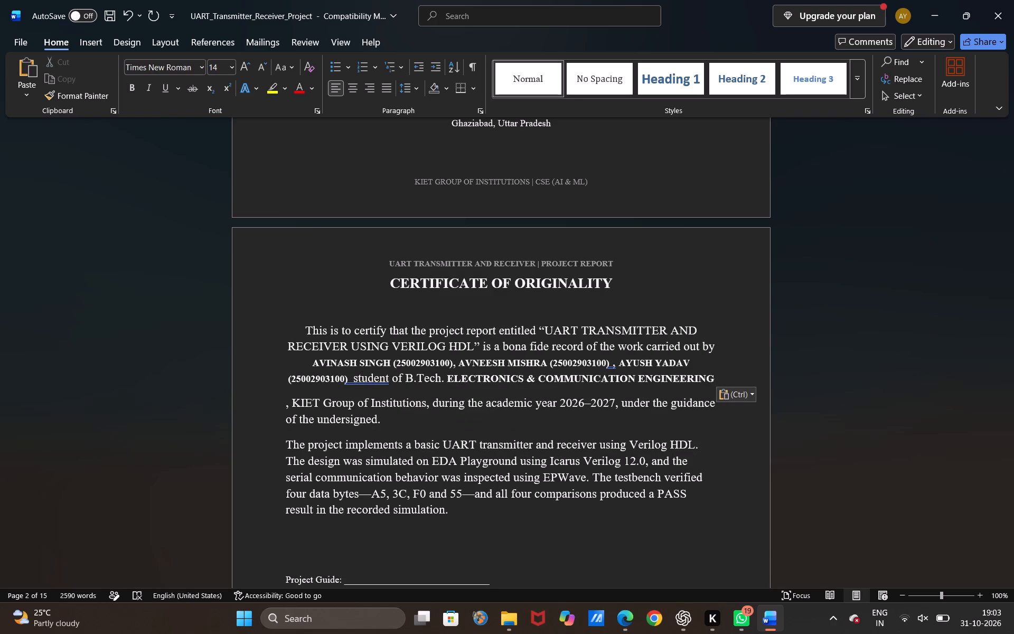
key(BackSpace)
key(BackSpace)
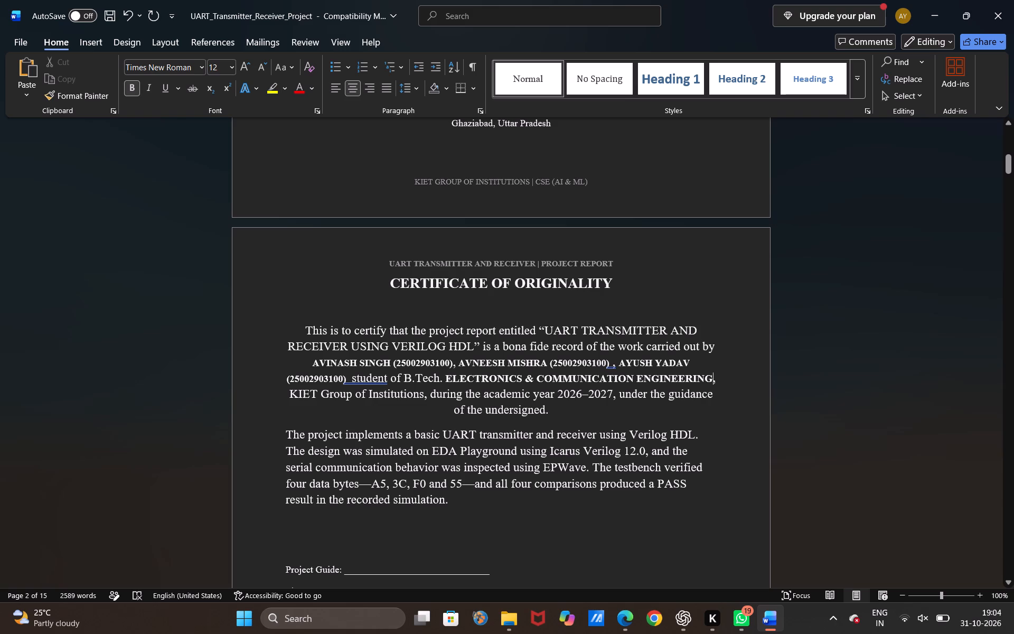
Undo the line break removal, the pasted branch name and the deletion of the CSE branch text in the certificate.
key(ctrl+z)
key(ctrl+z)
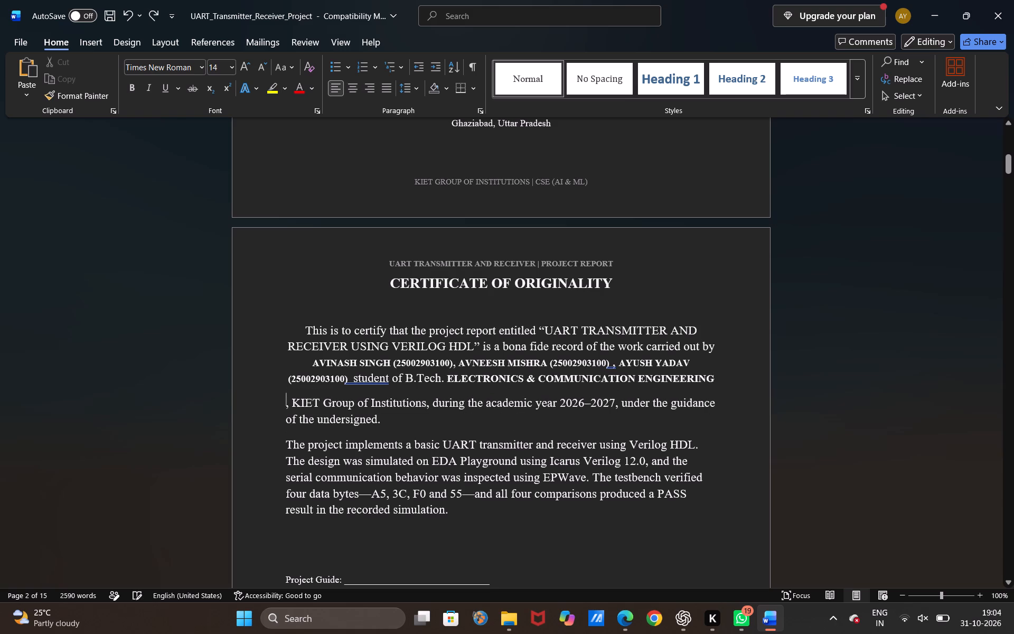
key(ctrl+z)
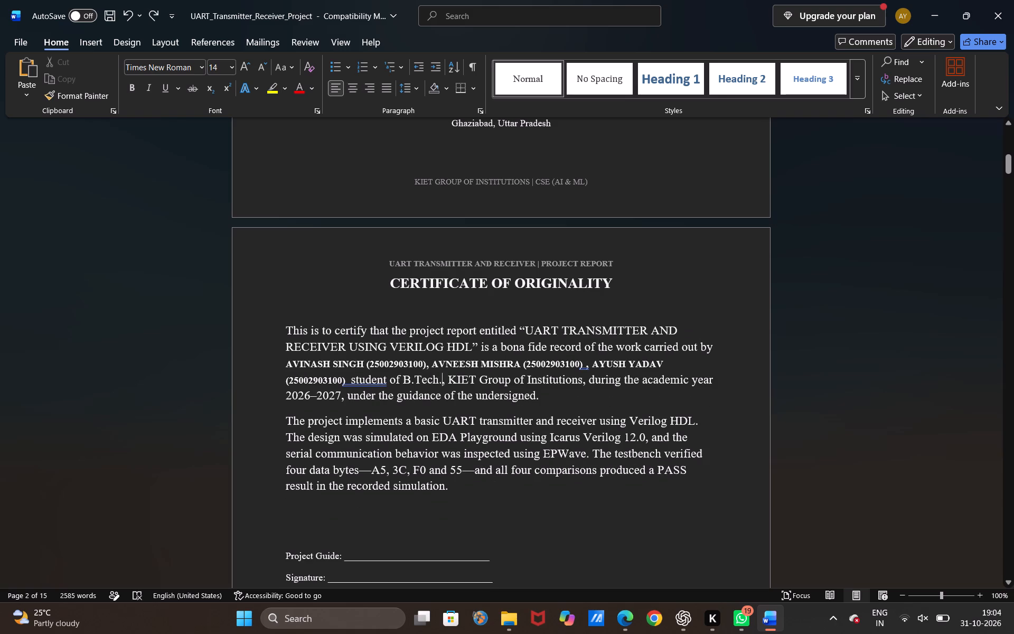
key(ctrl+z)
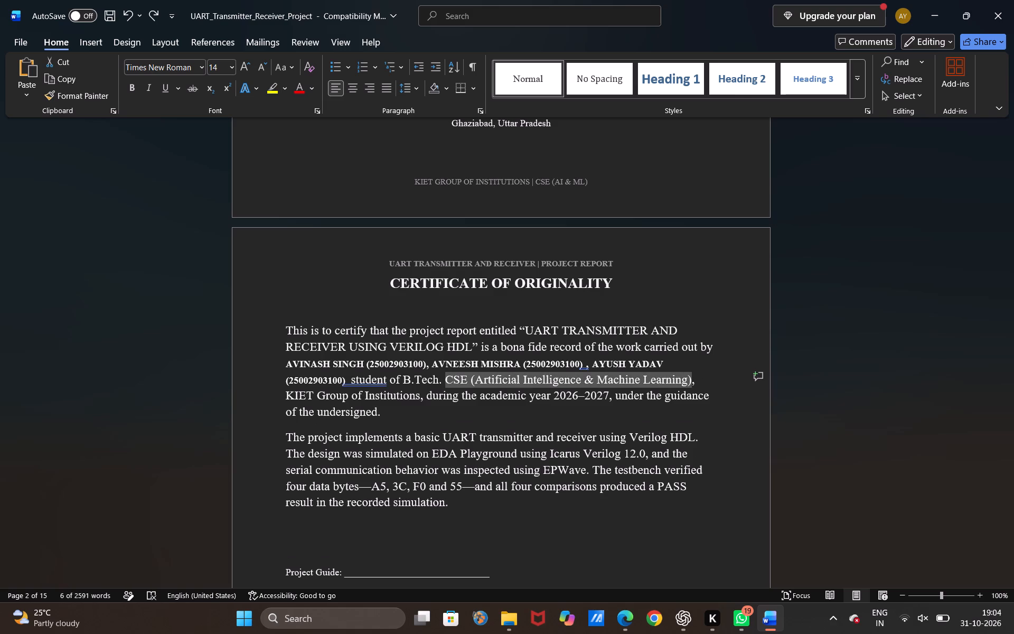
Replace "CSE (Artificial Intelligence & Machine Learning)" in the certificate with "ECE", separated from "B.Tech." by a space.
key(BackSpace)
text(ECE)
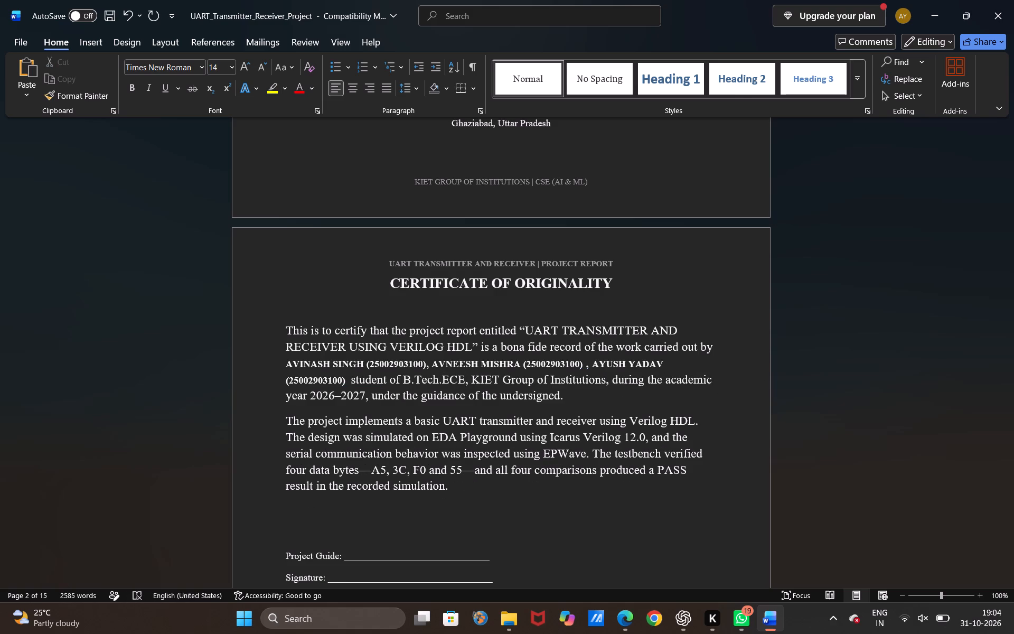
click(439, 382)
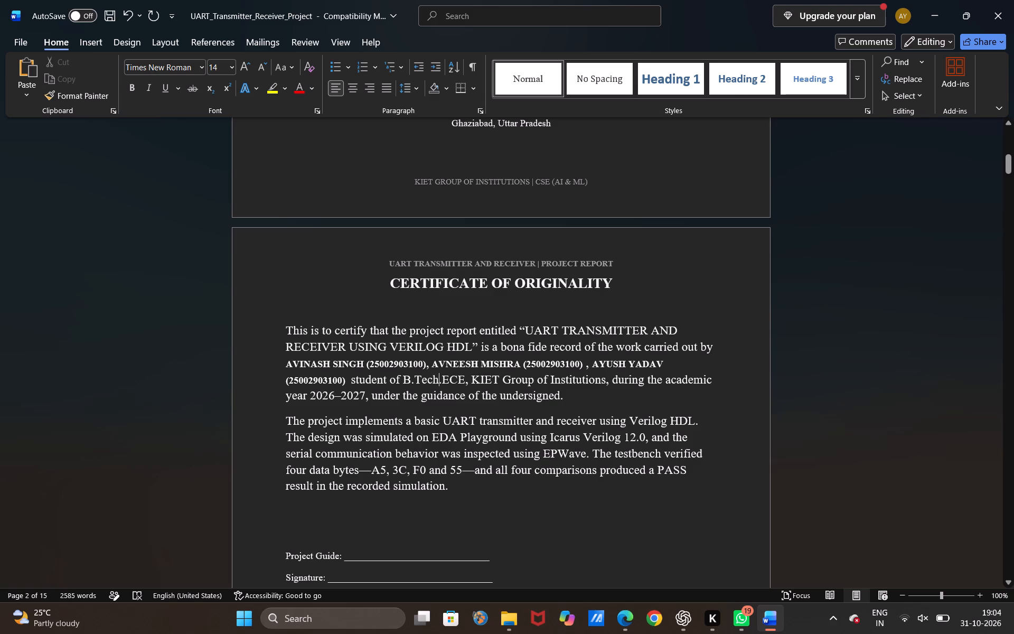
click(442, 385)
key(alt+x)
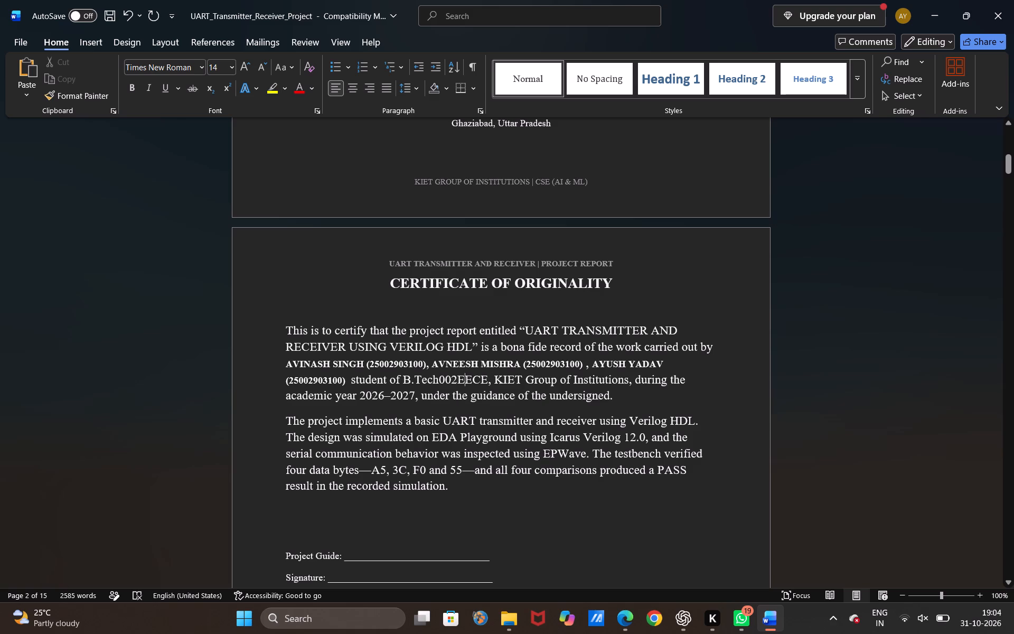
key(ctrl+z)
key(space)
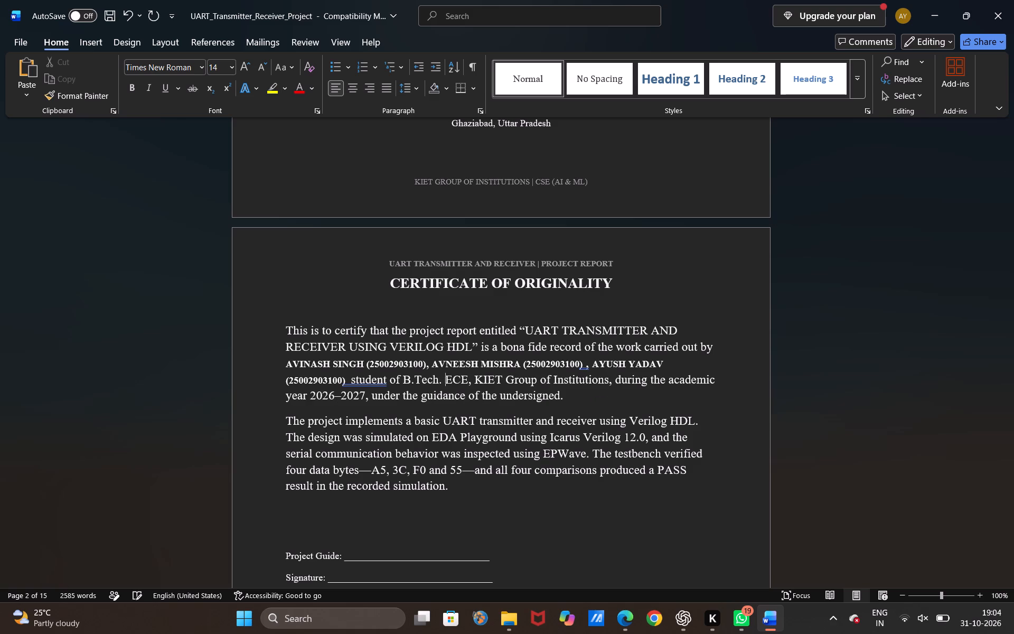
Make "ECE" bold in the certificate's first paragraph.
drag(444, 379, 450, 378)
drag(450, 378, 465, 379)
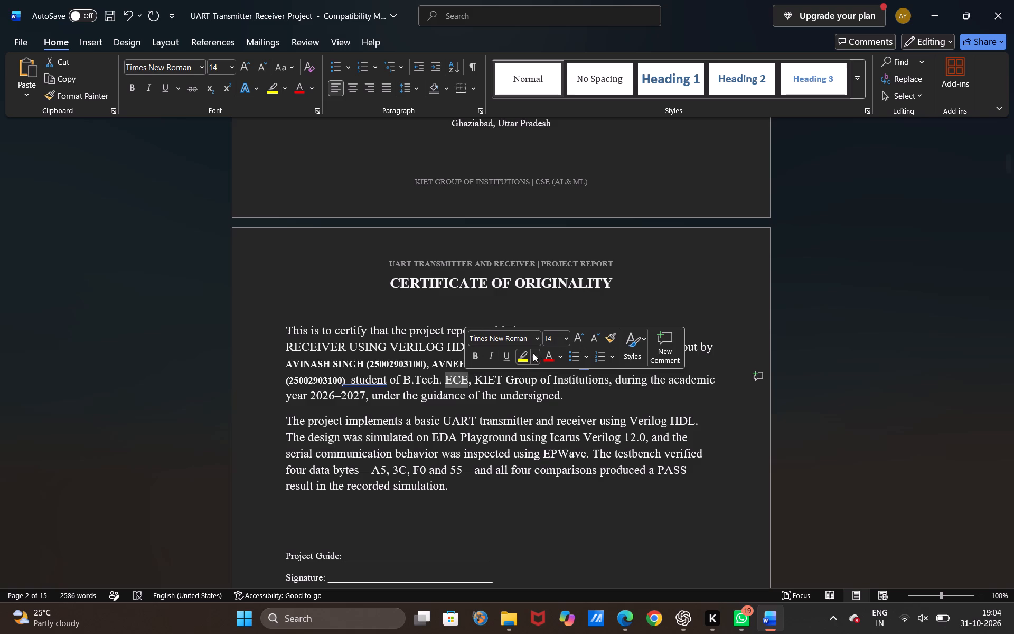
click(479, 357)
click(547, 513)
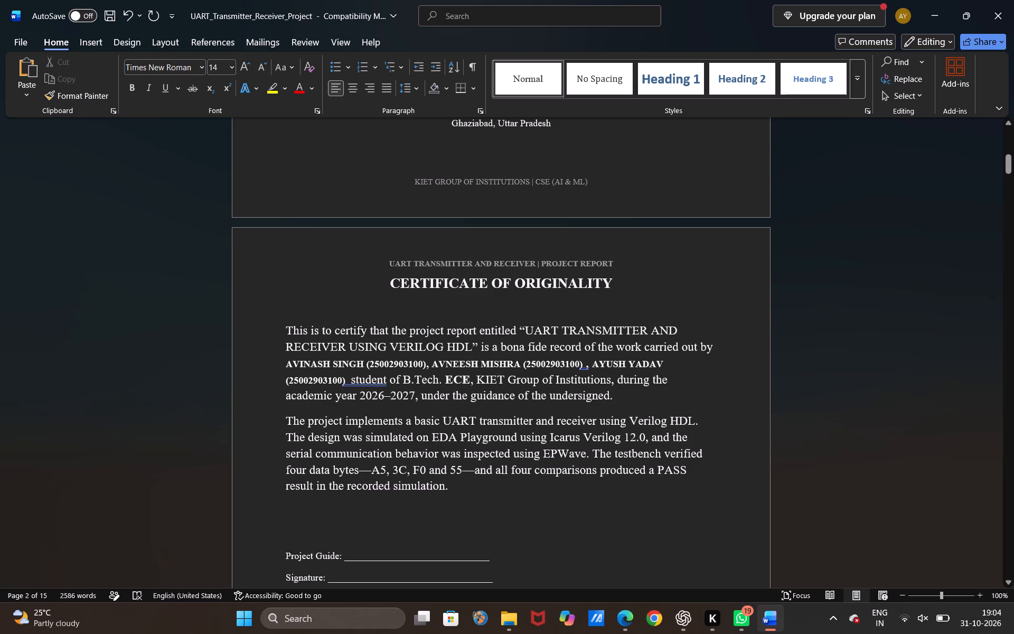
Set the line spacing of the certificate's two body paragraphs to 1.15.
scroll(453, 511, down, 11)
scroll(473, 459, up, 1)
scroll(474, 459, down, 3)
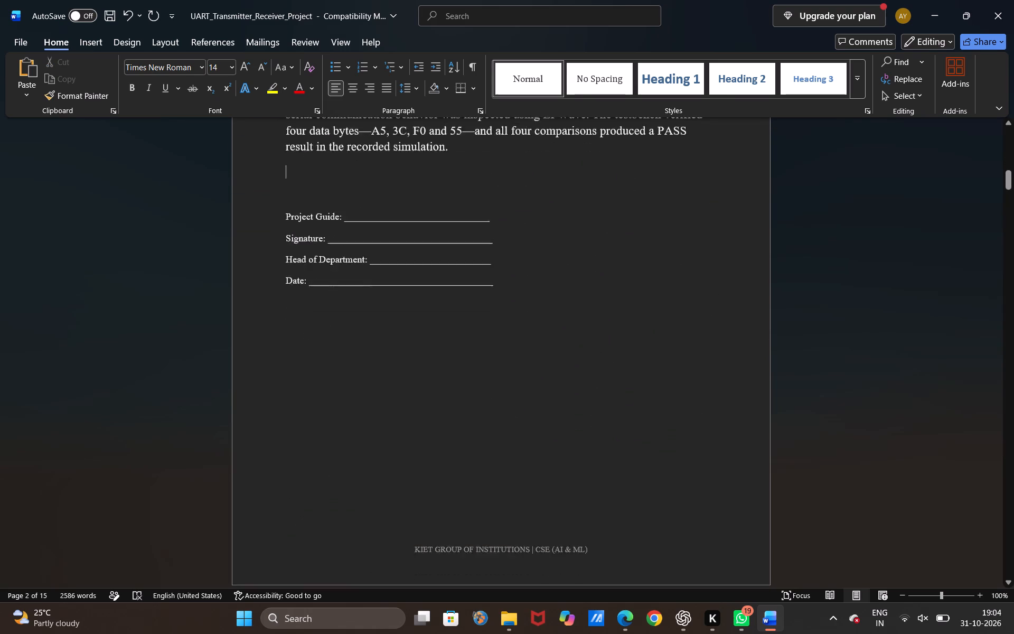
scroll(486, 428, down, 2)
scroll(486, 428, up, 13)
drag(275, 253, 280, 257)
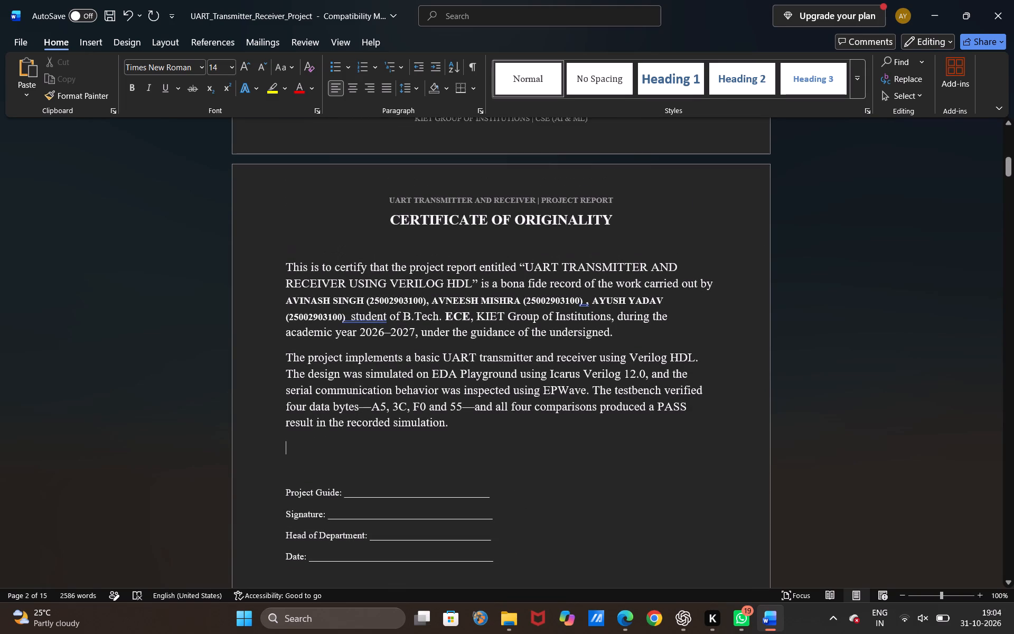
drag(280, 257, 383, 434)
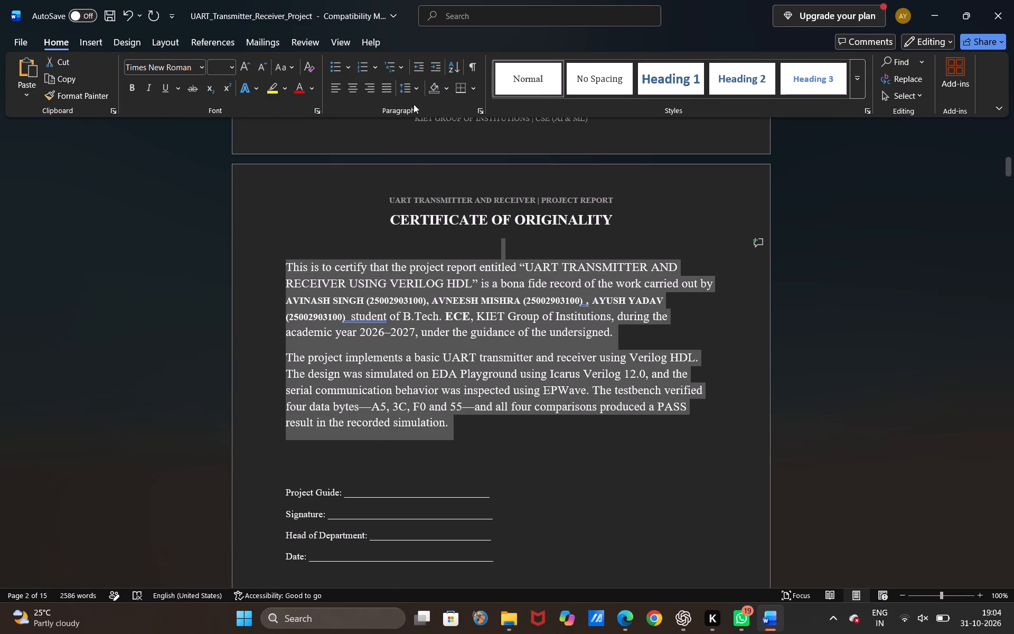
click(414, 90)
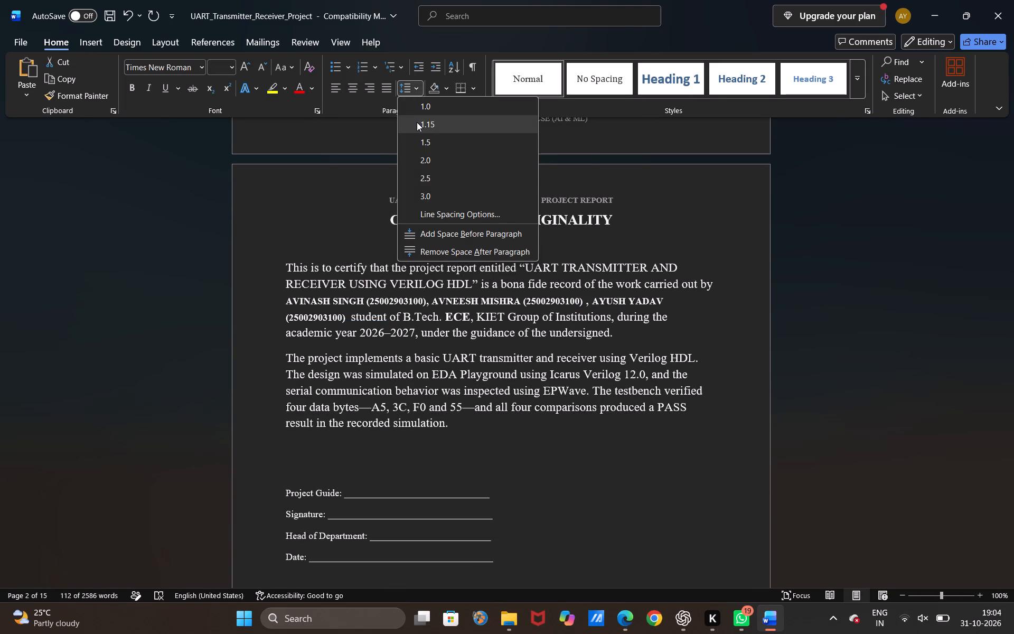
click(417, 122)
click(534, 478)
Delete the extra space between the third student's name and roll number on the acknowledgement page.
scroll(535, 475, down, 7)
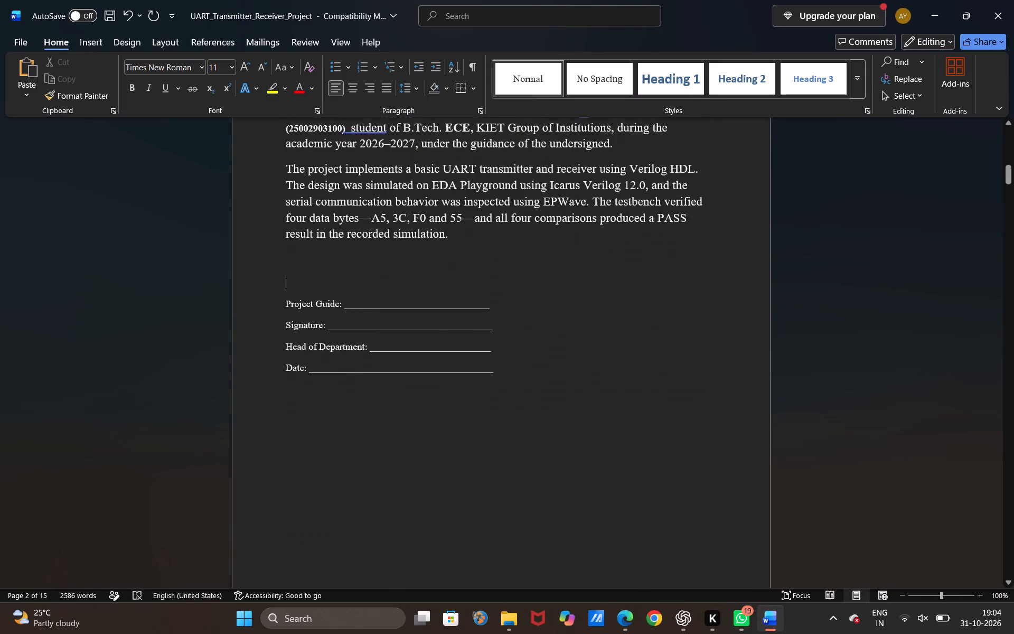
scroll(533, 461, down, 15)
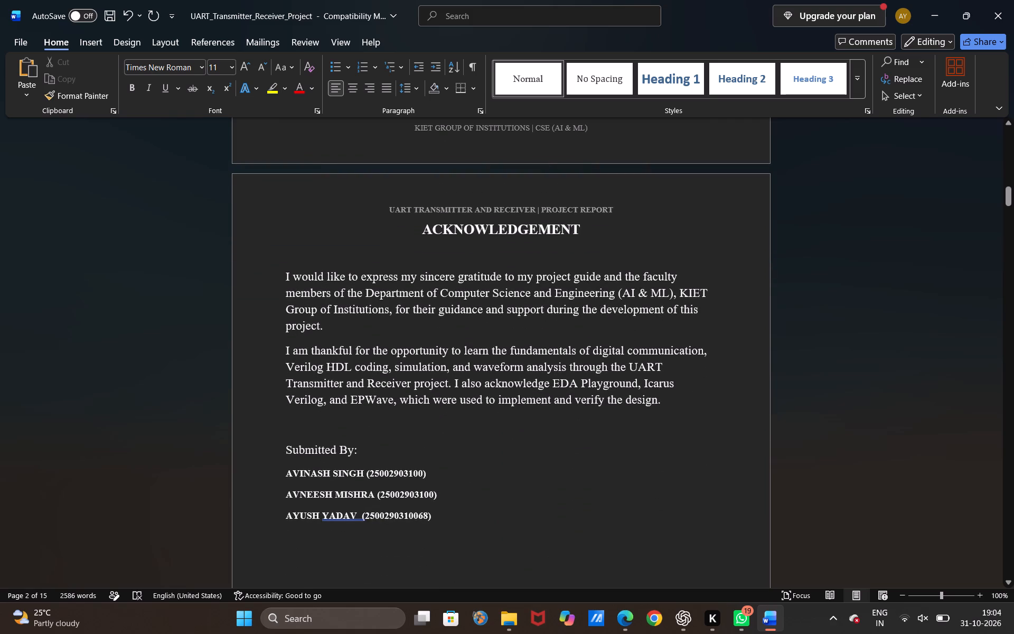
click(360, 514)
key(BackSpace)
Set the font size of the abstract's body text, including the keywords, to 14.
scroll(510, 489, down, 20)
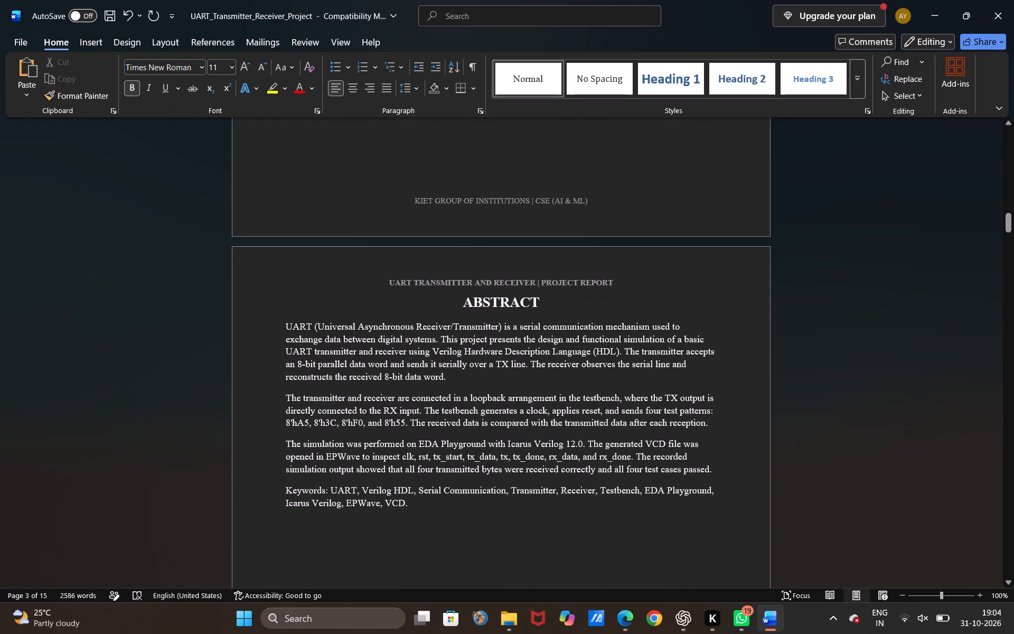
drag(280, 323, 446, 517)
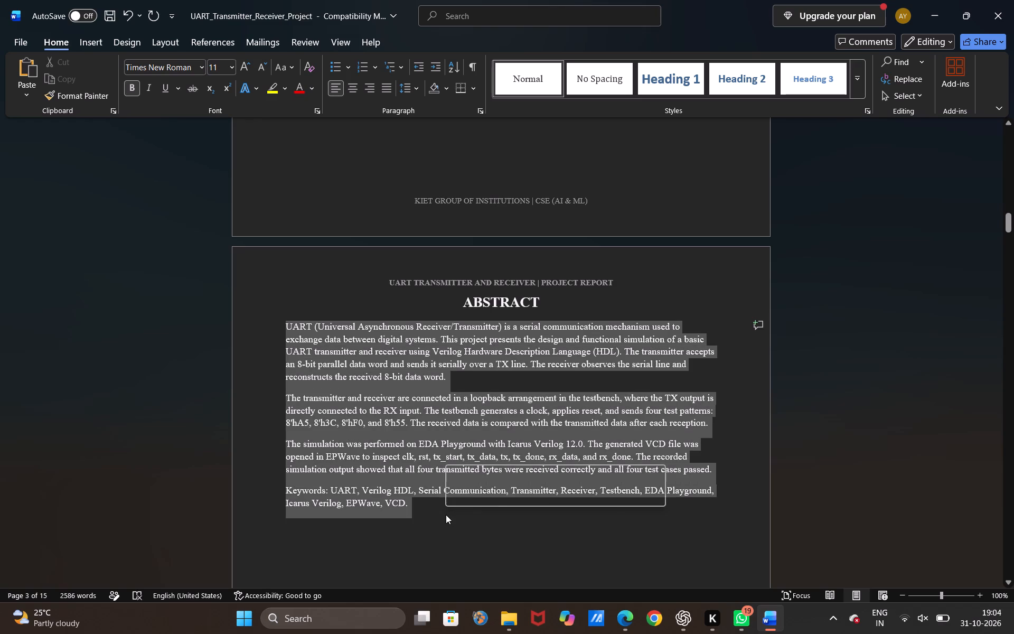
click(546, 478)
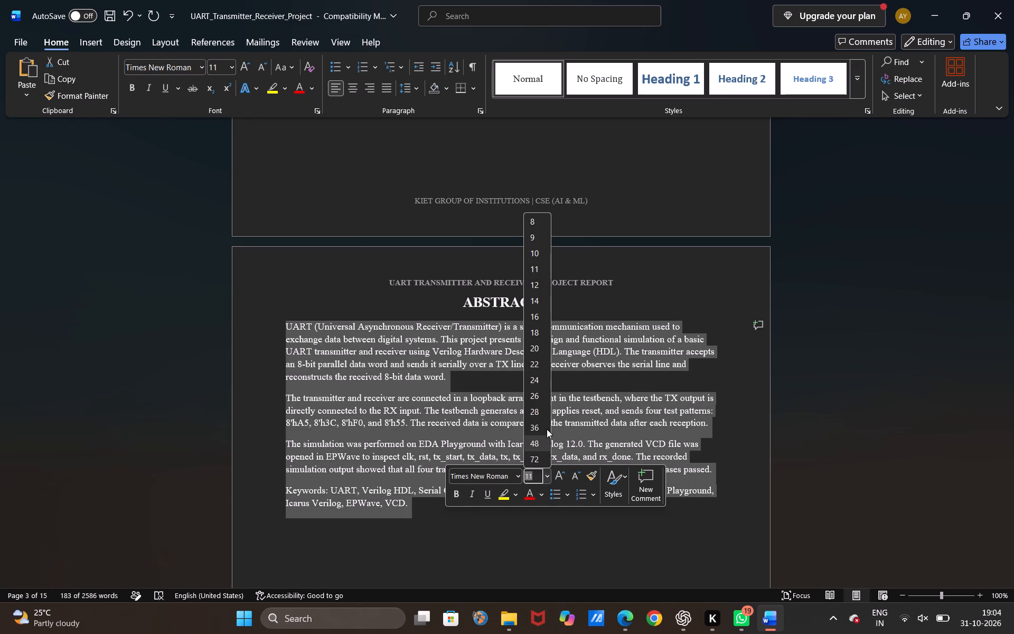
click(535, 297)
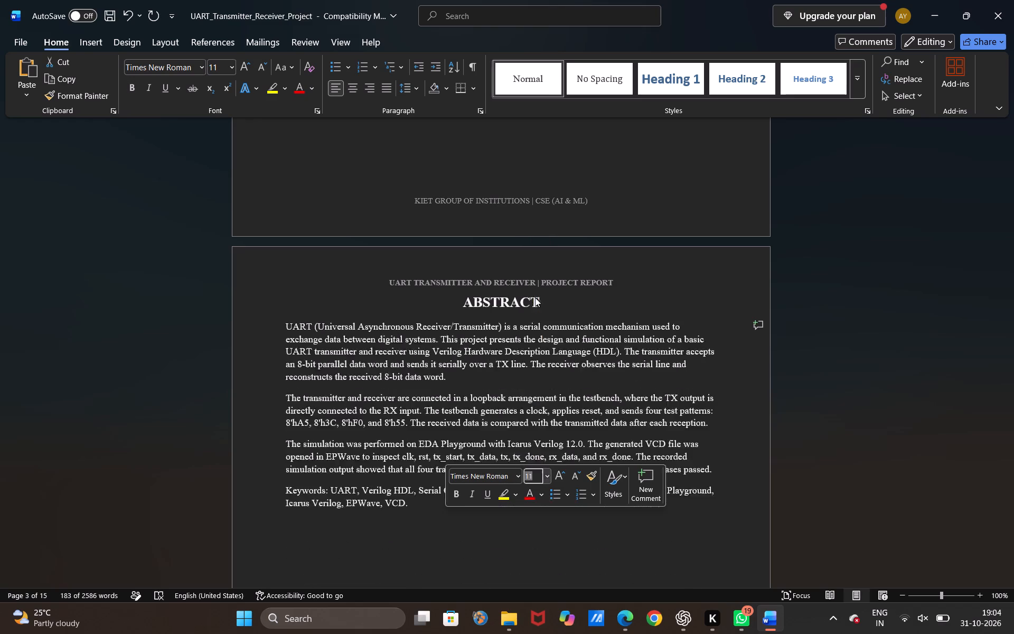
click(539, 310)
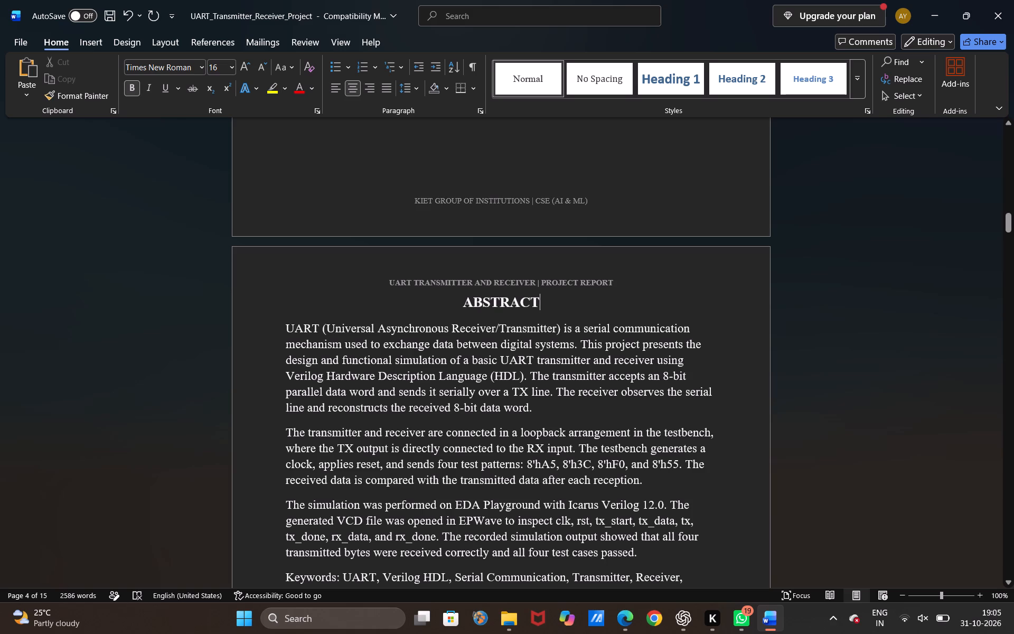
Set the line spacing of the abstract's body text, including the keywords, to 1.15.
drag(283, 328, 584, 177)
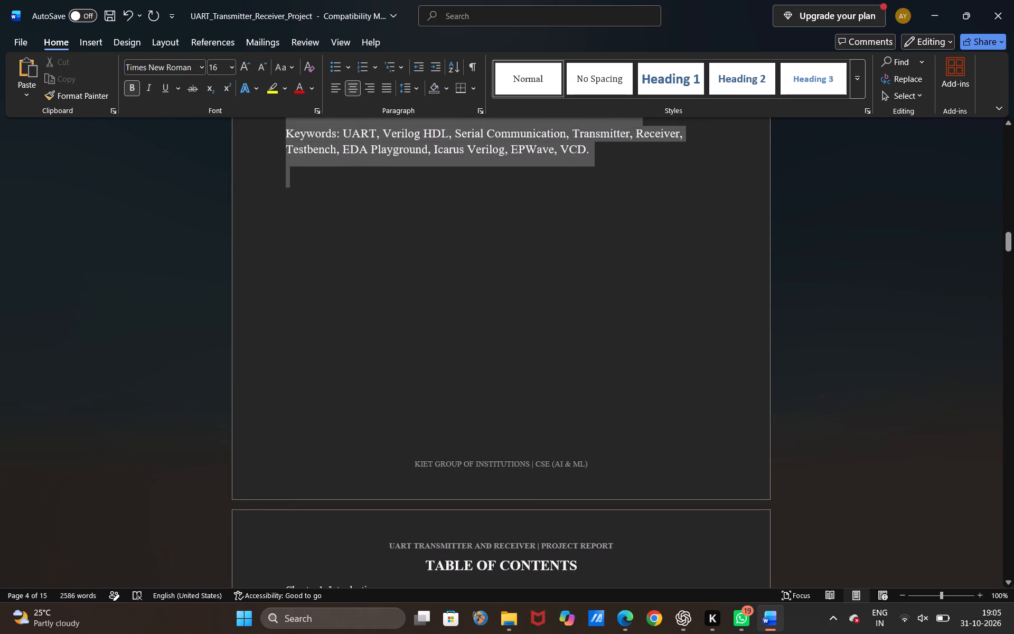
drag(584, 177, 590, 161)
click(416, 87)
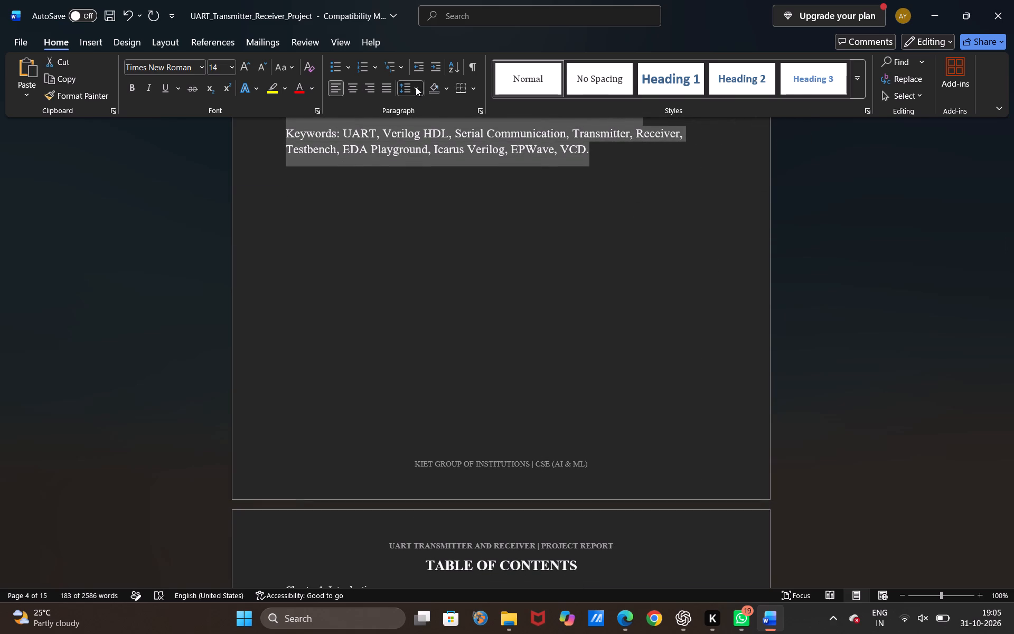
click(430, 127)
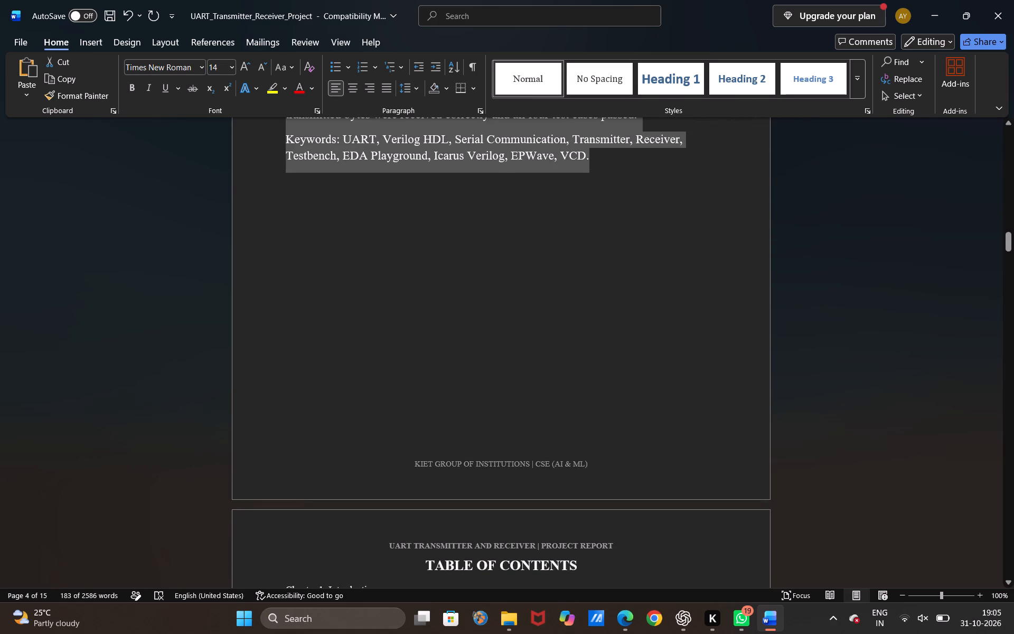
Set the line spacing of the table of contents, from its heading through entry 6.2 EPWave Signal Analysis, to 1.15.
click(410, 321)
scroll(409, 320, down, 5)
scroll(409, 320, up, 11)
scroll(409, 320, down, 10)
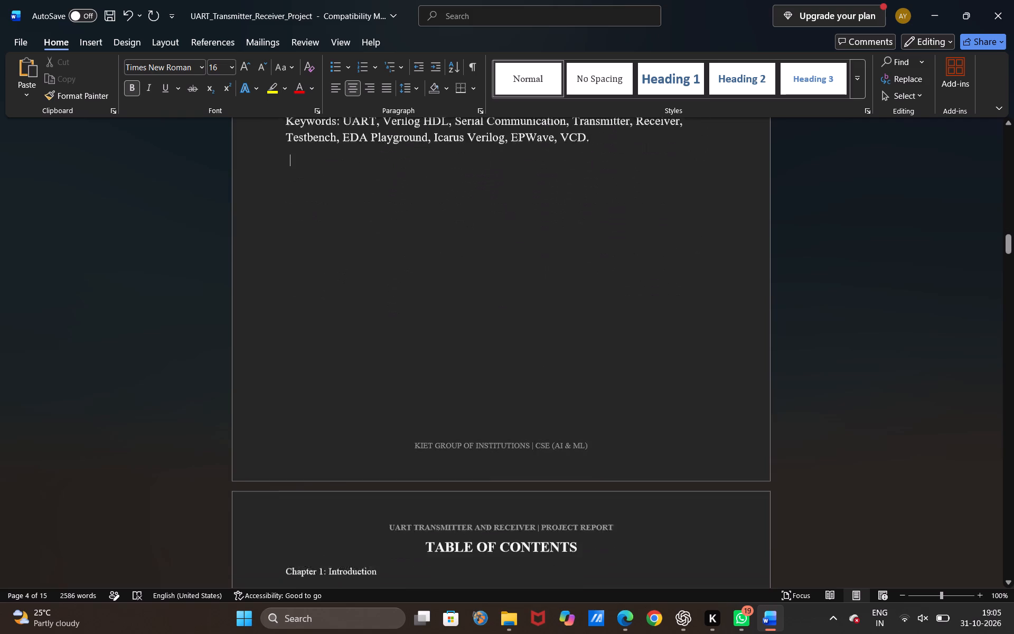
scroll(407, 318, down, 9)
drag(423, 153, 487, 187)
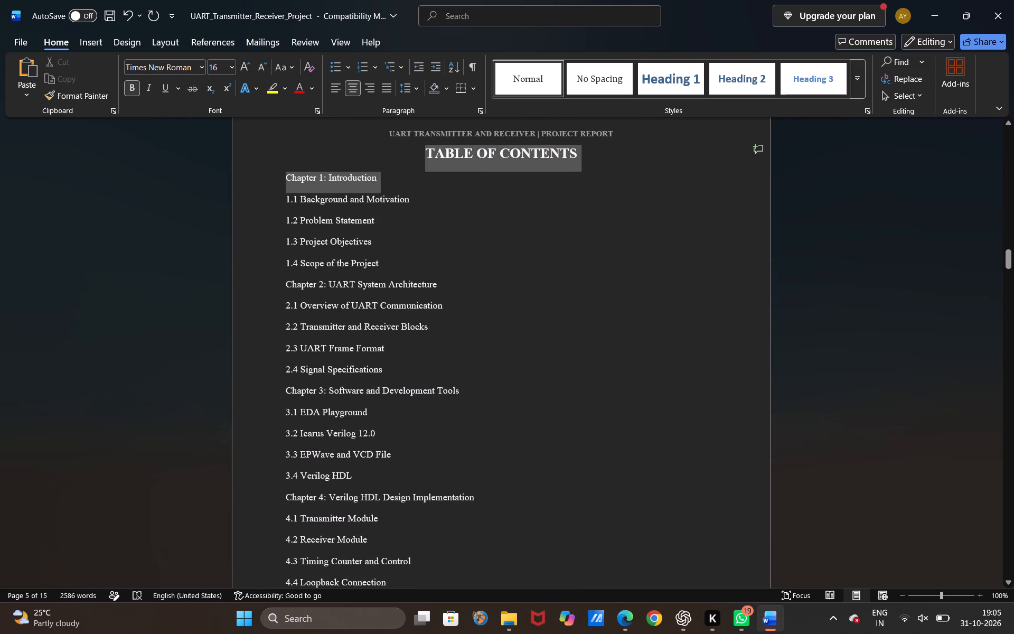
drag(487, 187, 482, 589)
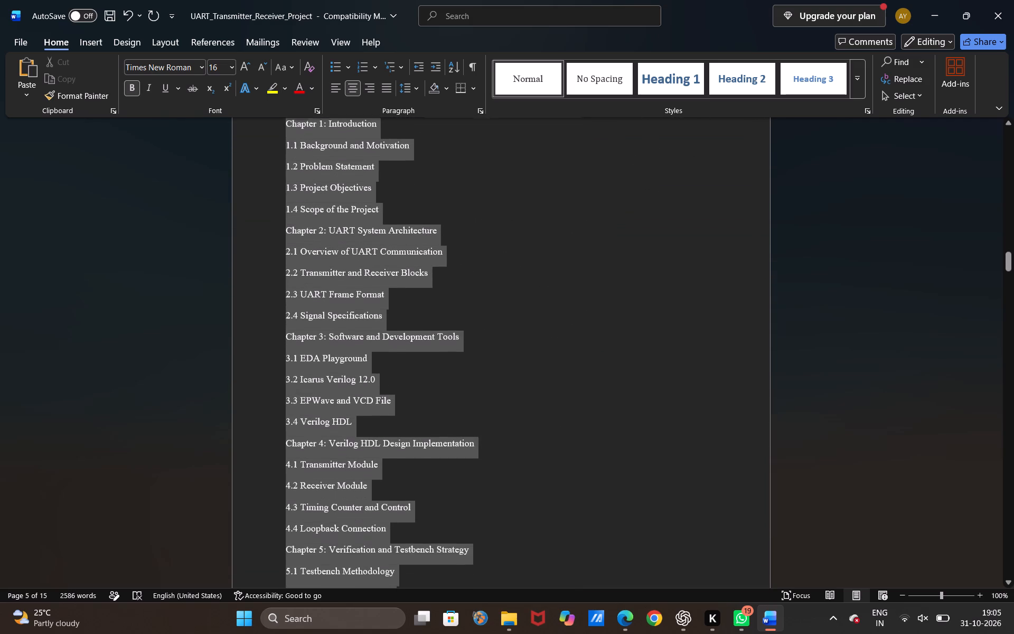
drag(482, 589, 457, 495)
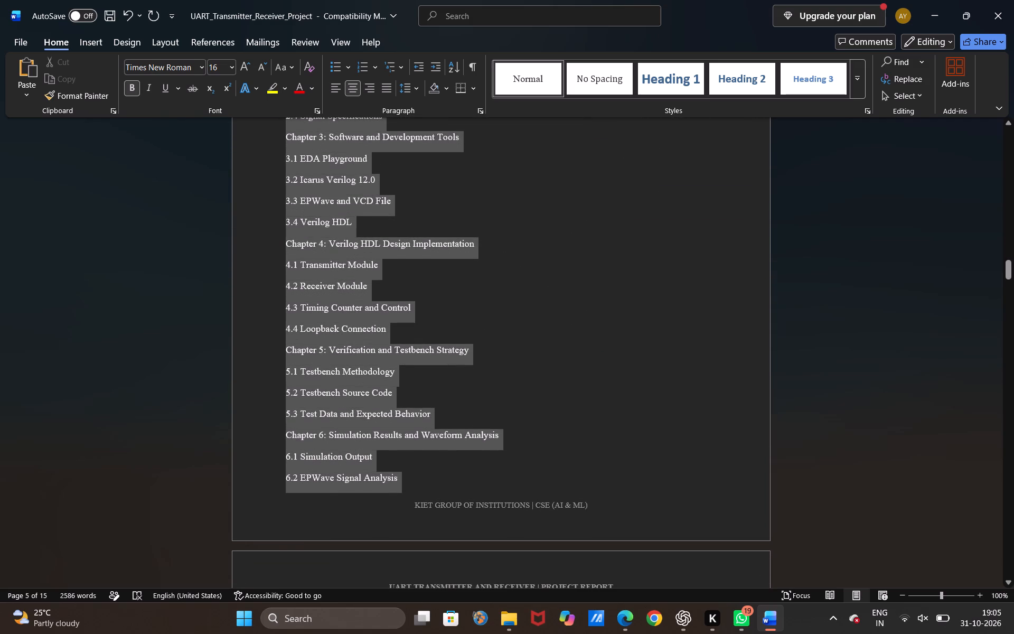
drag(457, 495, 455, 492)
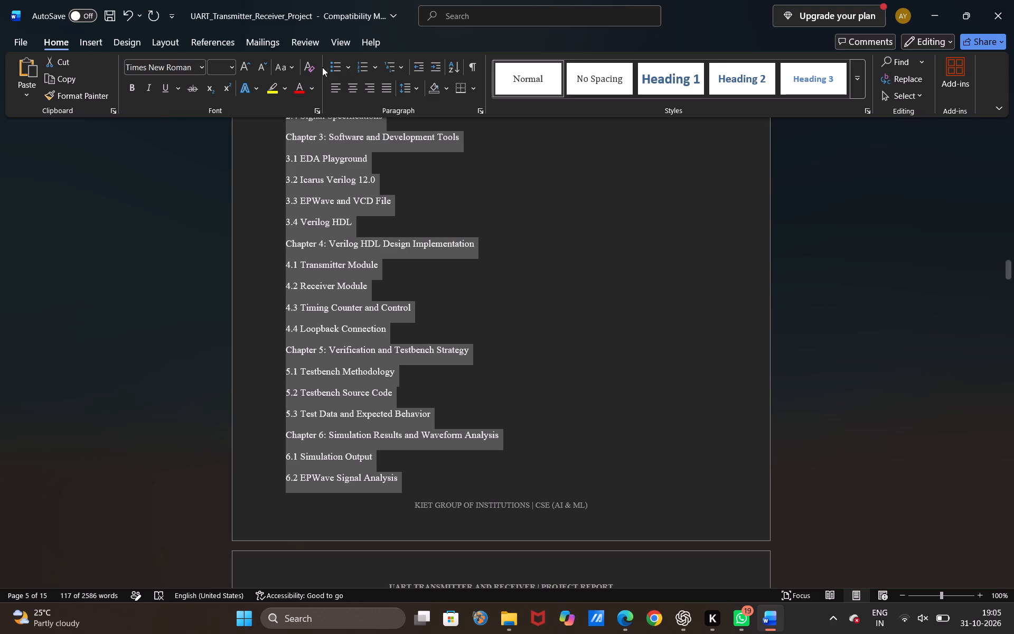
click(416, 87)
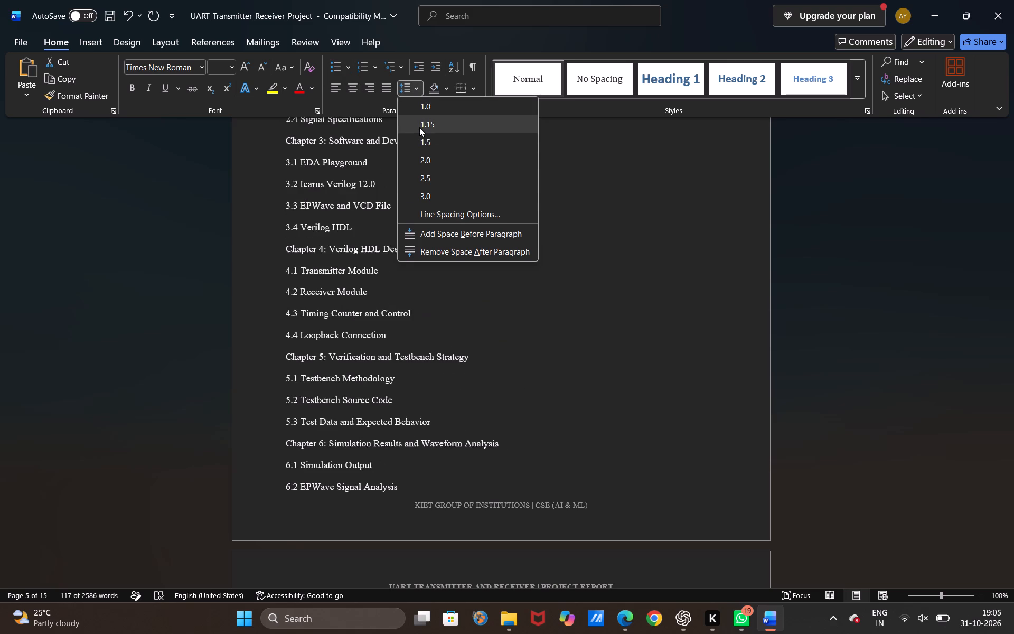
click(419, 127)
click(566, 291)
Insert a blank line between the TABLE OF CONTENTS heading and the Chapter 1: Introduction entry.
scroll(559, 284, up, 5)
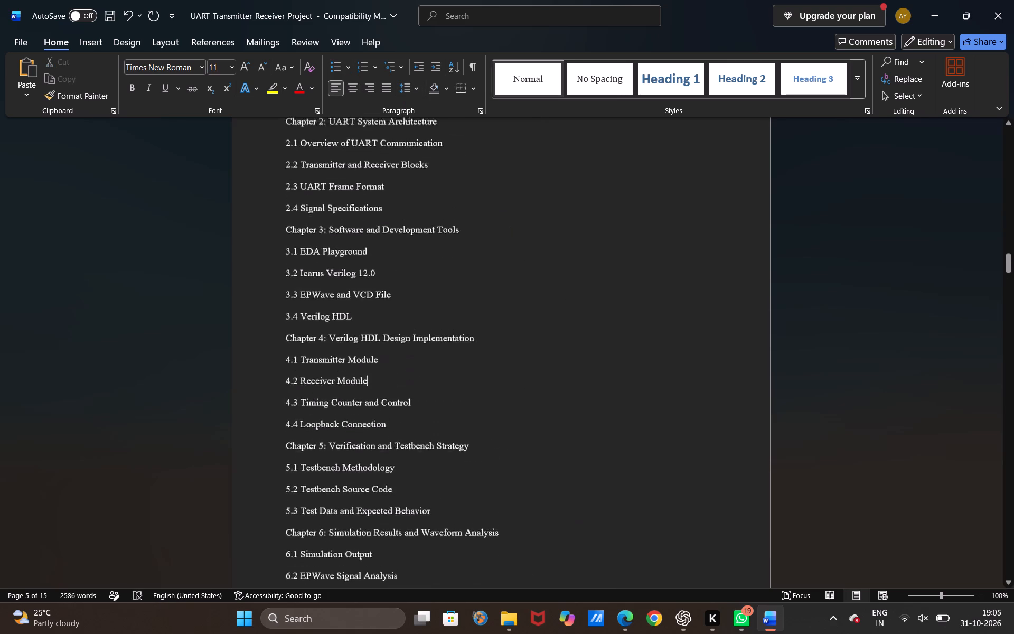
scroll(559, 284, up, 8)
click(608, 323)
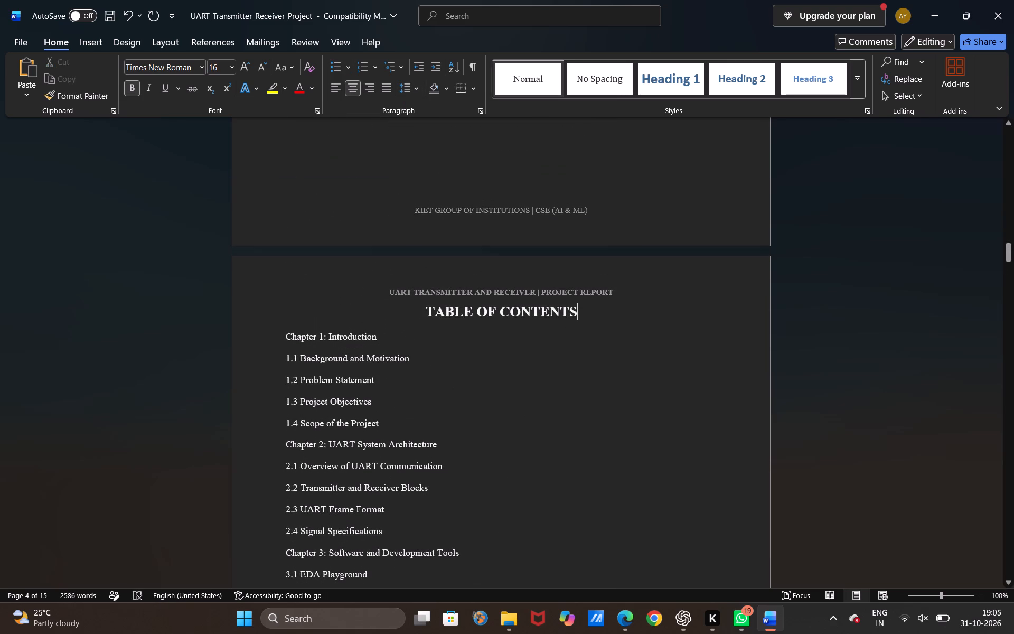
key(Return)
scroll(603, 285, down, 13)
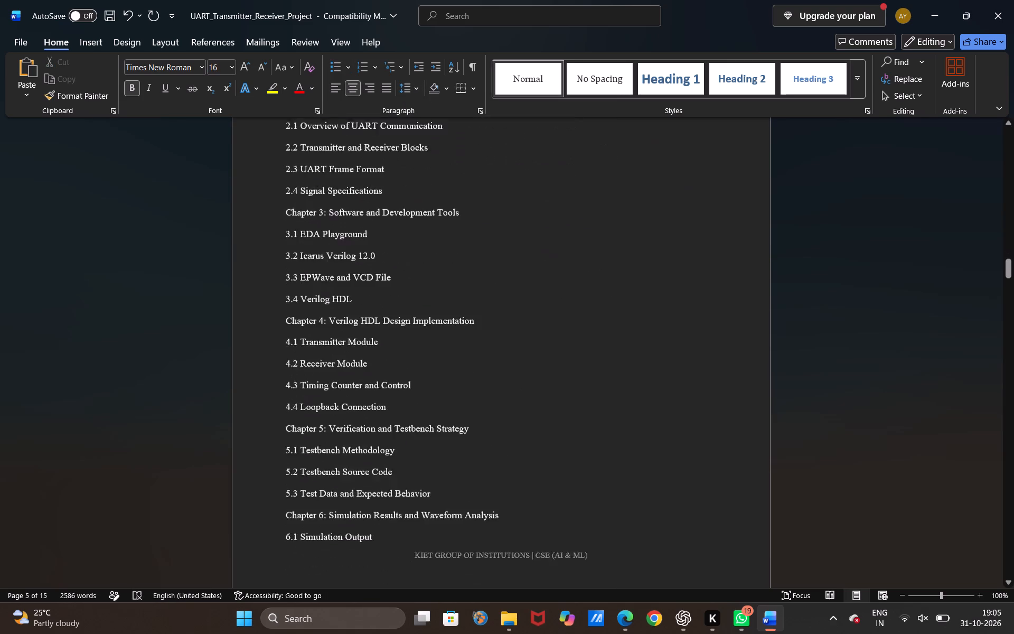
scroll(596, 283, down, 5)
scroll(595, 277, up, 11)
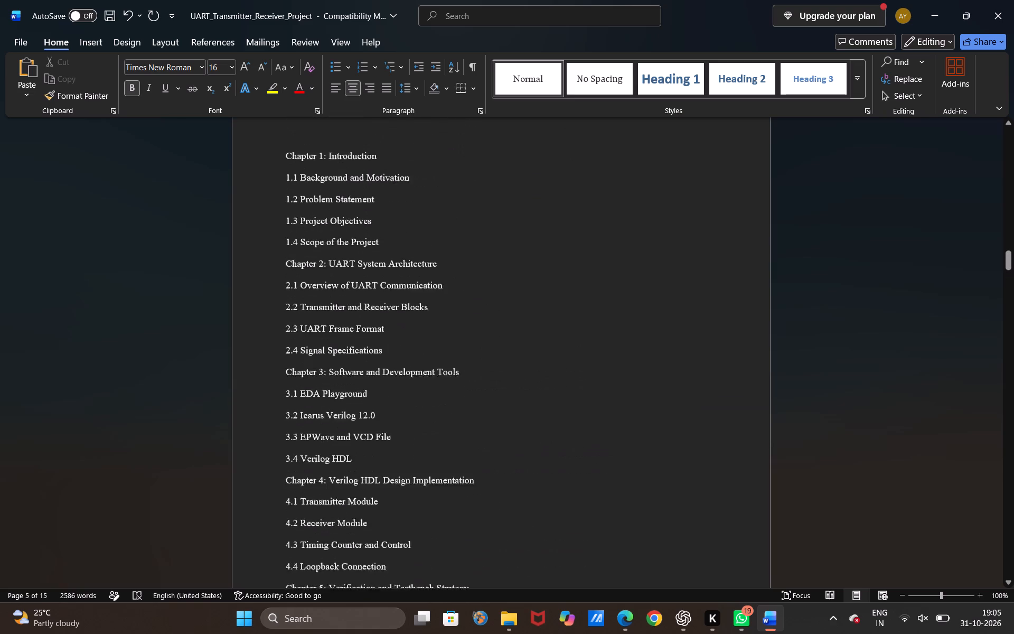
scroll(595, 275, up, 5)
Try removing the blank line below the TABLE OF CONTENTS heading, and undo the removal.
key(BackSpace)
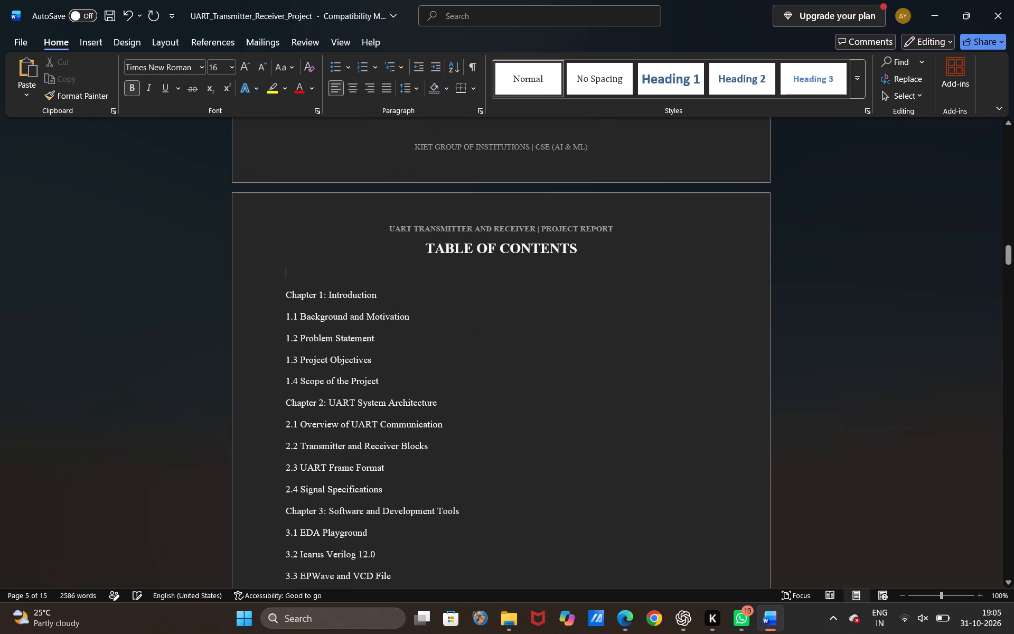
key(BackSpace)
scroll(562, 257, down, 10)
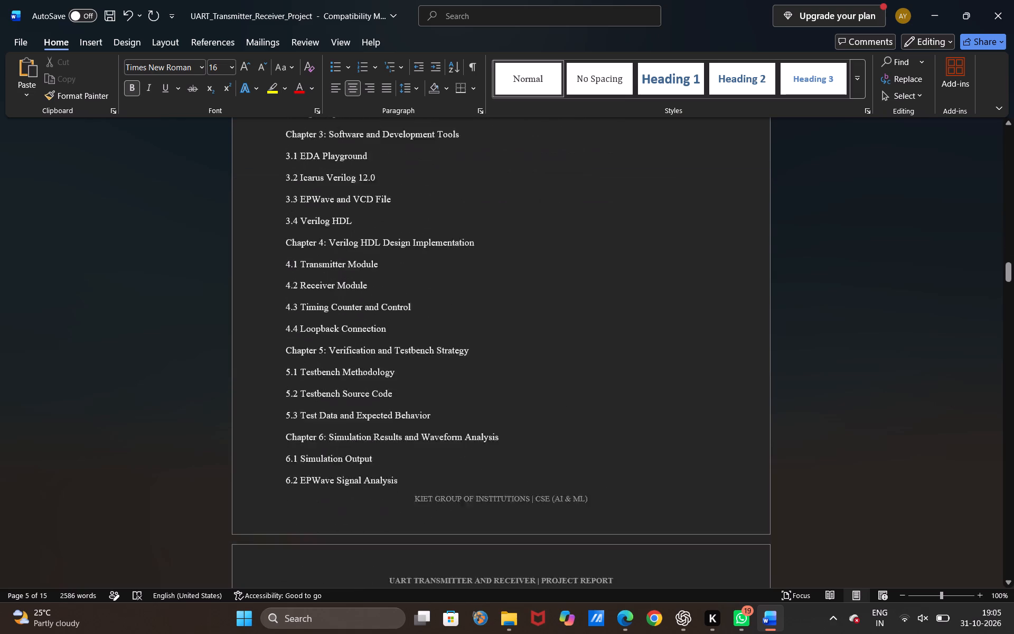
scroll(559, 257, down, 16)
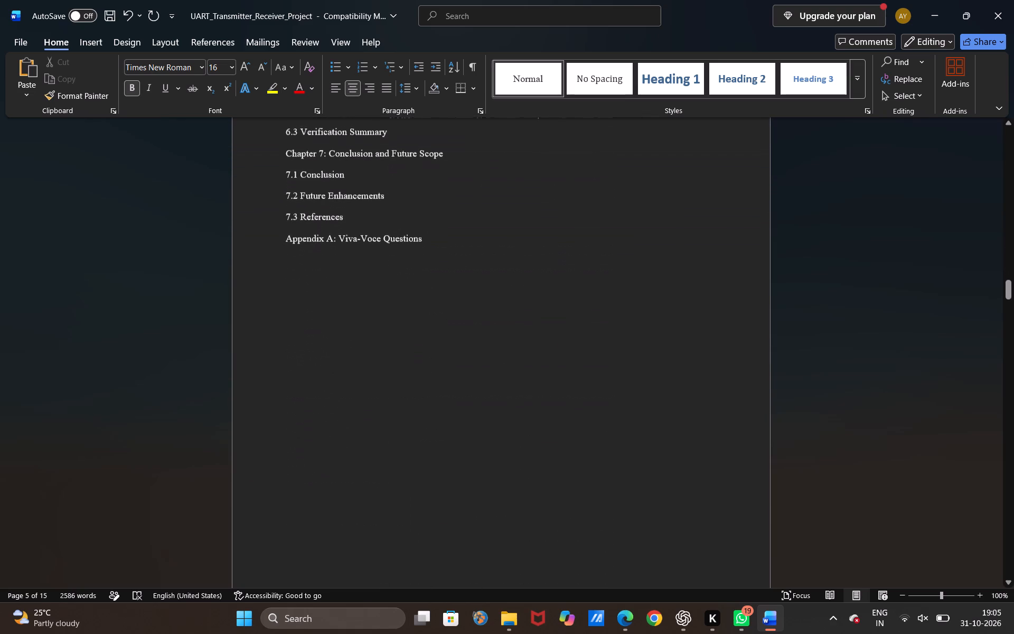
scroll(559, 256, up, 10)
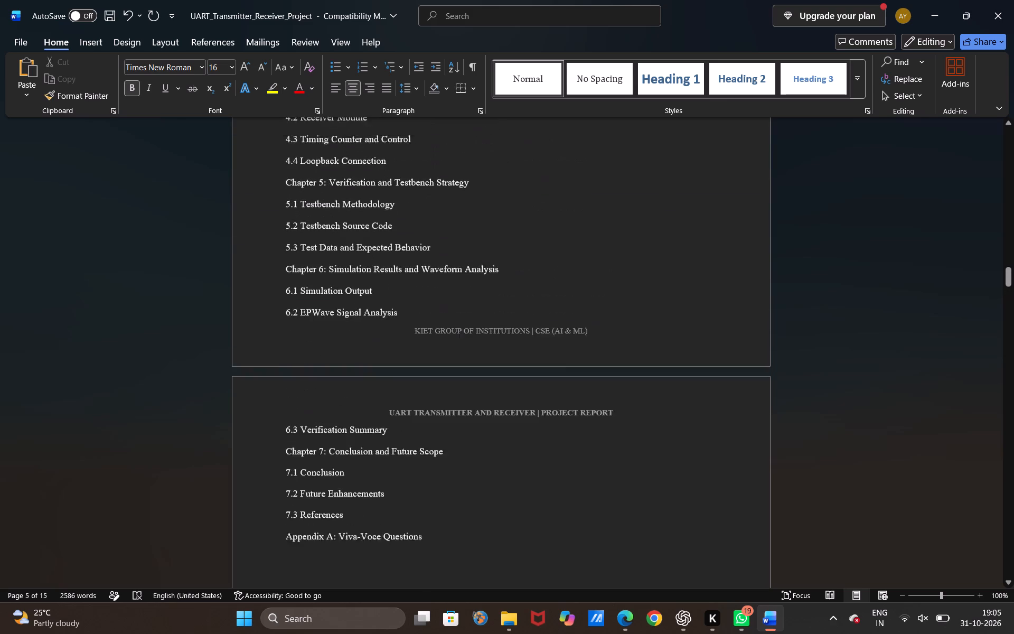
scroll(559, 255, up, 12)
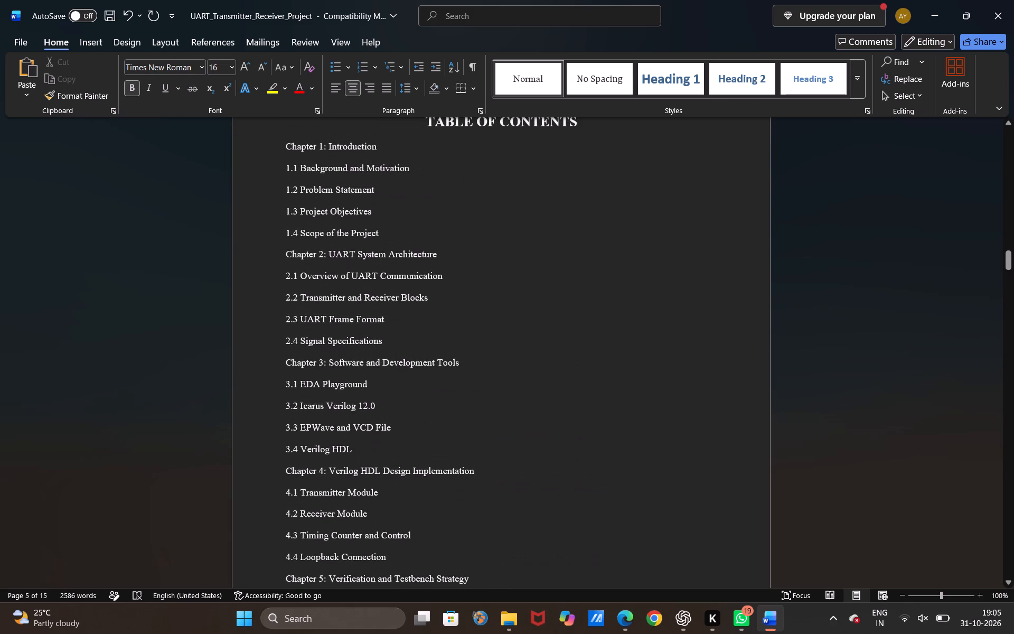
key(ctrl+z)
Delete the "Appendix A: Viva-Voce Questions" entry from the end of the table of contents.
scroll(559, 255, down, 14)
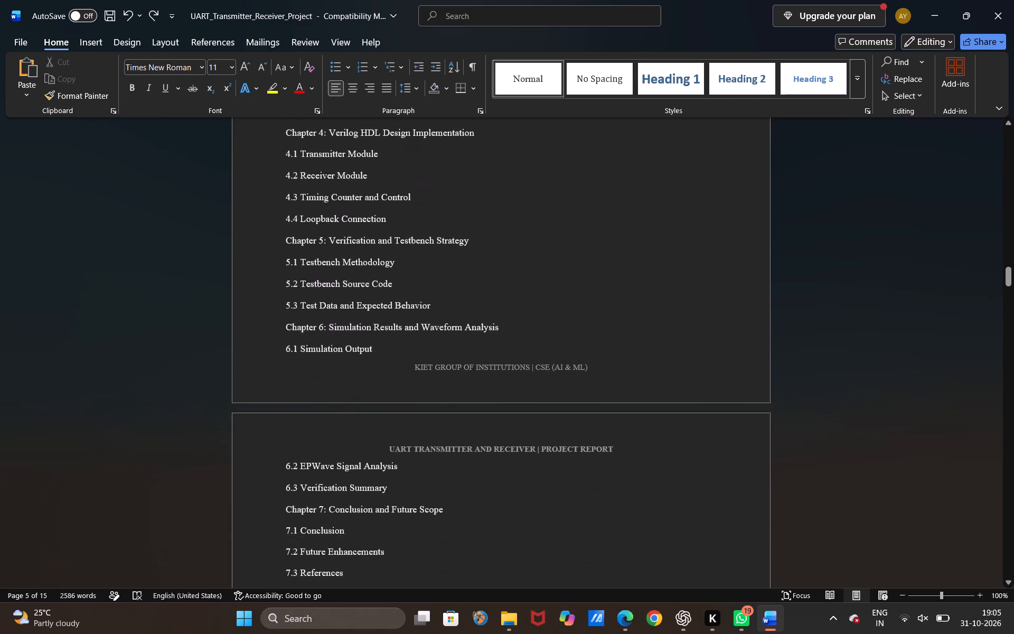
scroll(559, 255, down, 14)
scroll(559, 255, up, 5)
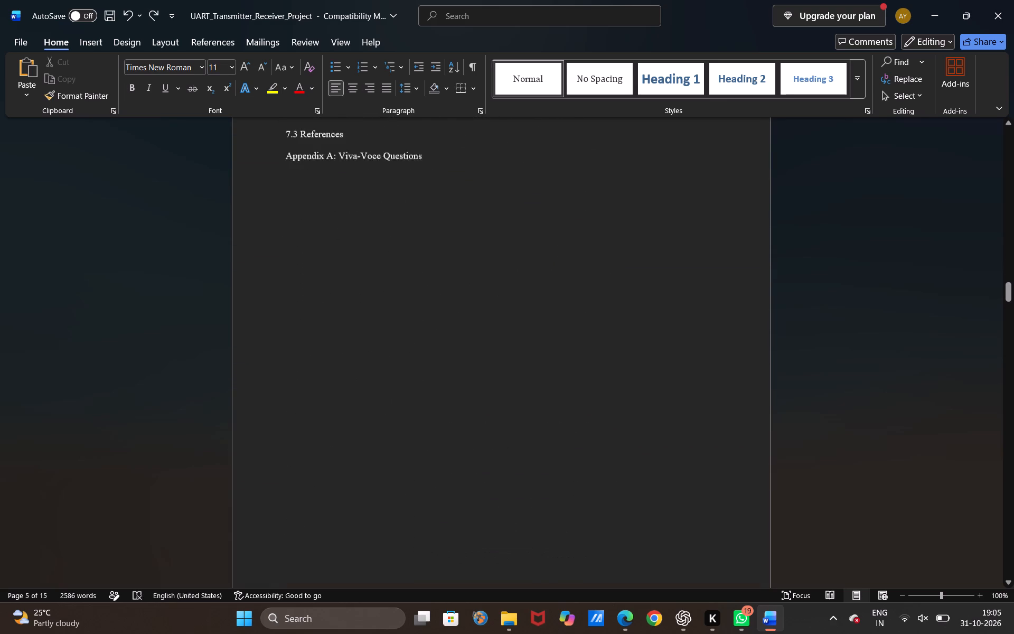
drag(276, 223, 323, 228)
key(BackSpace)
scroll(324, 226, up, 12)
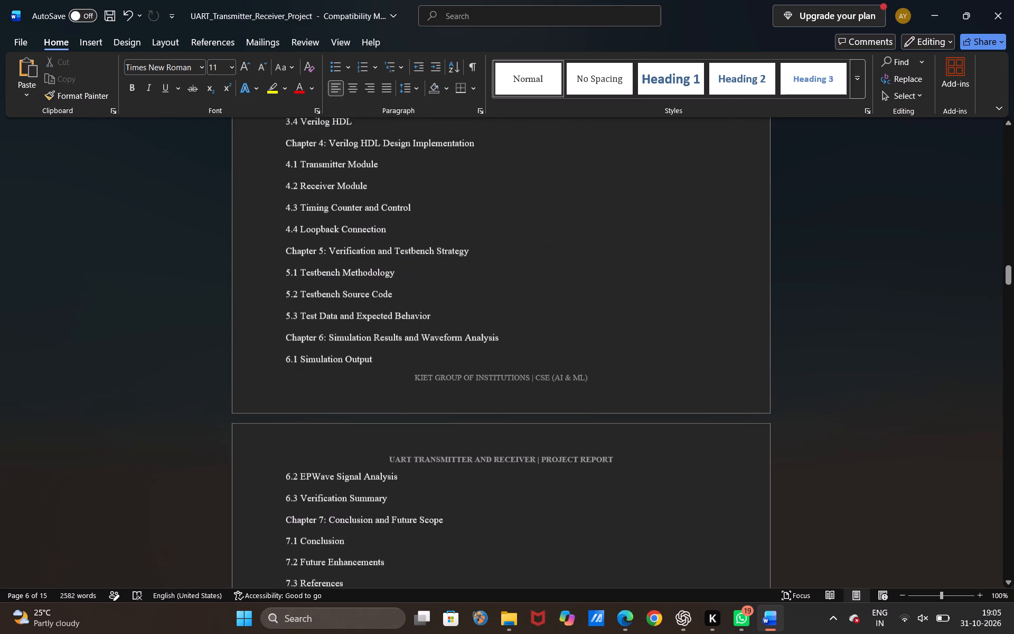
Set the font size of Chapter 1's sections 1.1 to 1.4, including their subheadings and bullets, to 14.
scroll(324, 226, up, 14)
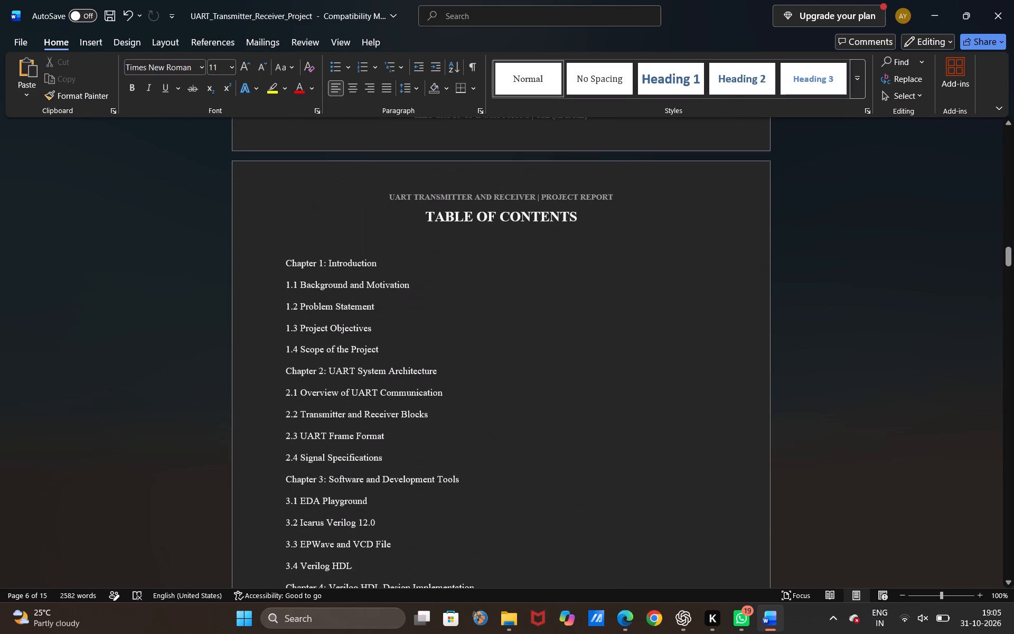
scroll(324, 226, down, 20)
scroll(324, 226, down, 8)
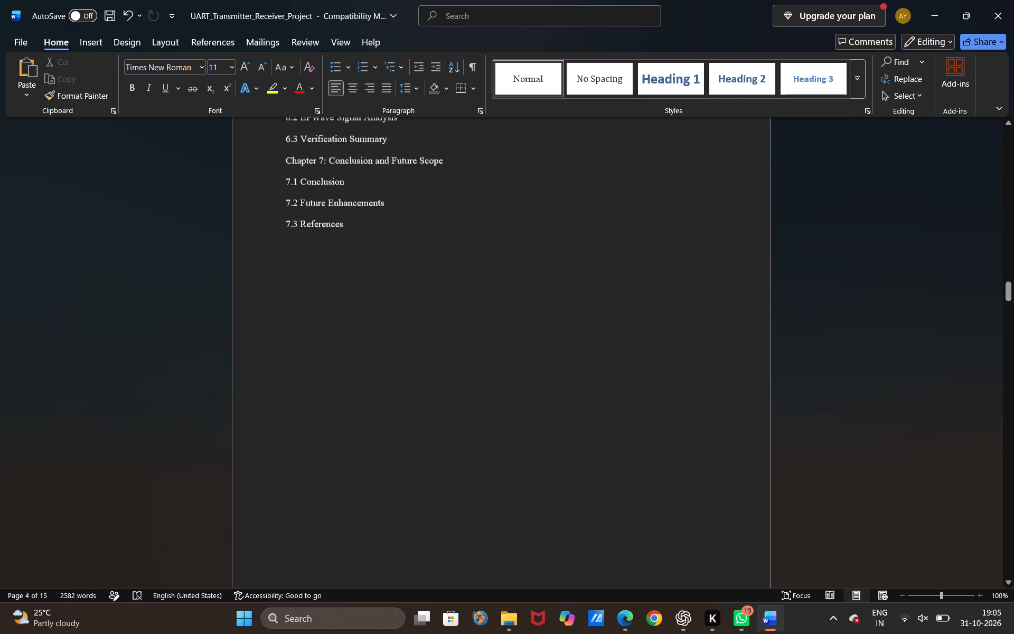
scroll(323, 222, down, 20)
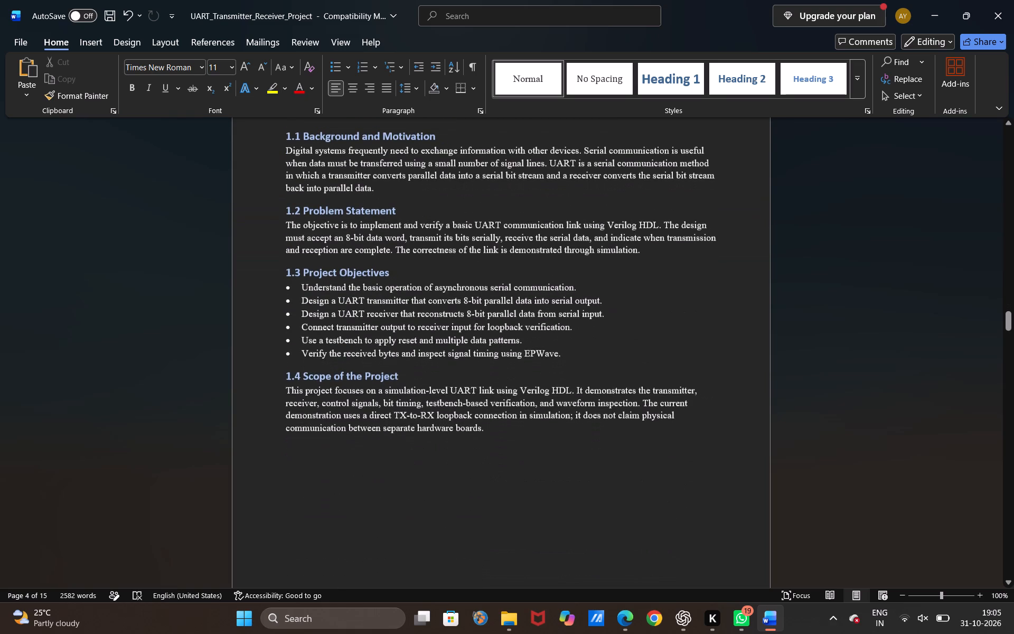
scroll(322, 222, up, 3)
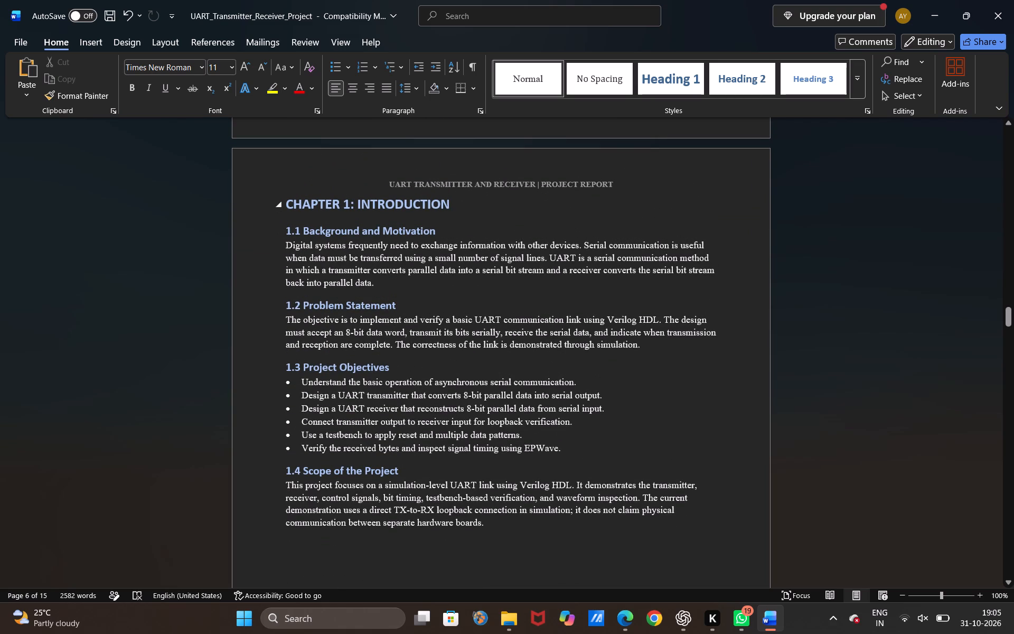
drag(287, 226, 471, 570)
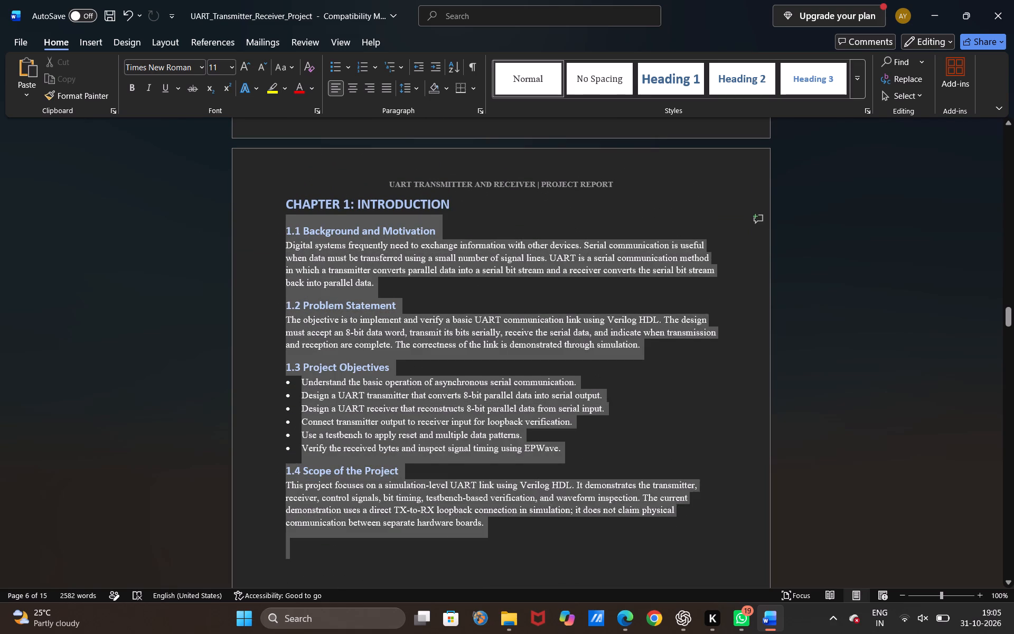
drag(471, 570, 488, 605)
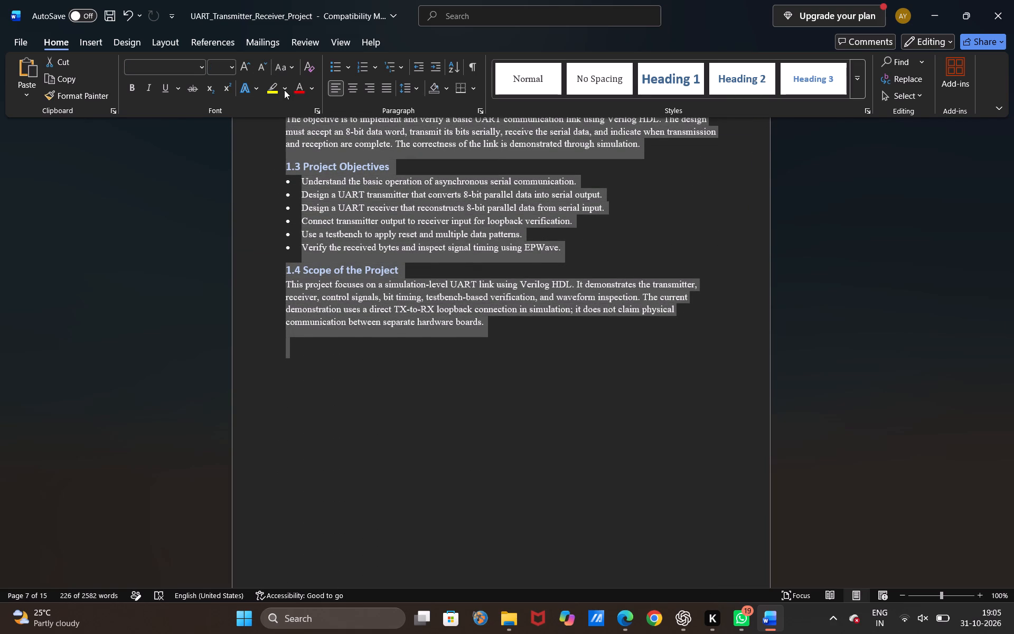
right_click(486, 317)
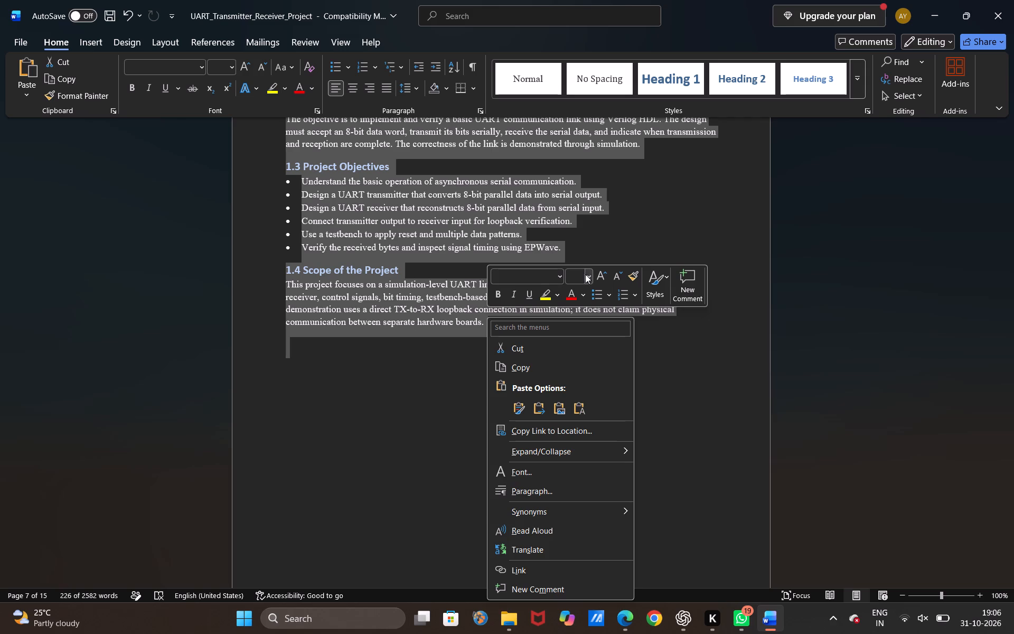
click(587, 276)
click(580, 371)
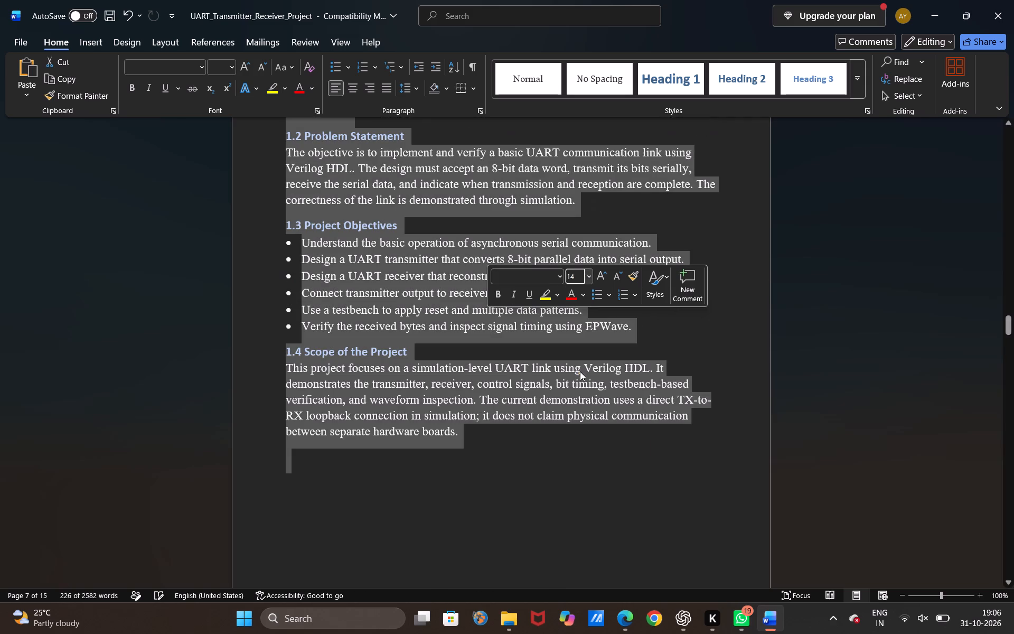
Set the line spacing of Chapter 1's sections 1.1 to 1.4 to 1.15.
click(415, 85)
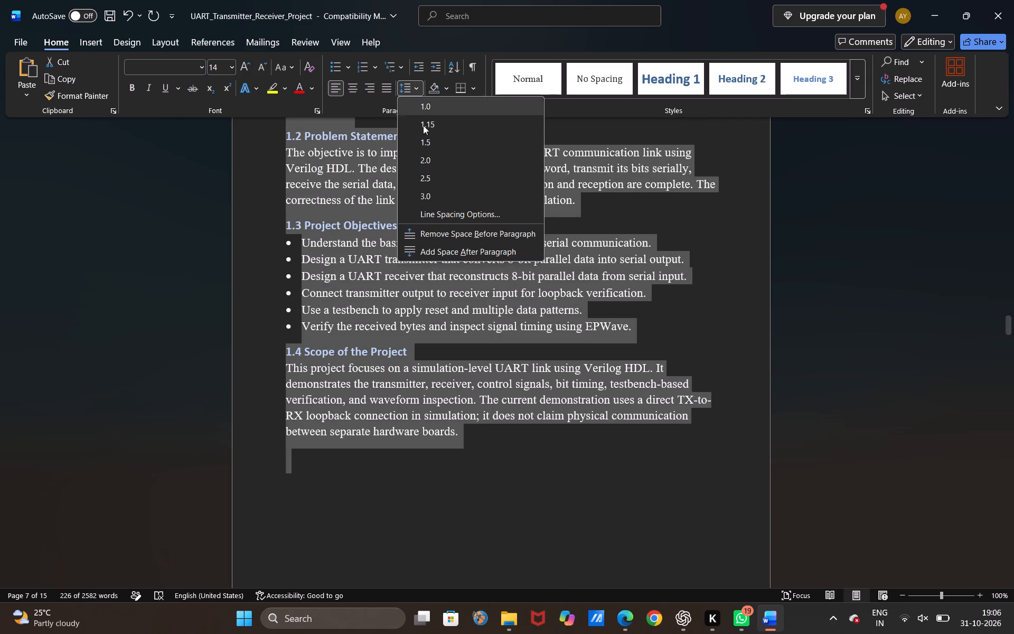
click(427, 128)
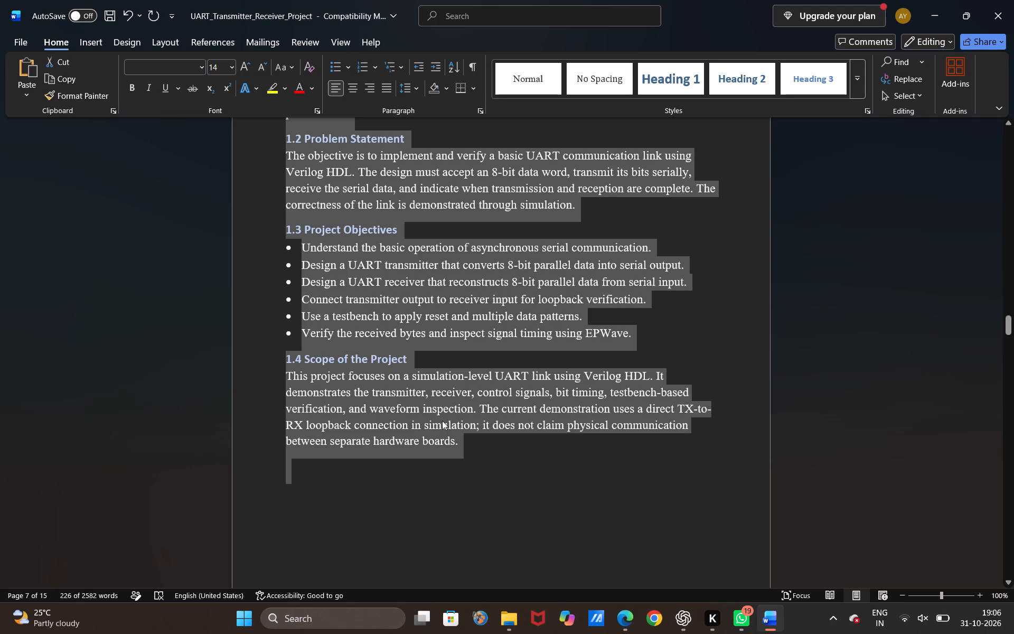
click(410, 586)
Insert a blank line between the CHAPTER 1: INTRODUCTION heading and the 1.1 Background and Motivation subheading.
scroll(427, 485, up, 8)
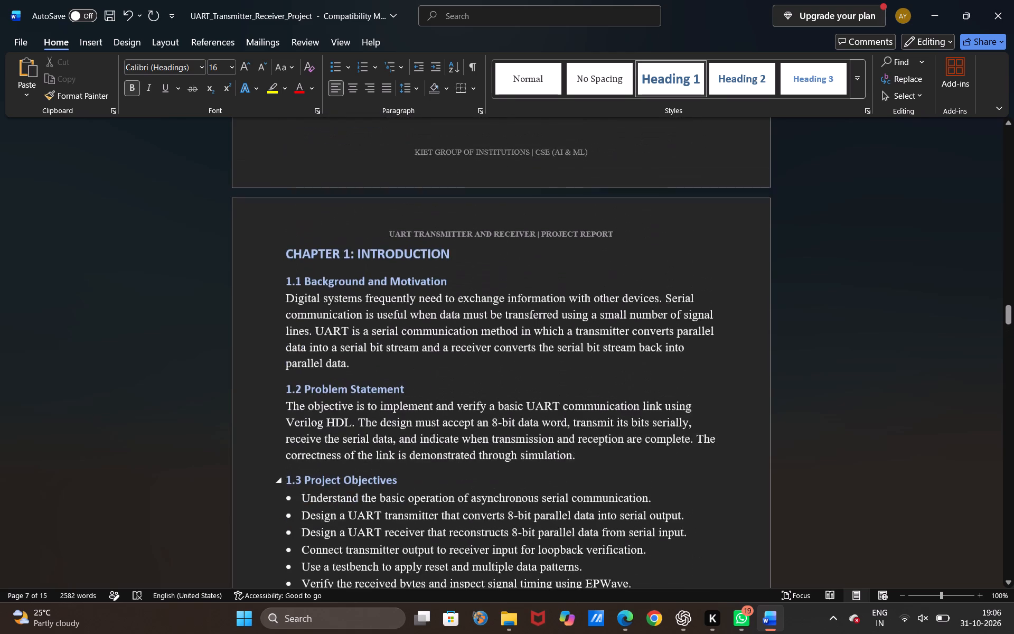
scroll(427, 485, up, 2)
click(450, 328)
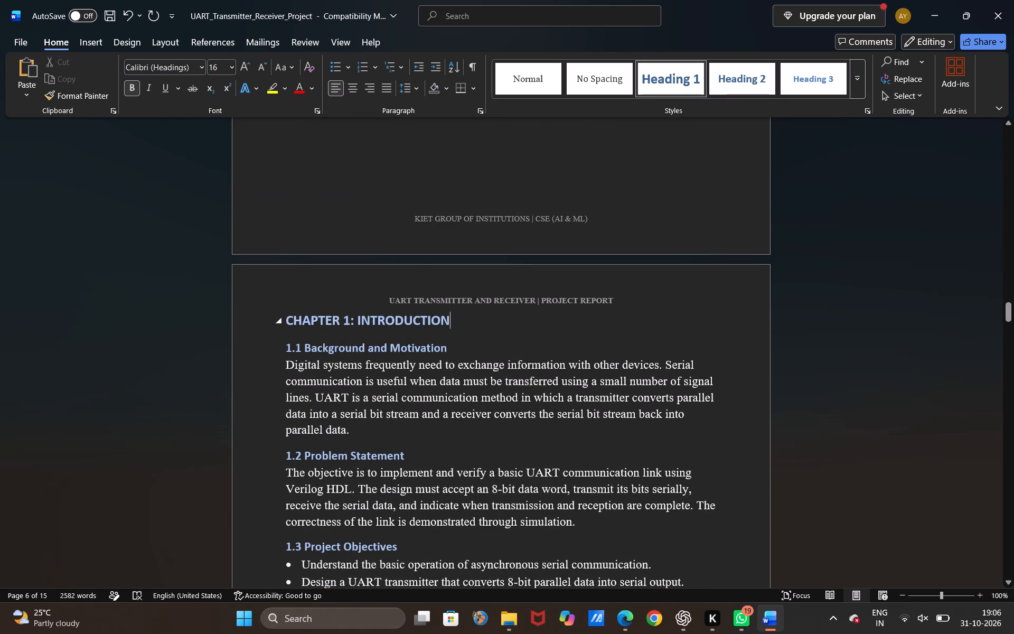
key(Return)
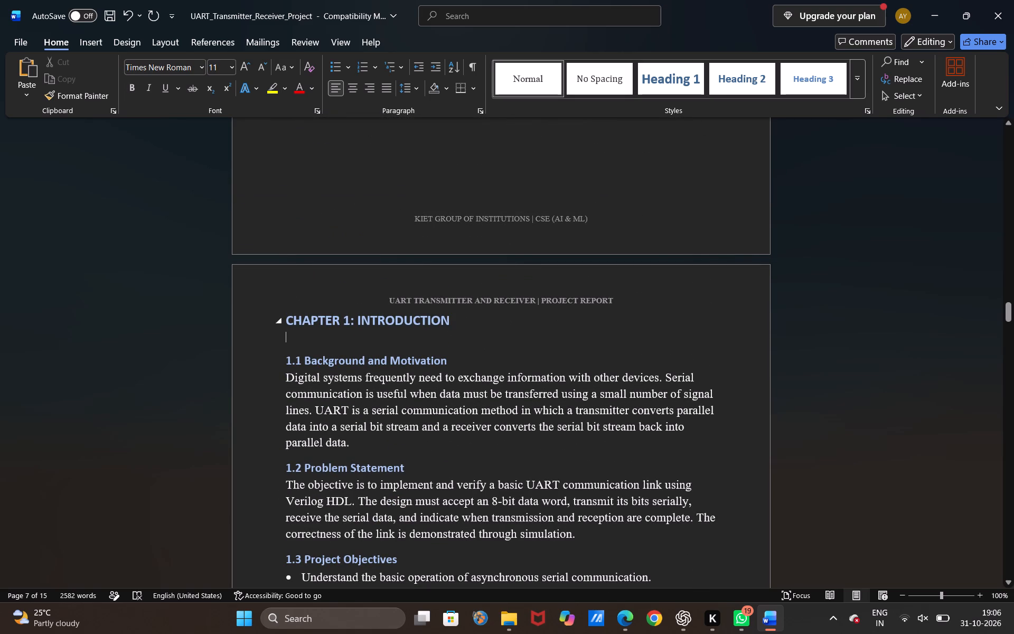
scroll(567, 309, down, 4)
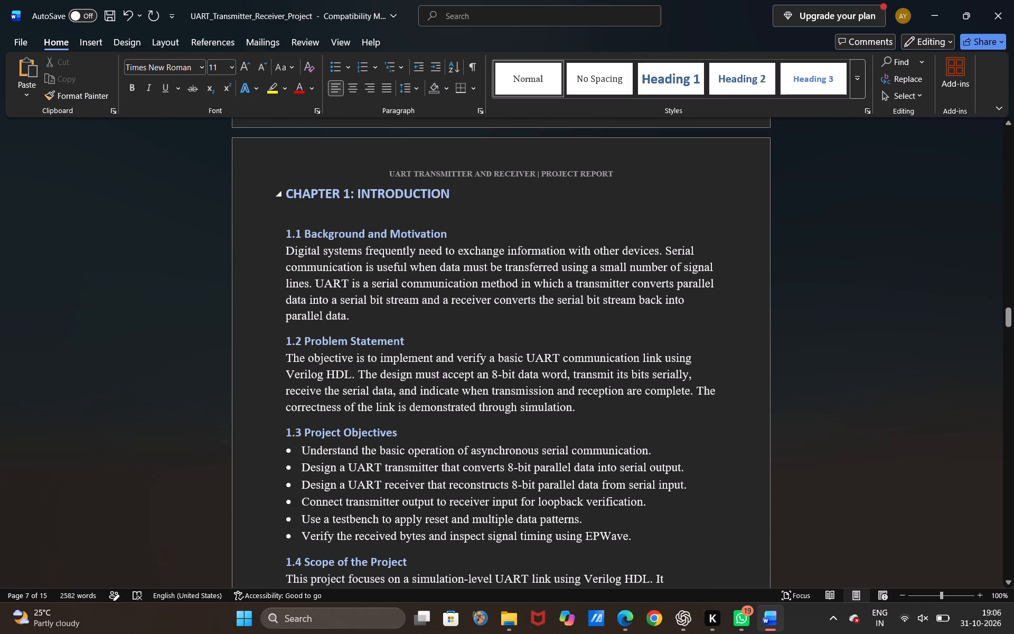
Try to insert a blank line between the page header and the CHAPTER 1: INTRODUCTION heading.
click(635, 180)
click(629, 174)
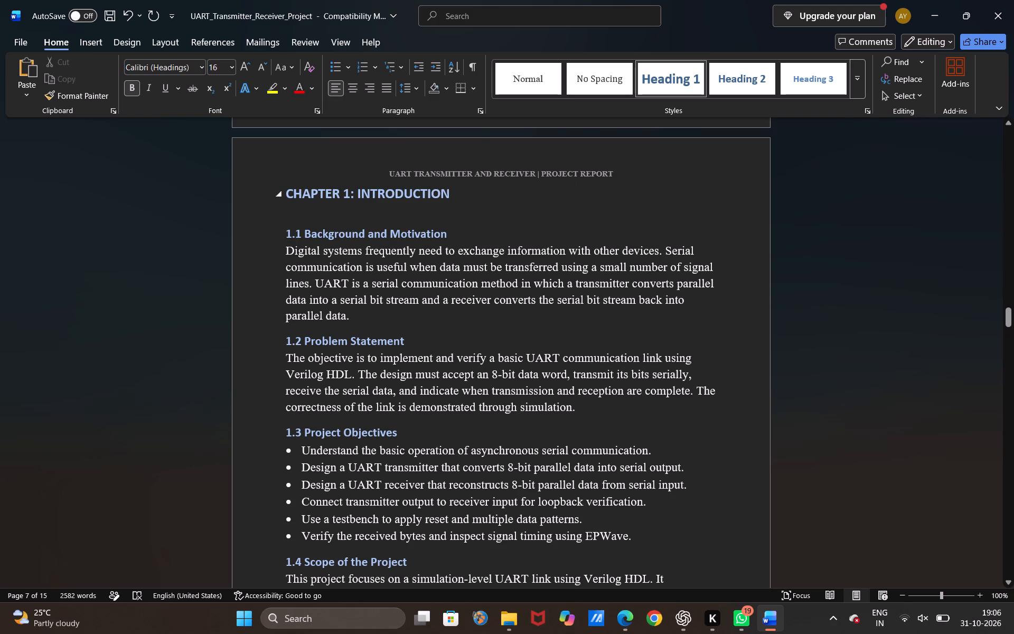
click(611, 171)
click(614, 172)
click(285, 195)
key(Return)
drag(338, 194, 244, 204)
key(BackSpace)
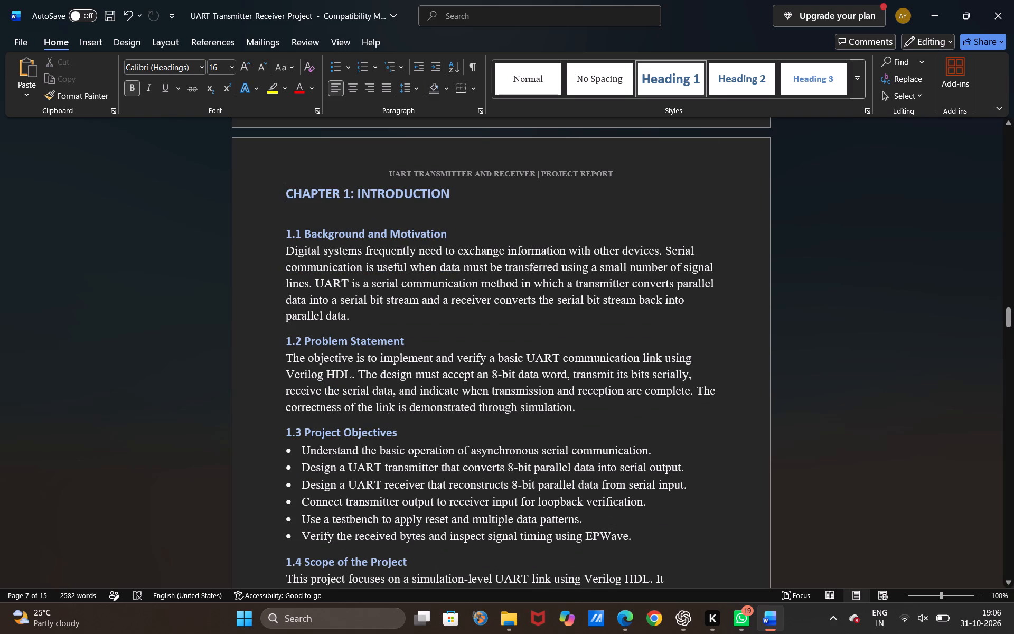
Remove the blank line between the CHAPTER 1: INTRODUCTION heading and the 1.1 Background and Motivation subheading.
click(303, 214)
key(BackSpace)
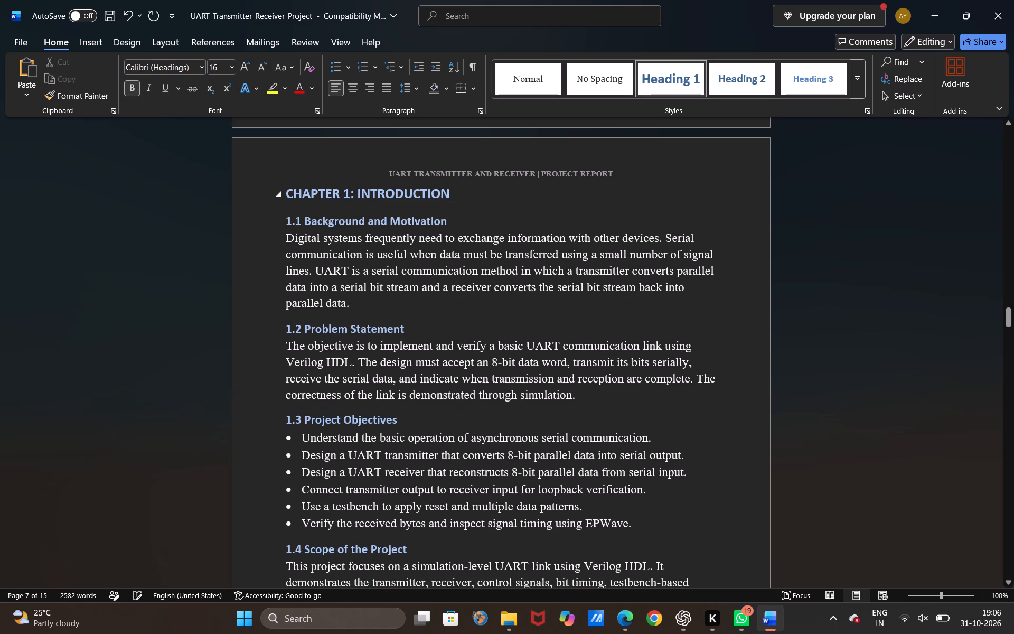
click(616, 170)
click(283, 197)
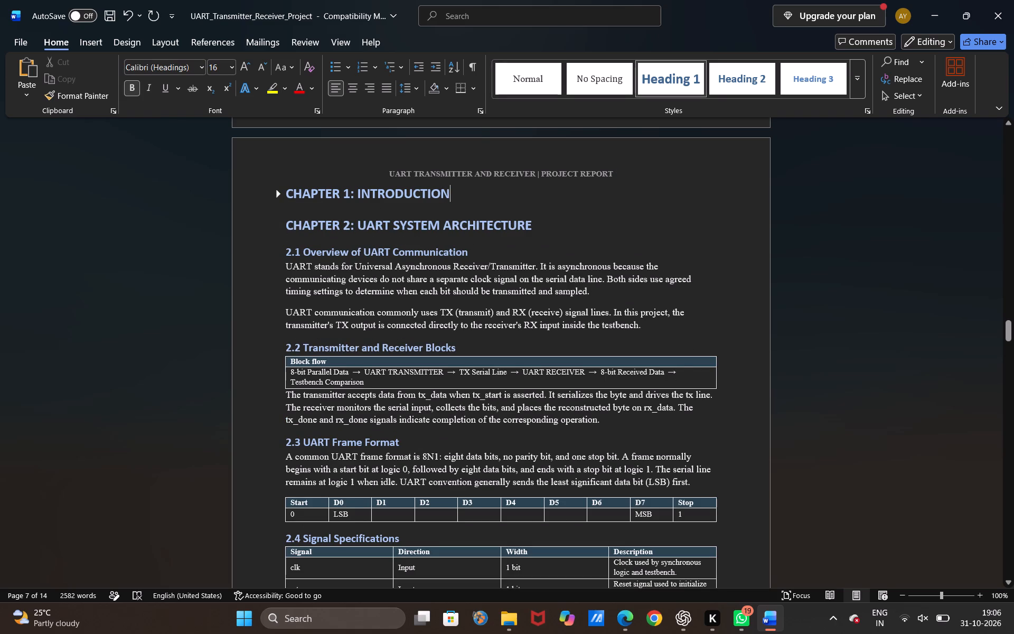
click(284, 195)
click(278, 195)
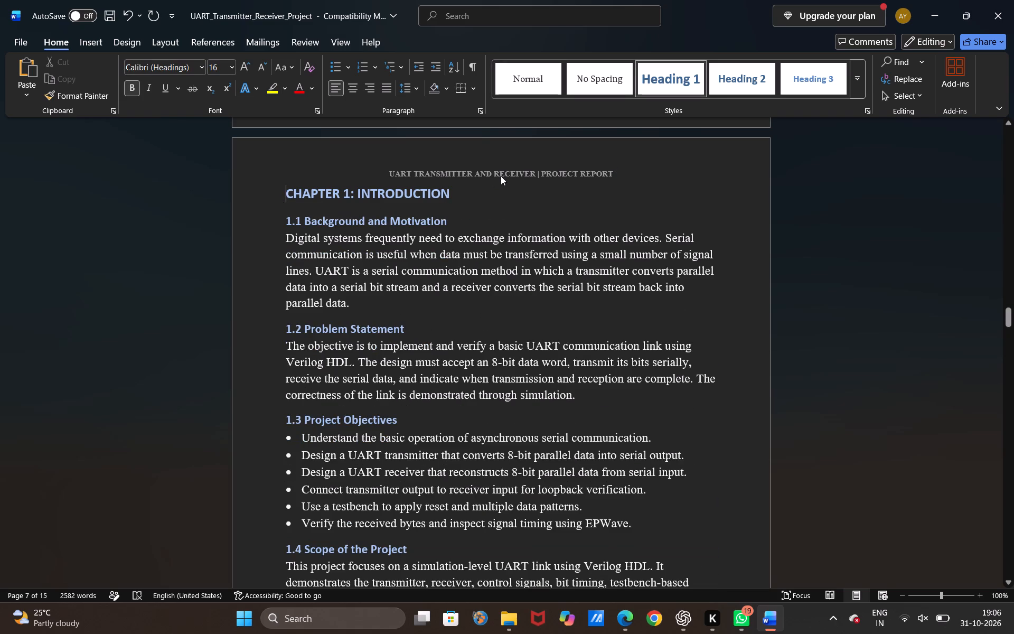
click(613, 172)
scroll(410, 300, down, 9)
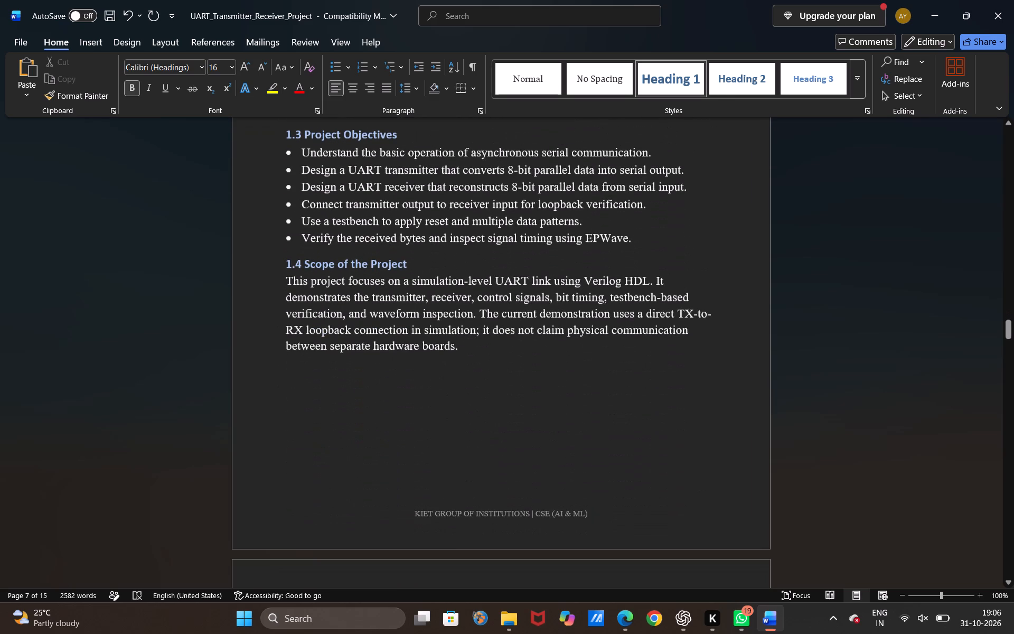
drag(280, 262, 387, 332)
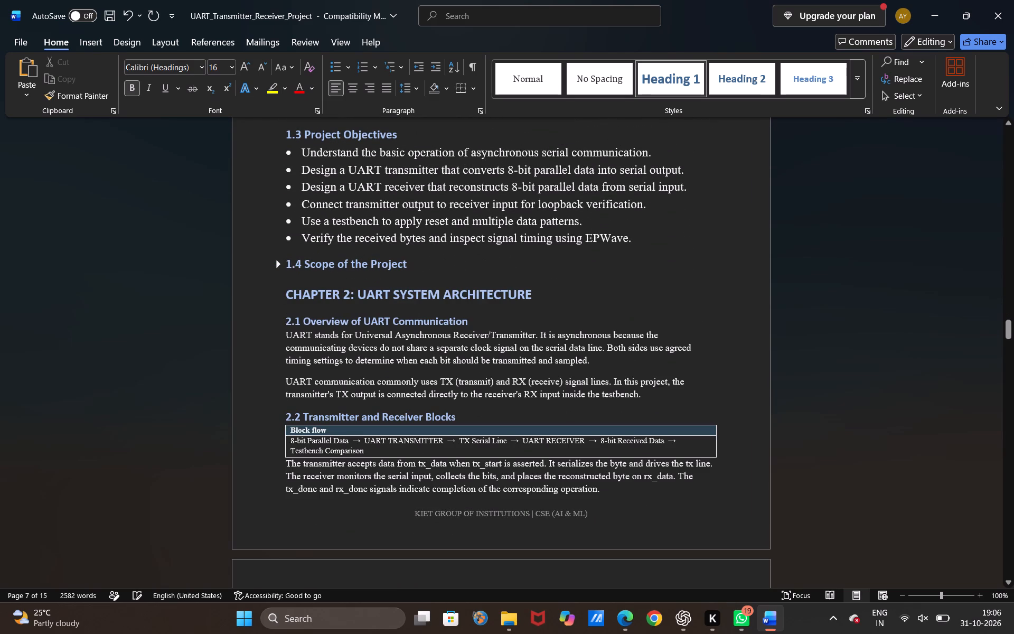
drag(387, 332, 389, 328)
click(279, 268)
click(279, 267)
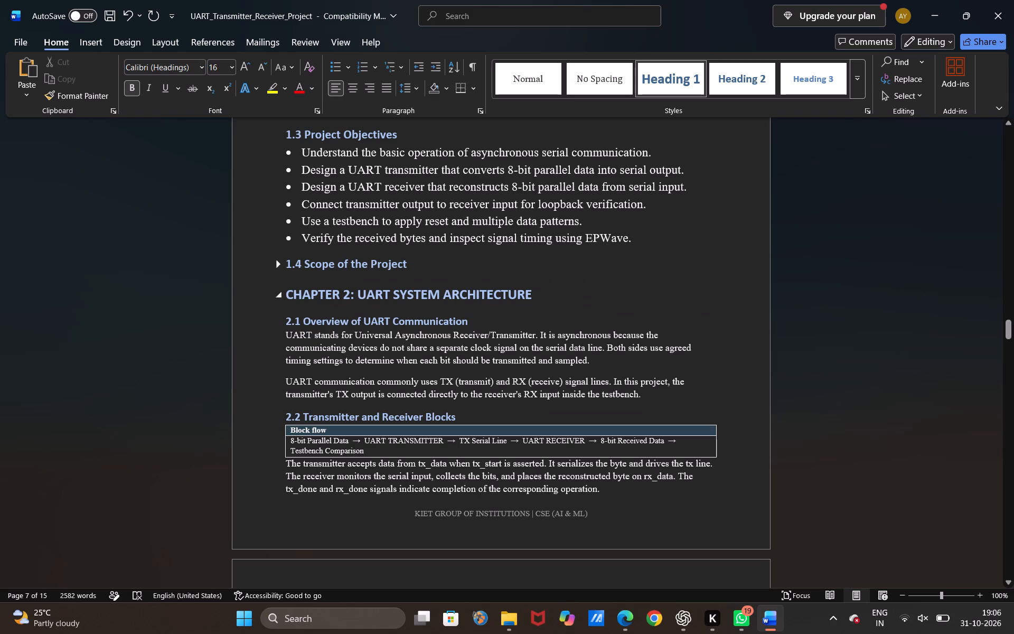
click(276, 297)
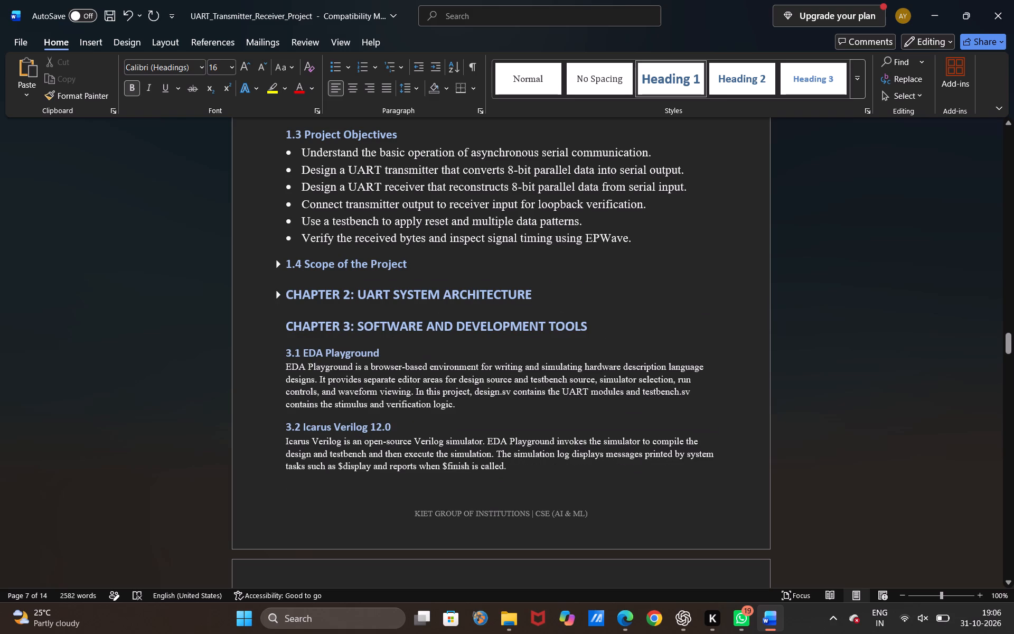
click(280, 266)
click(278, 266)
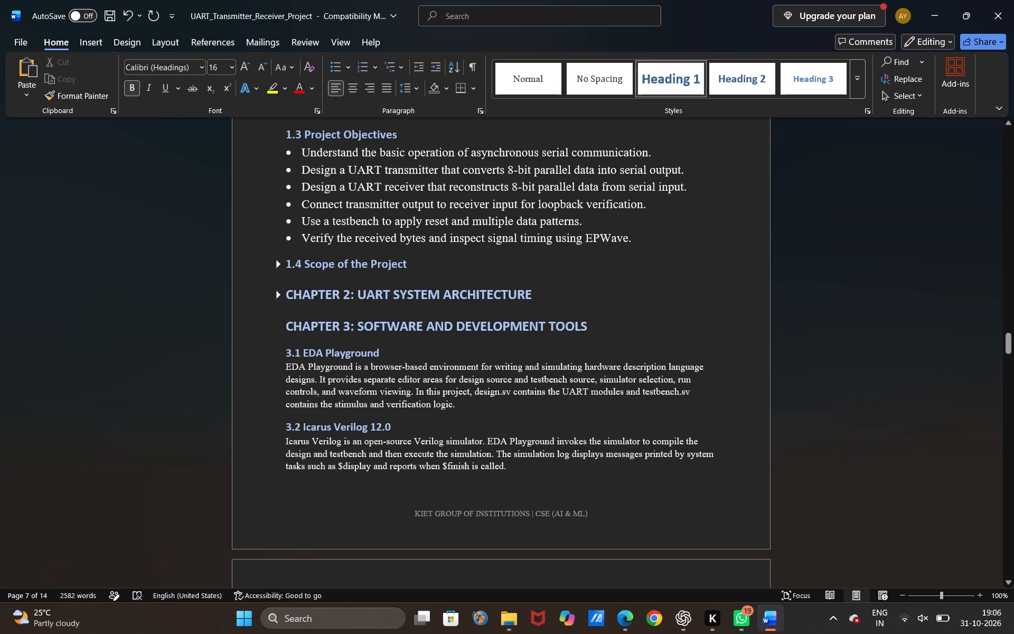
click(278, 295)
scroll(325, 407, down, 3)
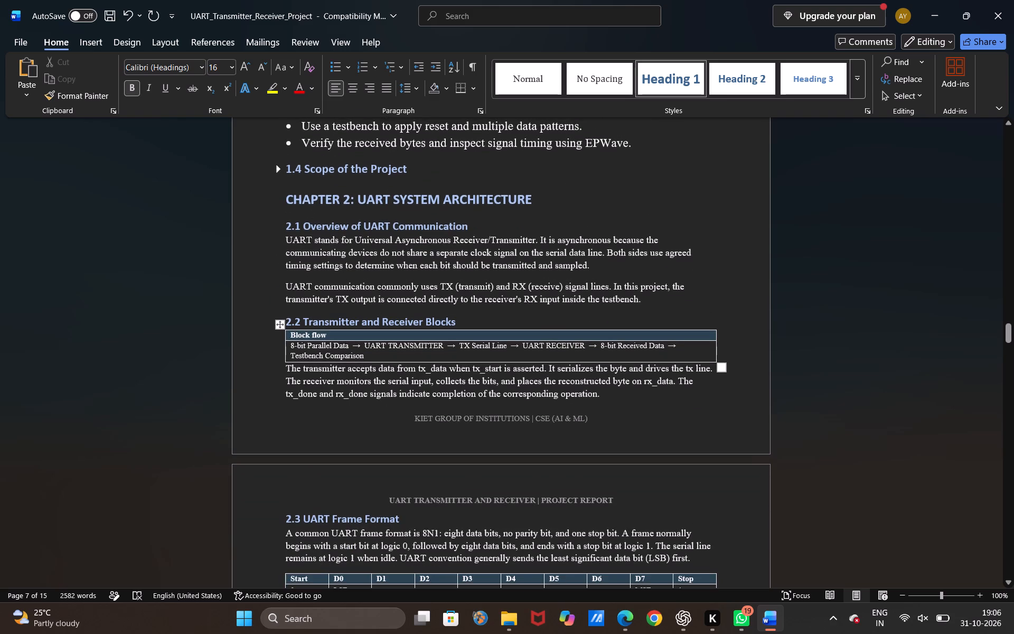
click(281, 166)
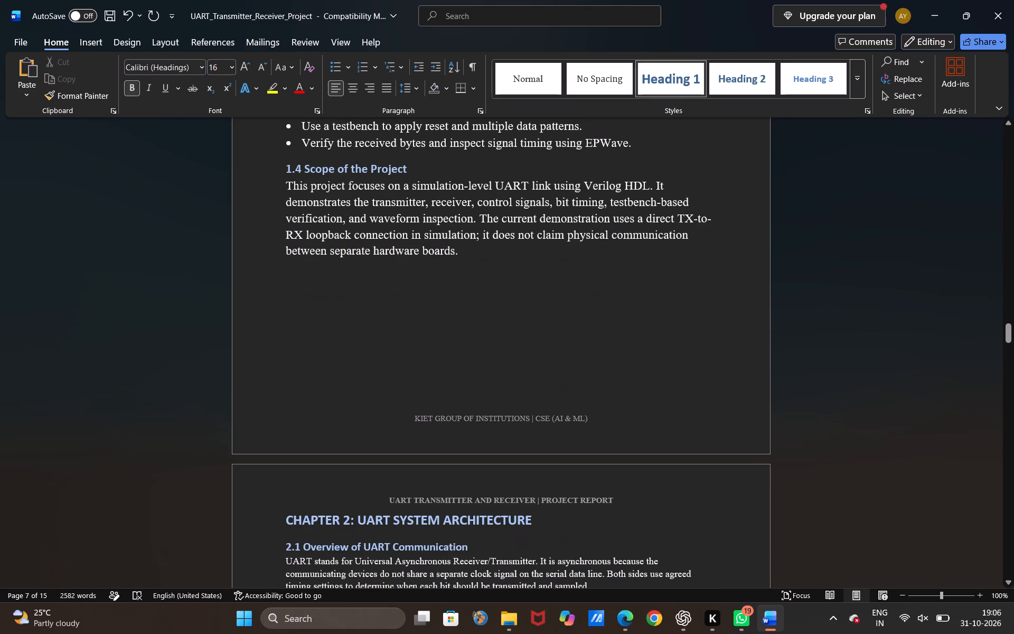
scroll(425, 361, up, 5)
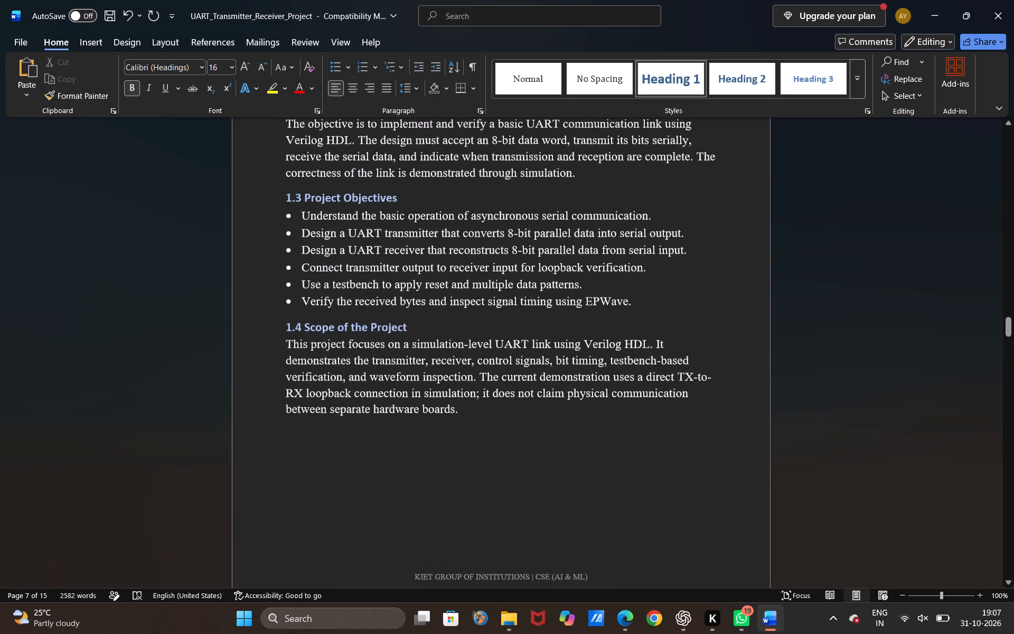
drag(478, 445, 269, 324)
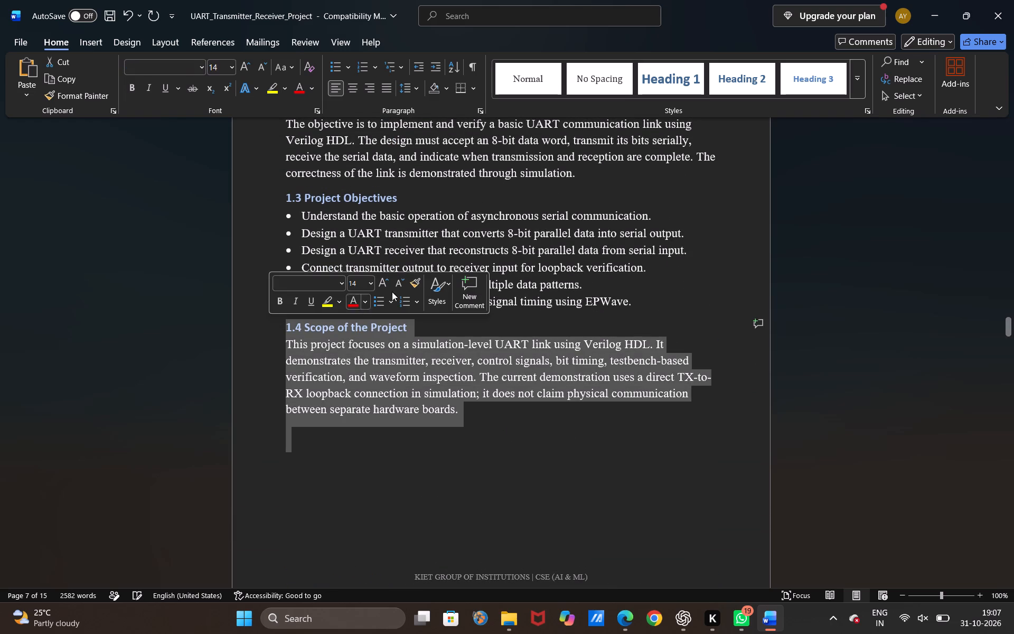
Set the font size of Chapter 2, from its chapter heading through the 2.4 Signal Specifications table, to 12.
scroll(506, 530, down, 1)
scroll(493, 435, down, 4)
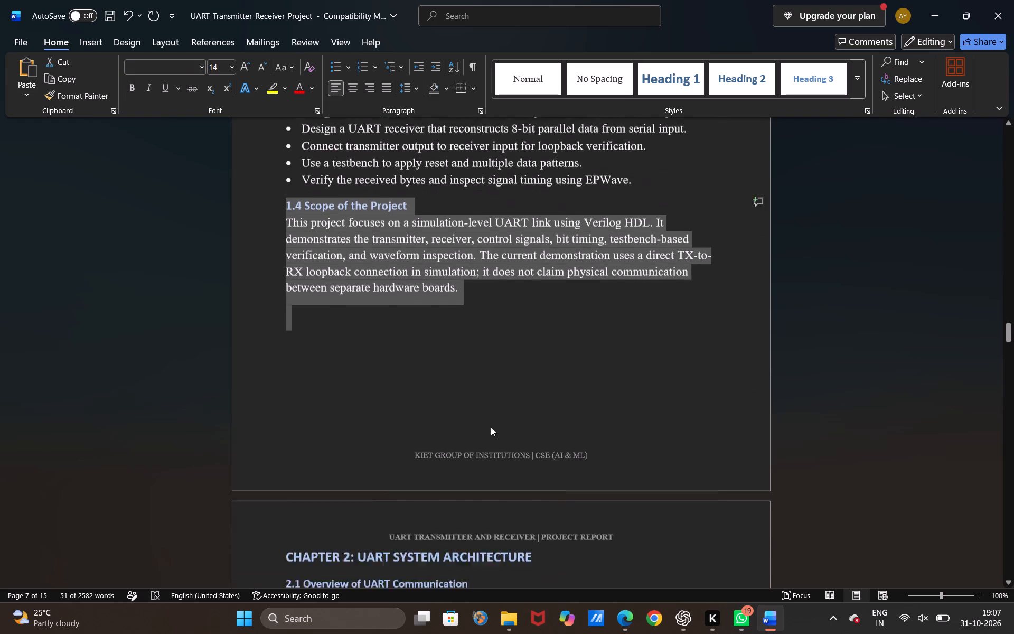
scroll(489, 413, down, 5)
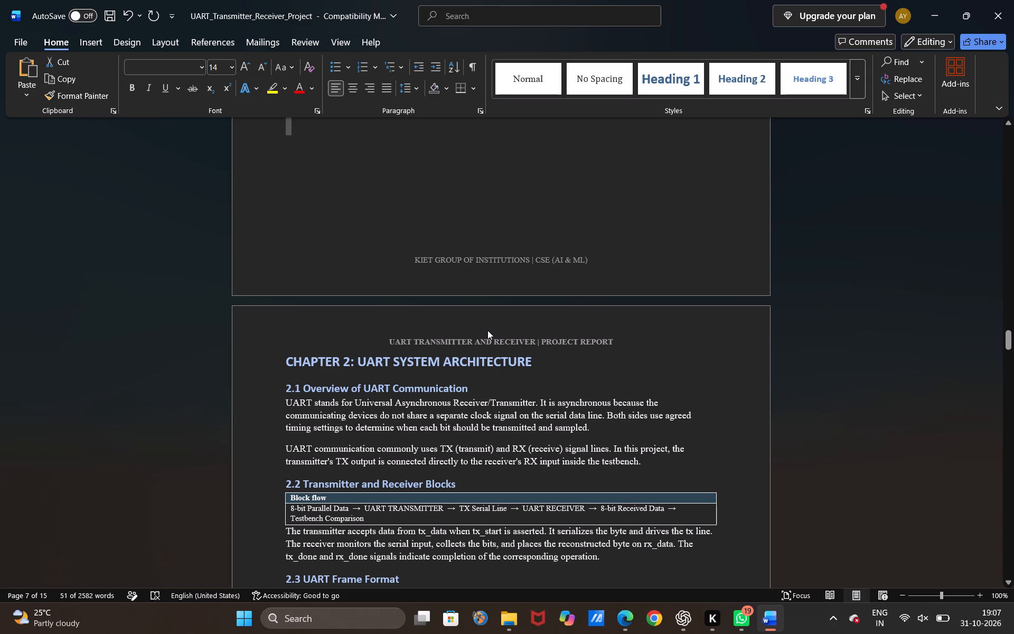
scroll(509, 213, down, 4)
scroll(505, 219, up, 4)
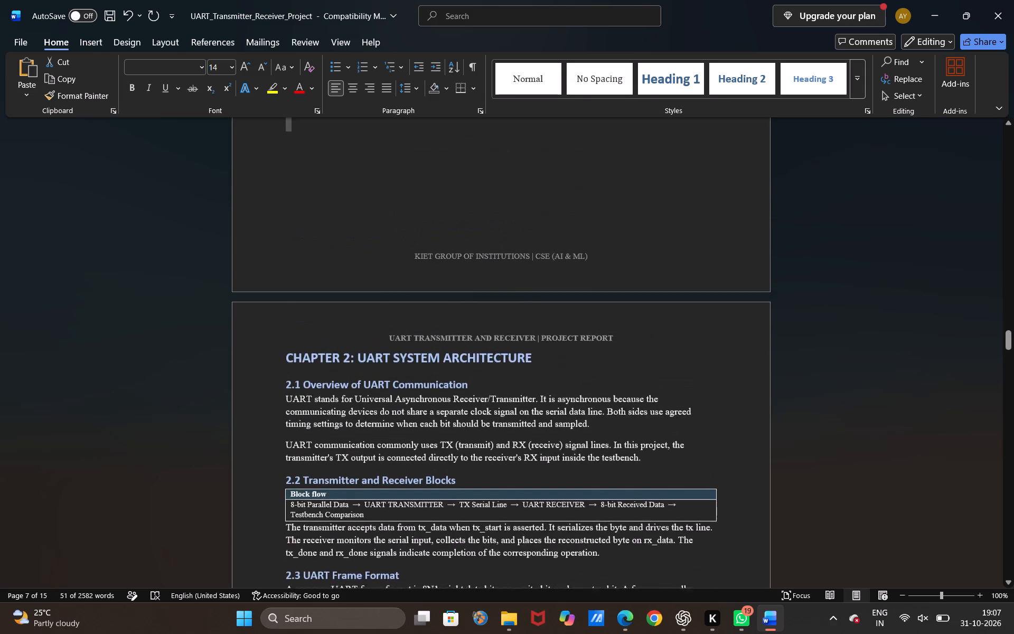
scroll(505, 219, up, 2)
scroll(505, 219, down, 8)
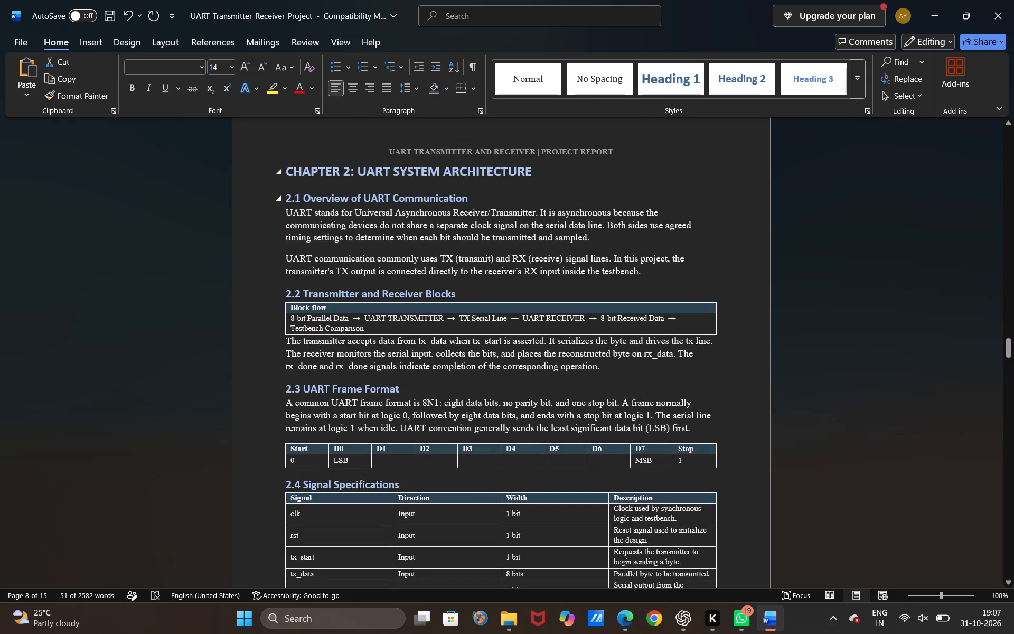
drag(284, 171, 437, 584)
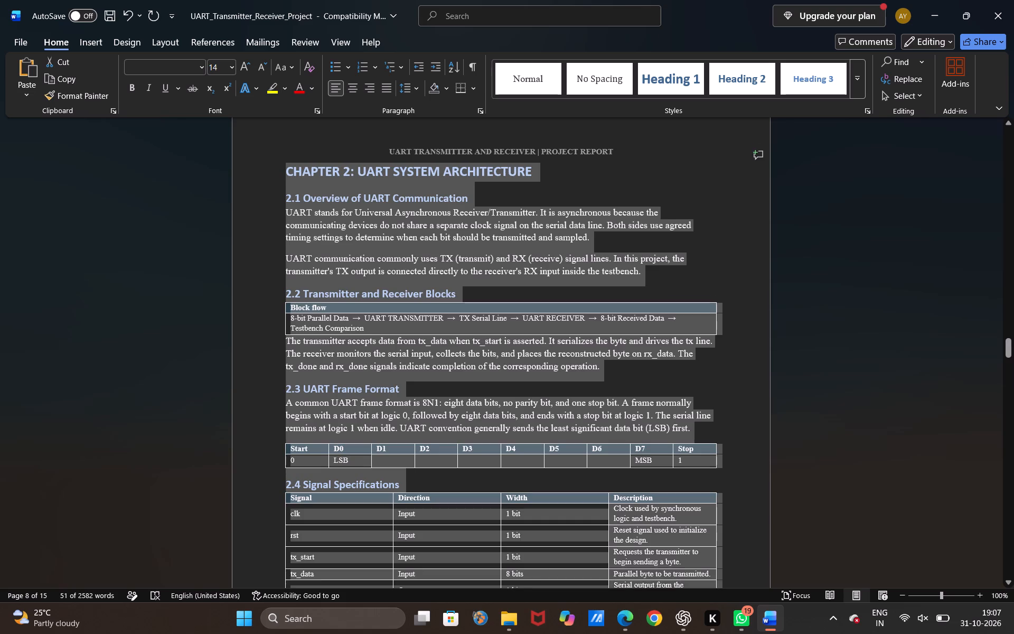
drag(437, 584, 443, 523)
click(542, 486)
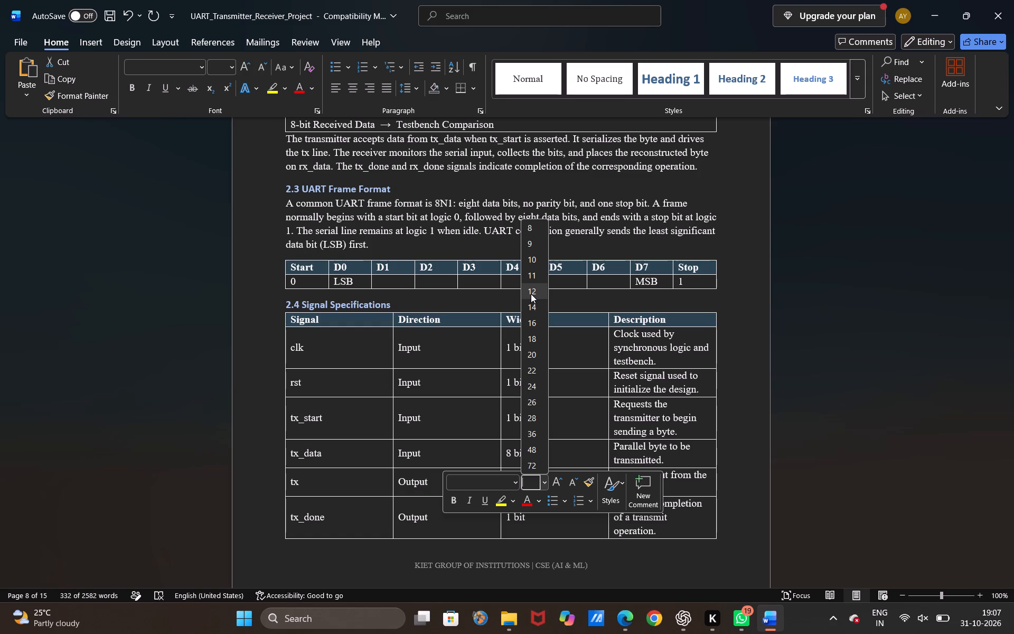
click(531, 294)
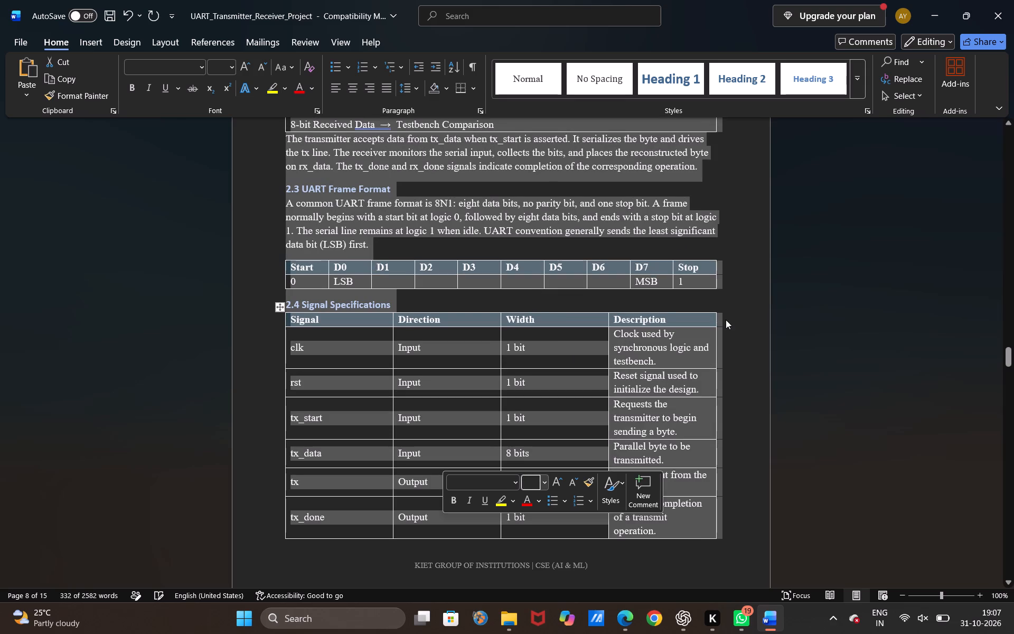
click(729, 320)
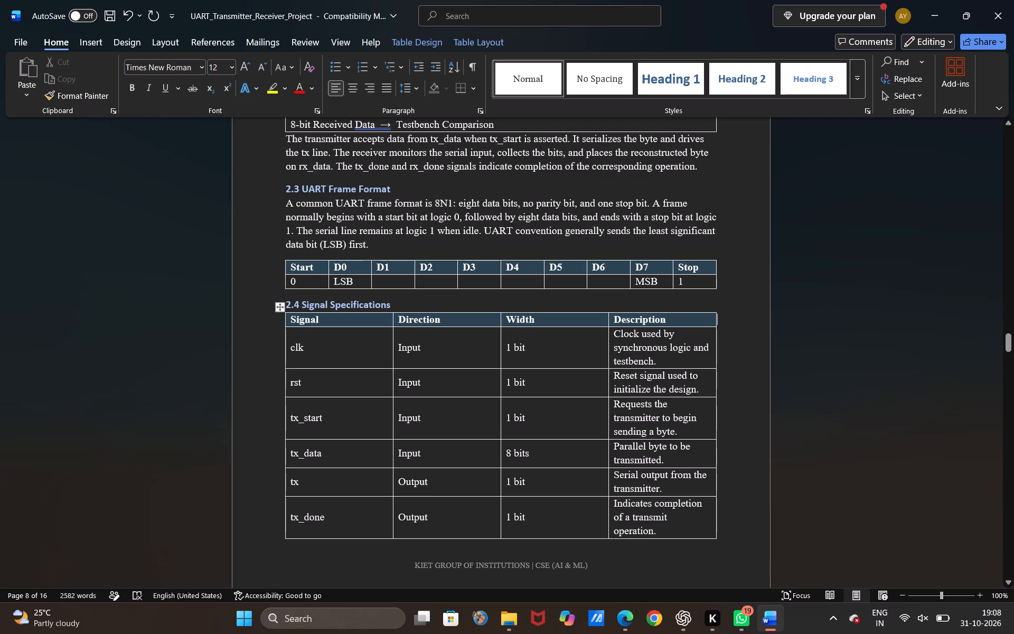
Compare the text size and page layout of Chapters 1 and 2, down to the end of the Signal Specifications table.
scroll(435, 343, up, 4)
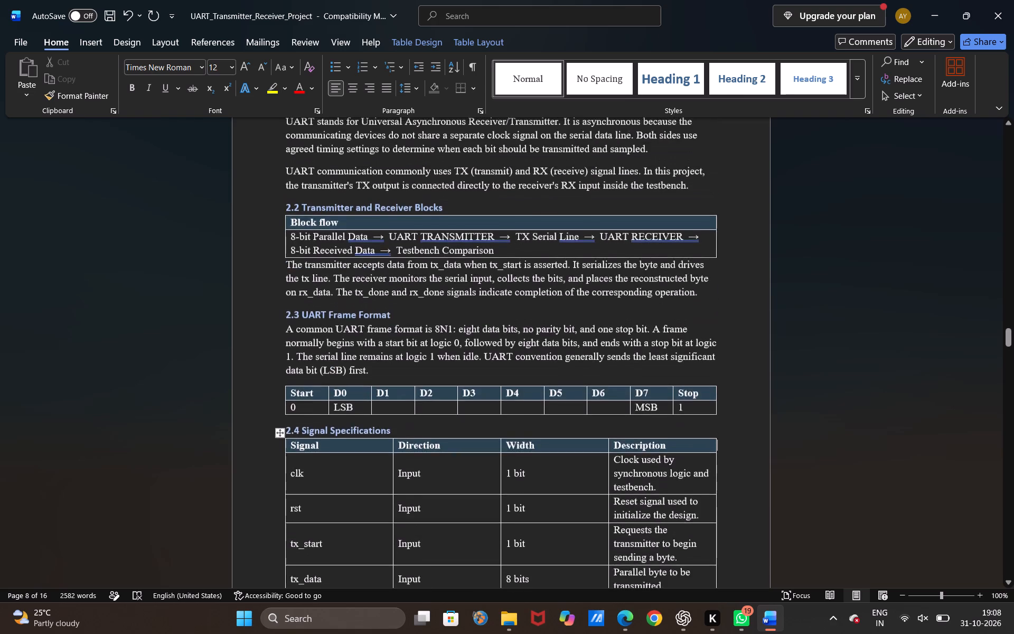
scroll(435, 343, up, 14)
scroll(433, 306, up, 14)
scroll(432, 303, down, 2)
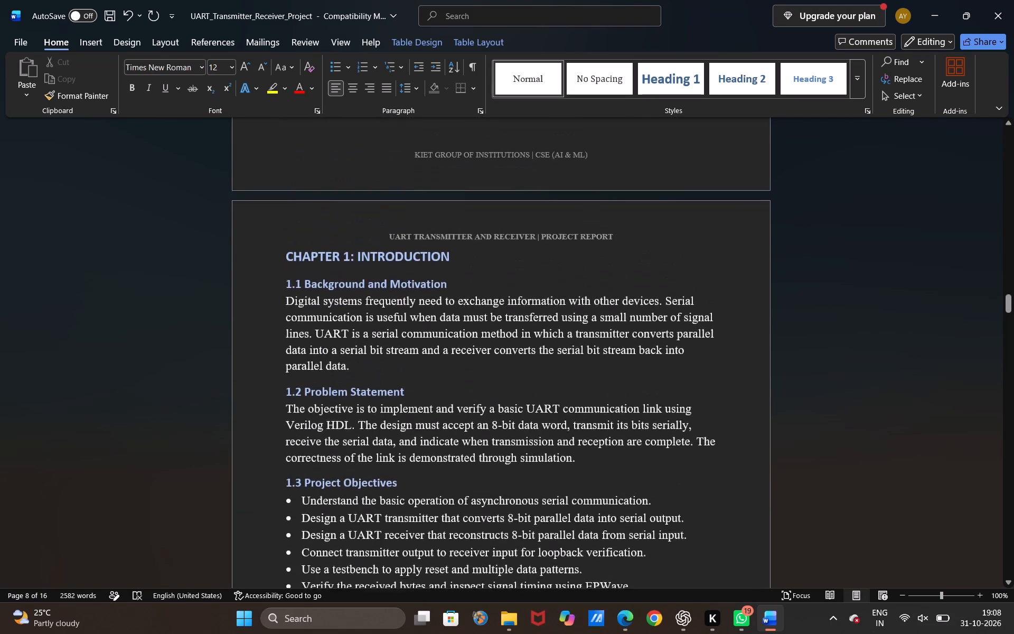
scroll(432, 303, down, 9)
scroll(429, 291, down, 15)
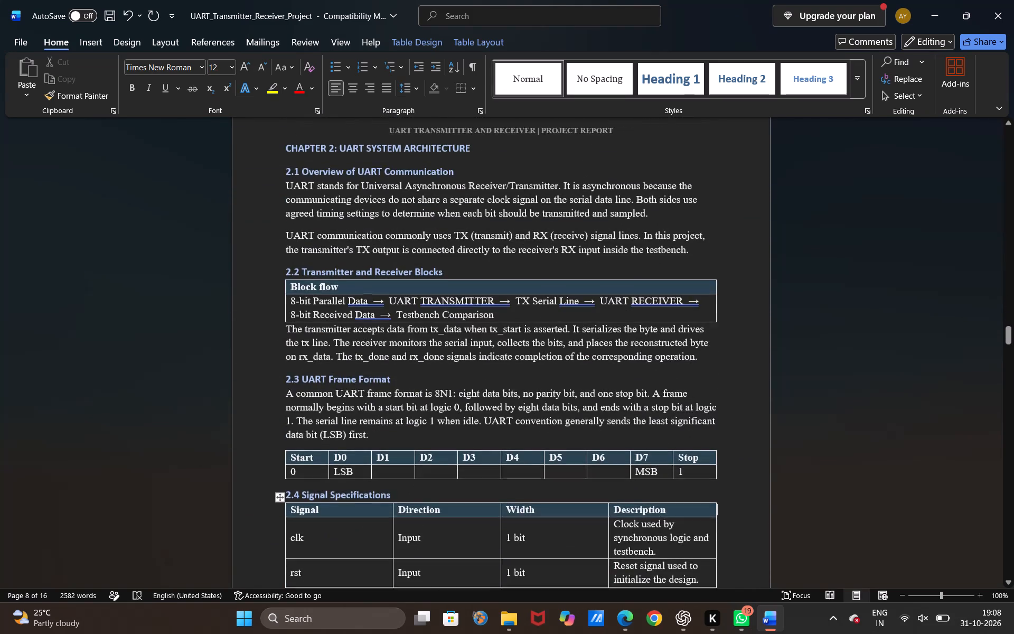
scroll(427, 278, down, 3)
scroll(427, 278, up, 17)
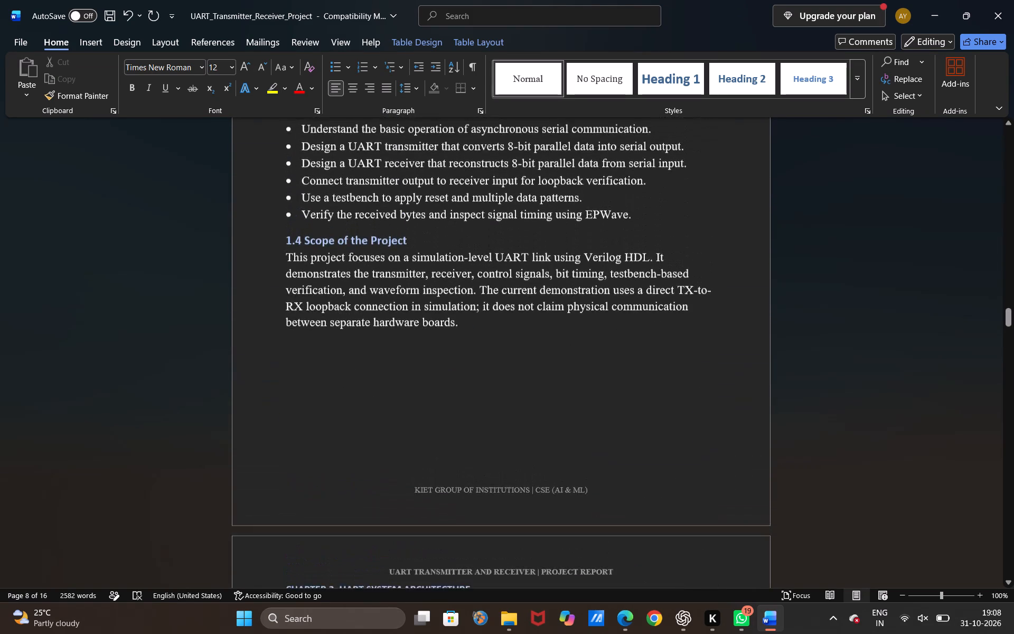
scroll(427, 280, up, 9)
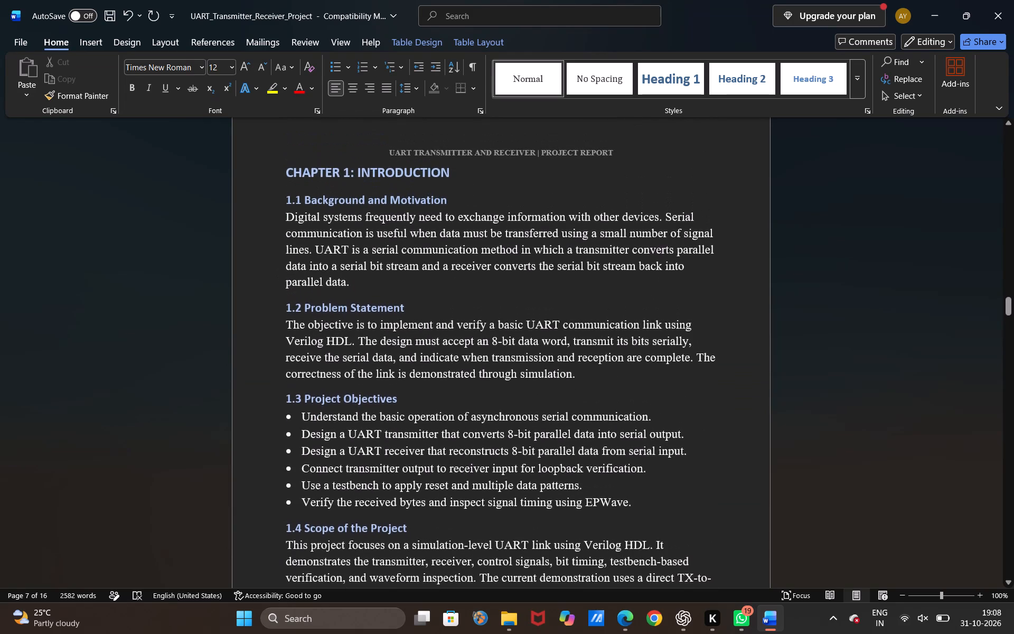
scroll(427, 280, down, 19)
scroll(427, 280, down, 5)
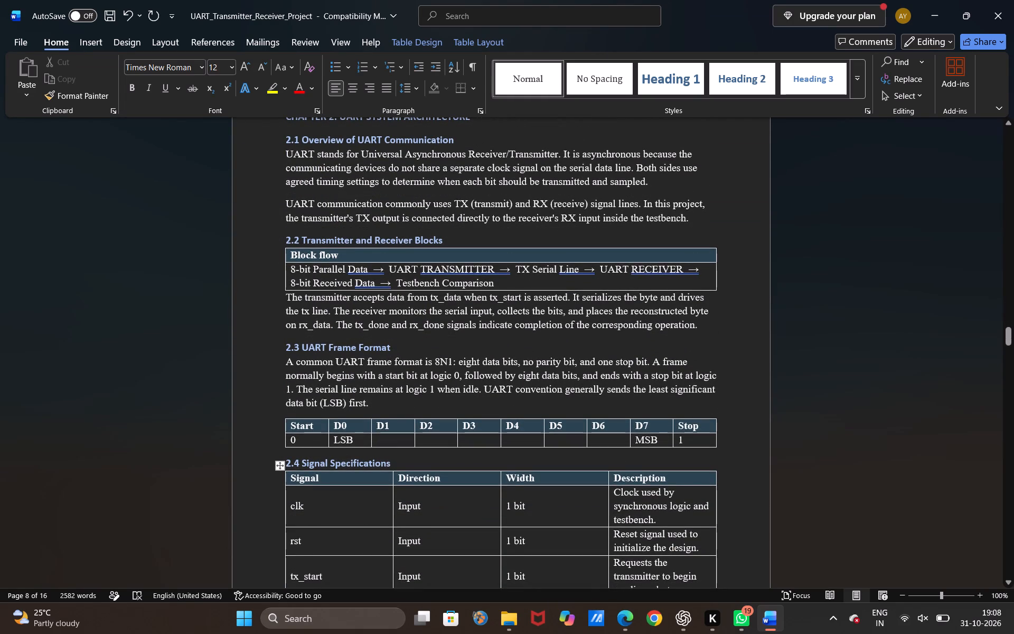
scroll(326, 195, down, 19)
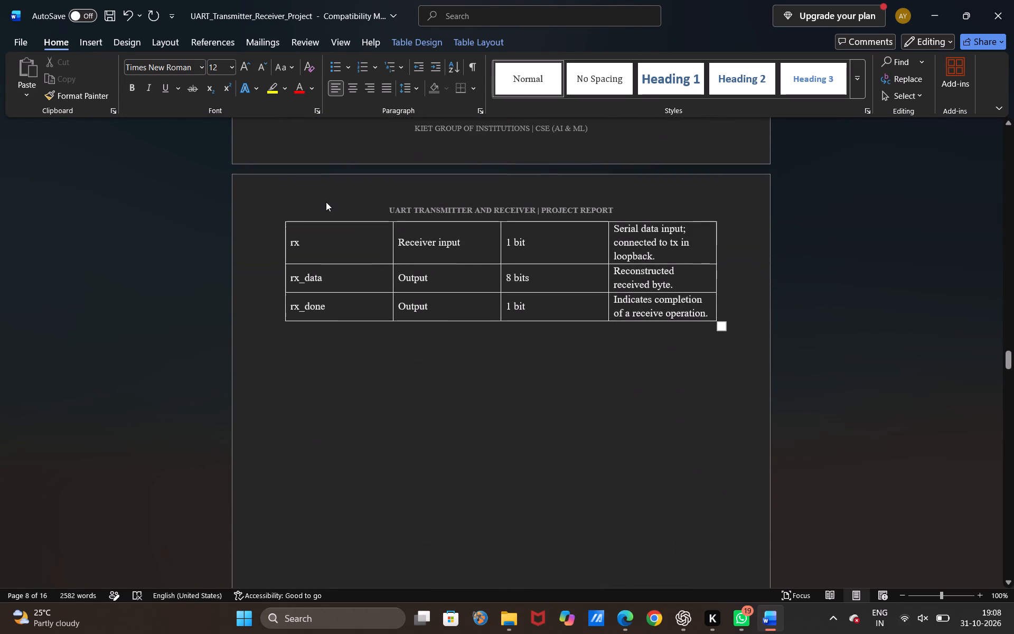
scroll(326, 202, up, 3)
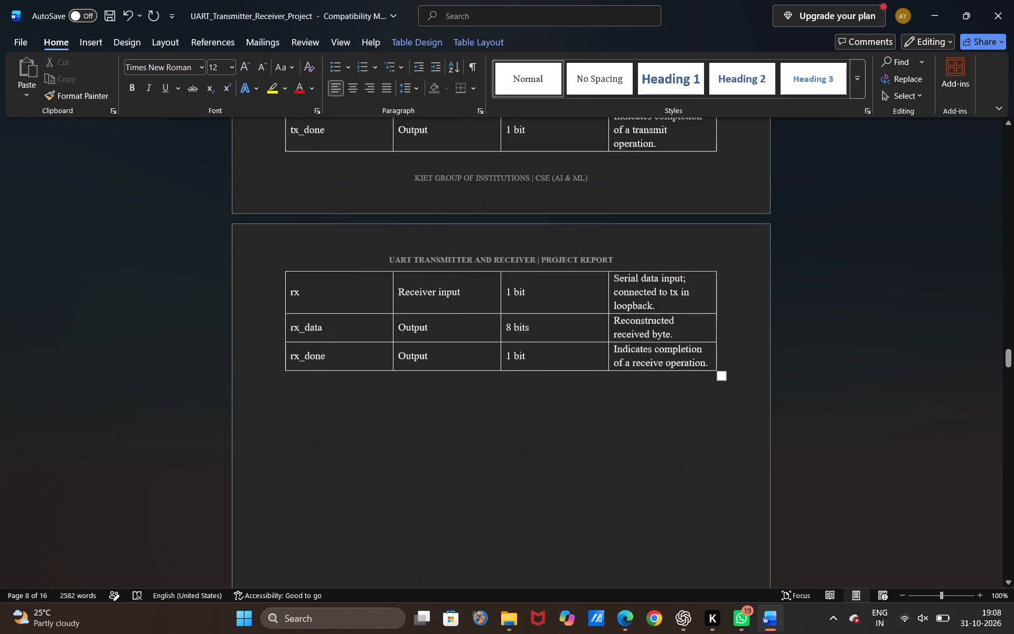
scroll(326, 202, up, 12)
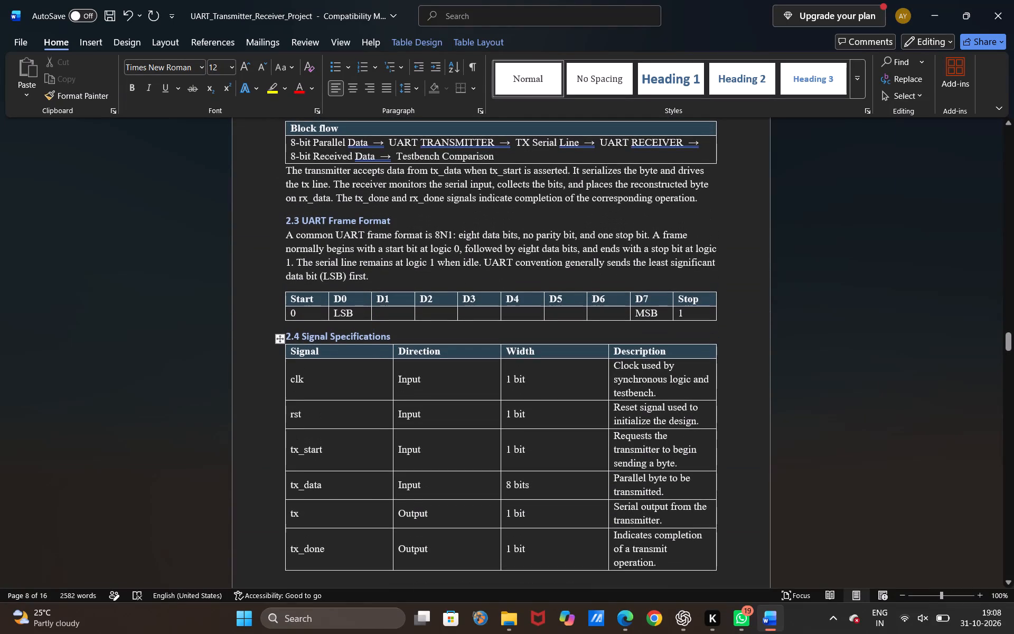
Set the font size of Chapter 2, from its chapter heading through the 2.3 UART frame table, to 14.
scroll(443, 286, up, 5)
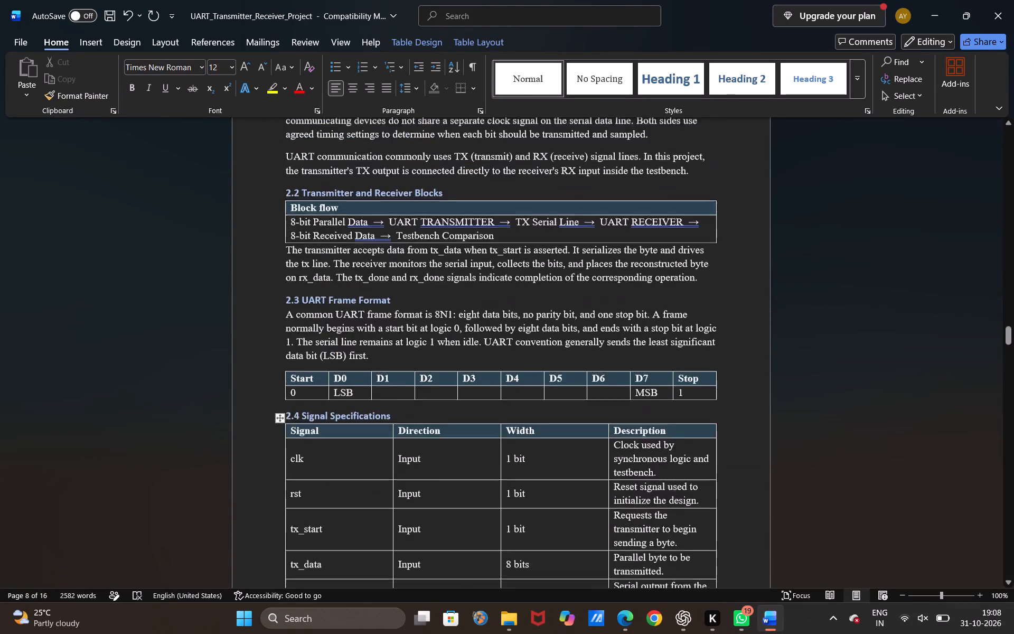
scroll(443, 285, up, 4)
drag(281, 277, 293, 287)
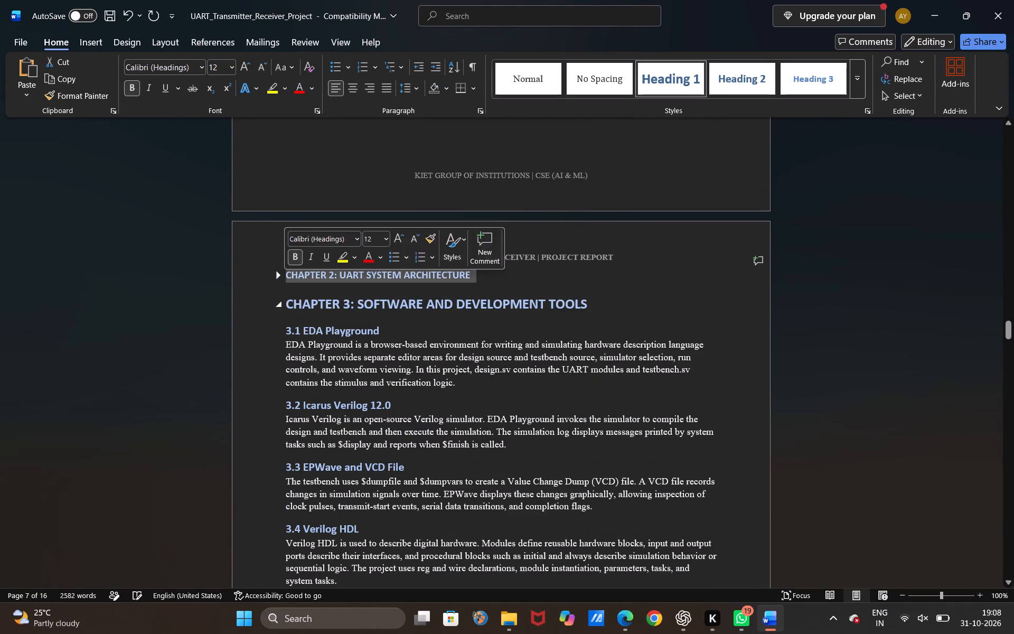
drag(293, 287, 335, 444)
click(279, 277)
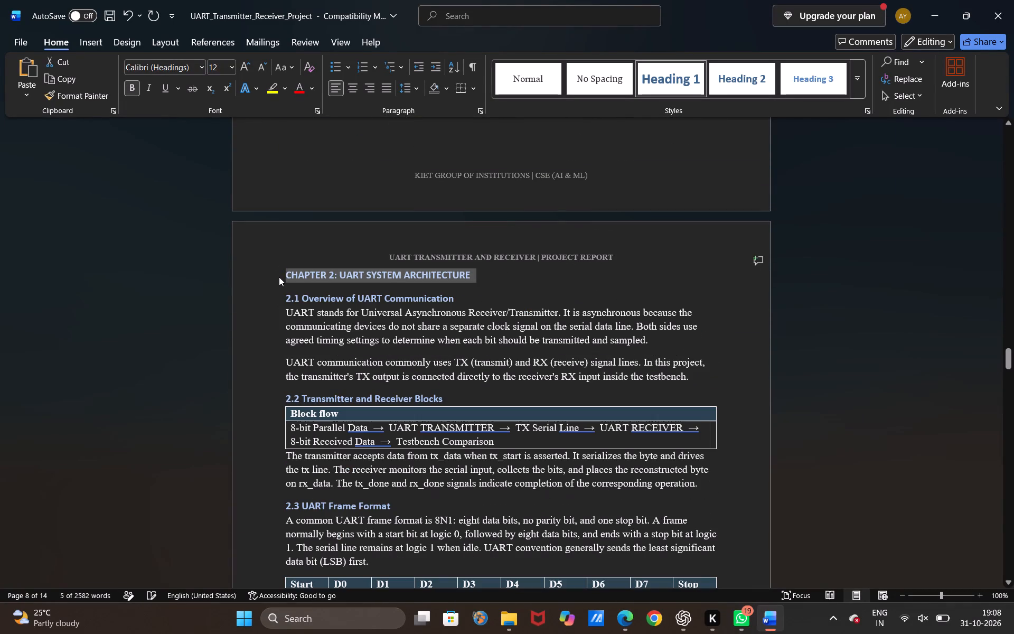
click(285, 271)
drag(286, 274, 287, 276)
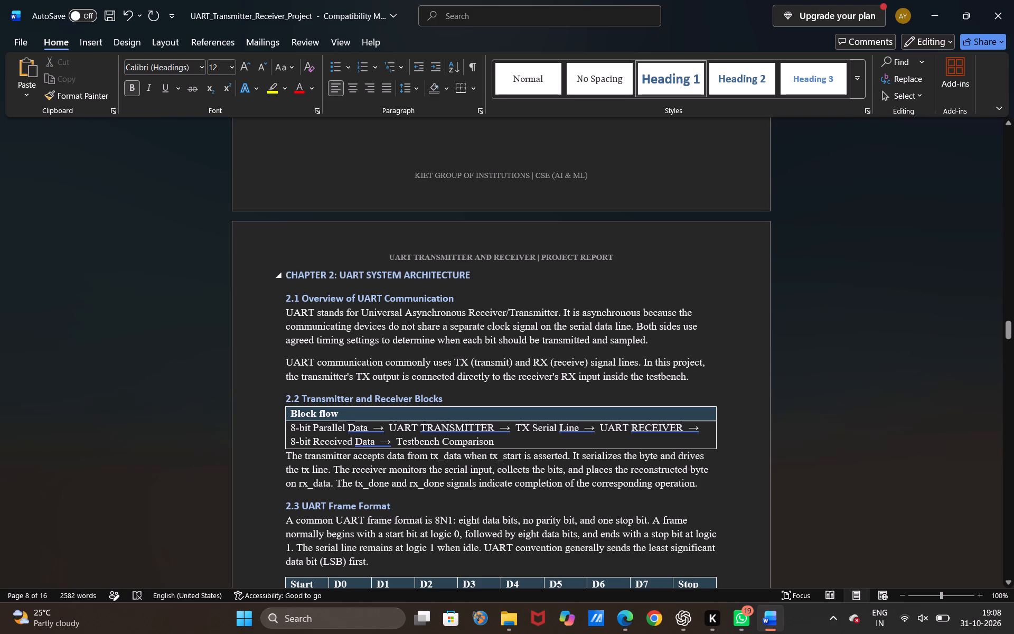
drag(287, 276, 397, 539)
scroll(397, 545, down, 10)
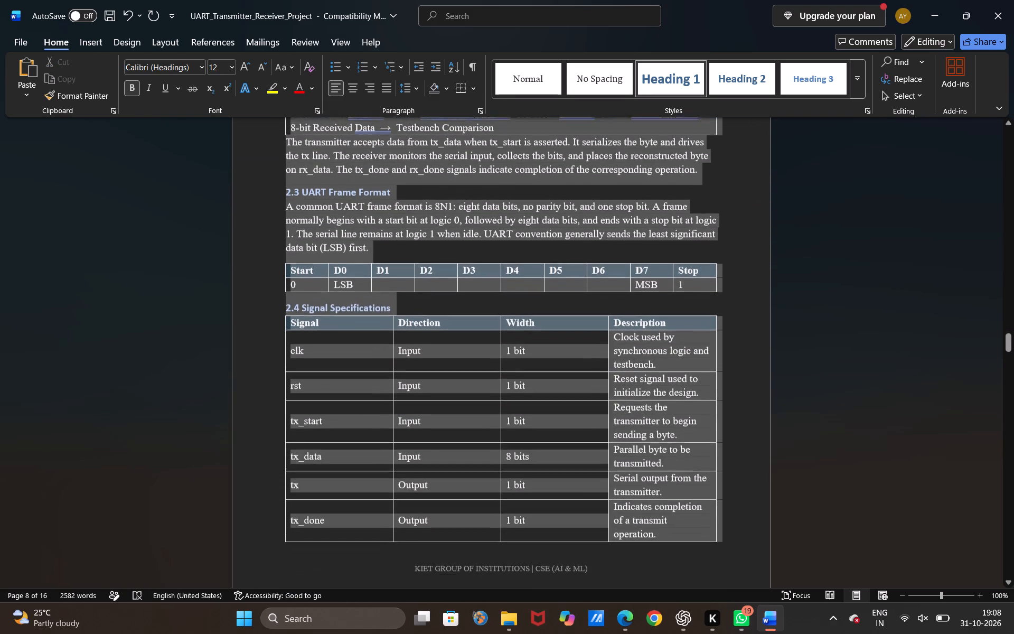
drag(397, 539, 402, 237)
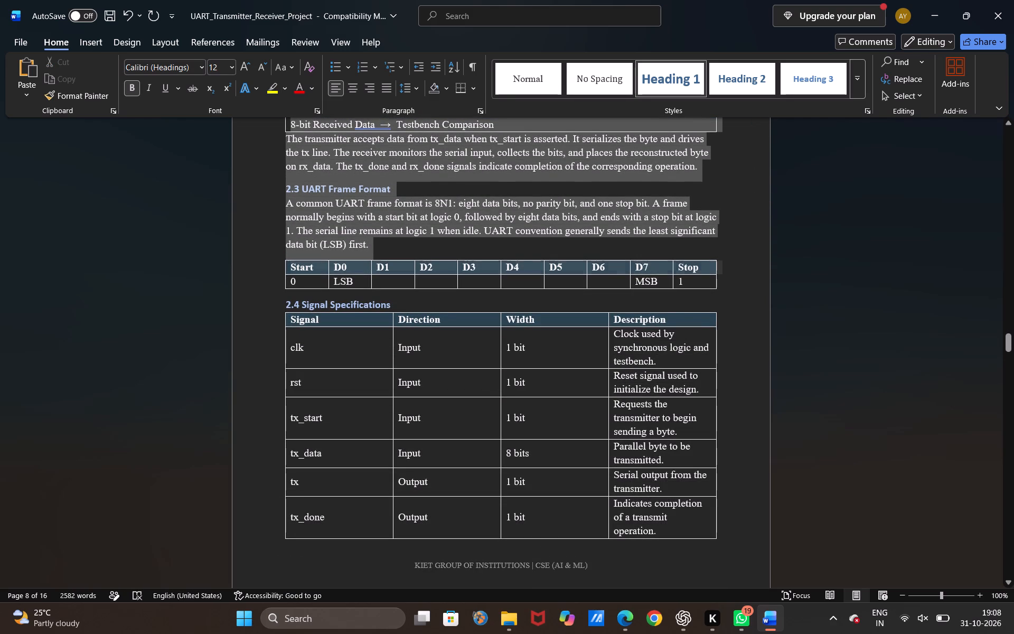
drag(402, 237, 385, 242)
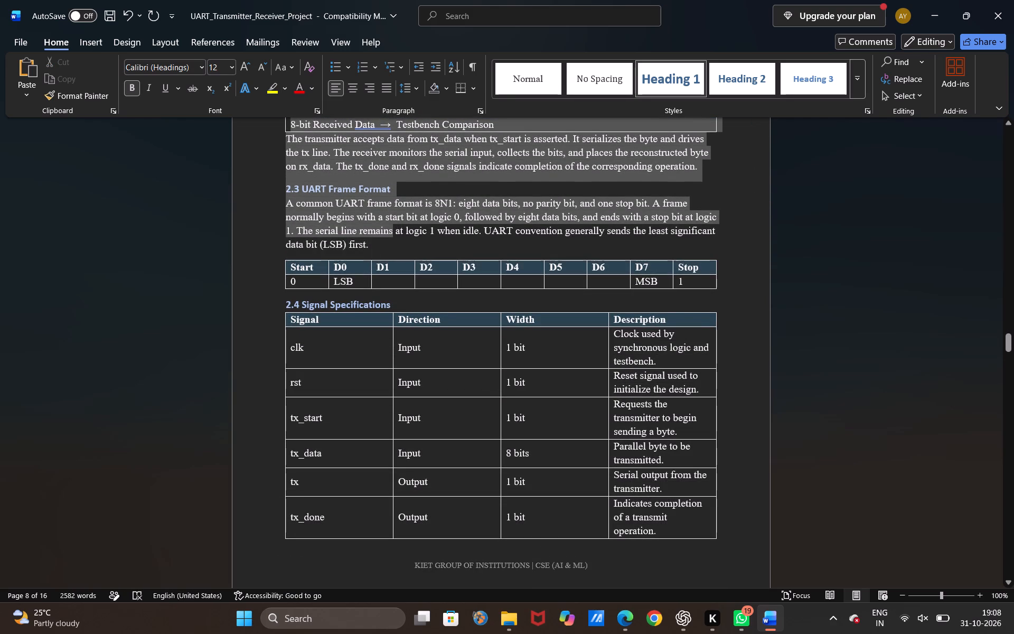
drag(385, 242, 381, 287)
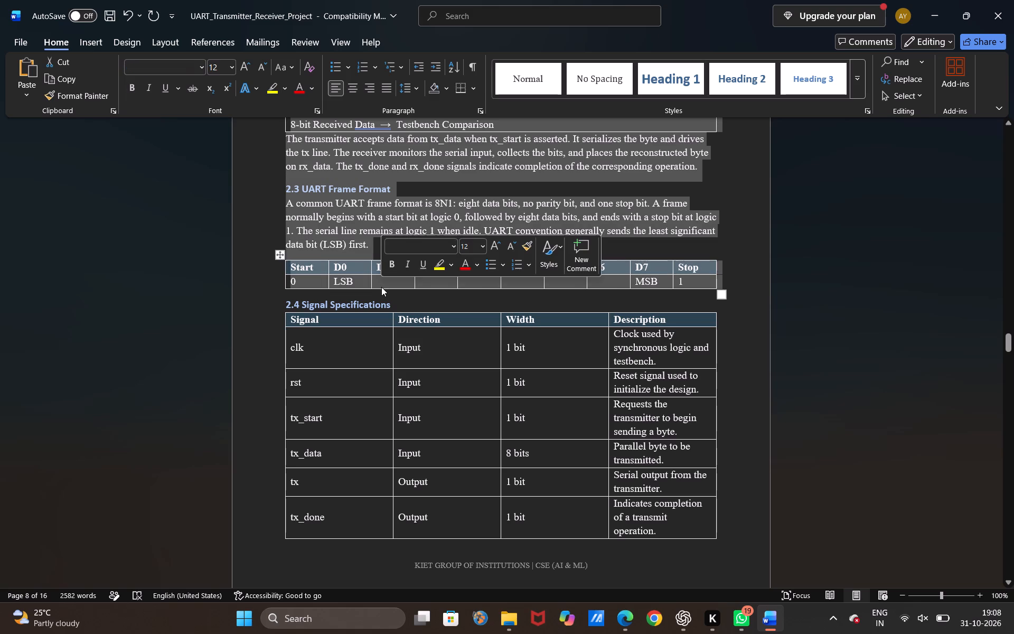
click(483, 249)
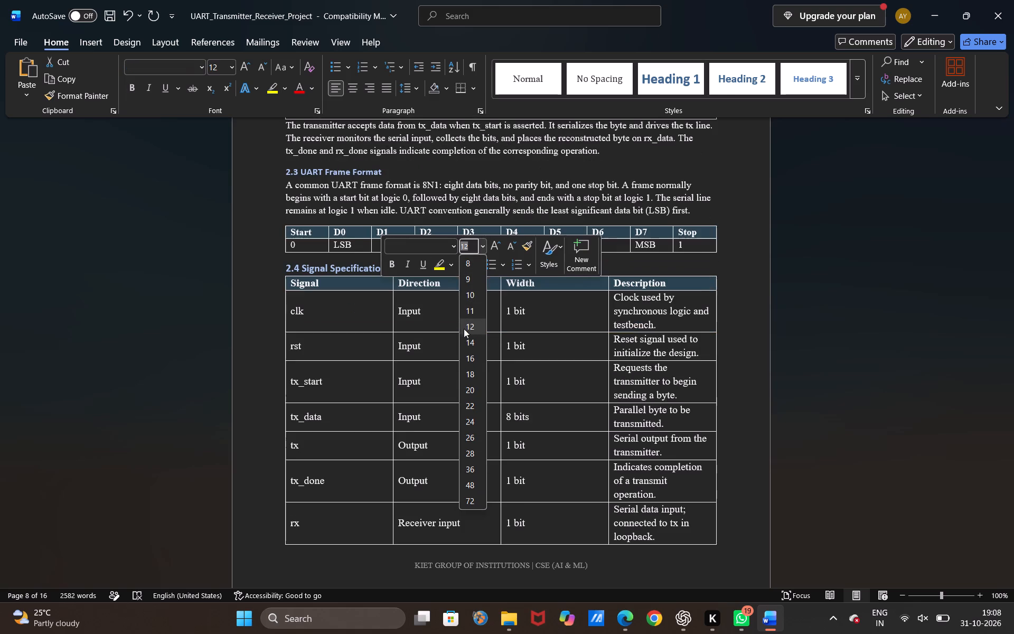
click(464, 342)
click(415, 403)
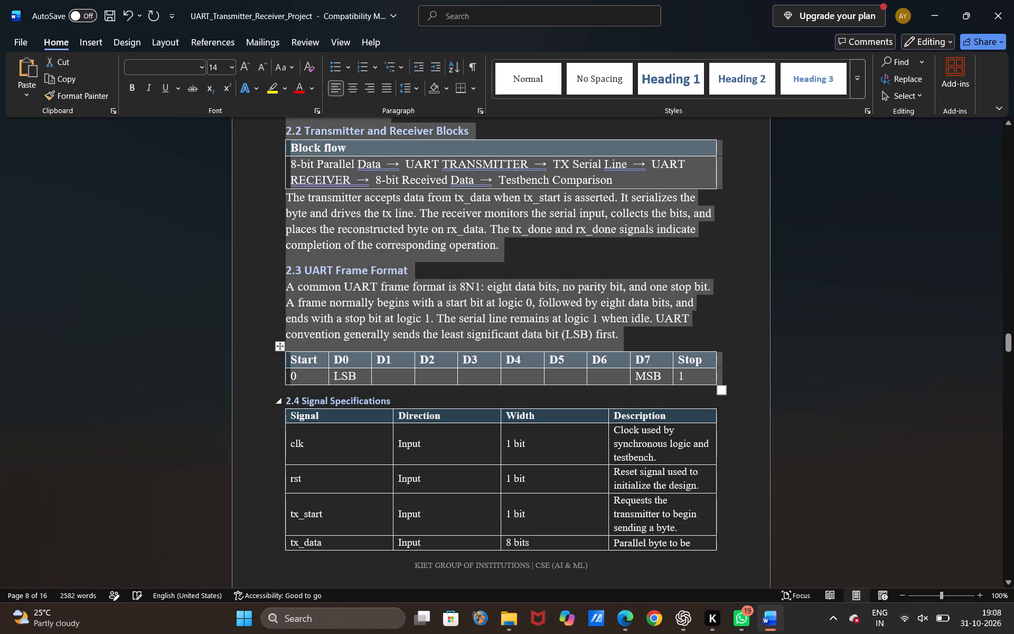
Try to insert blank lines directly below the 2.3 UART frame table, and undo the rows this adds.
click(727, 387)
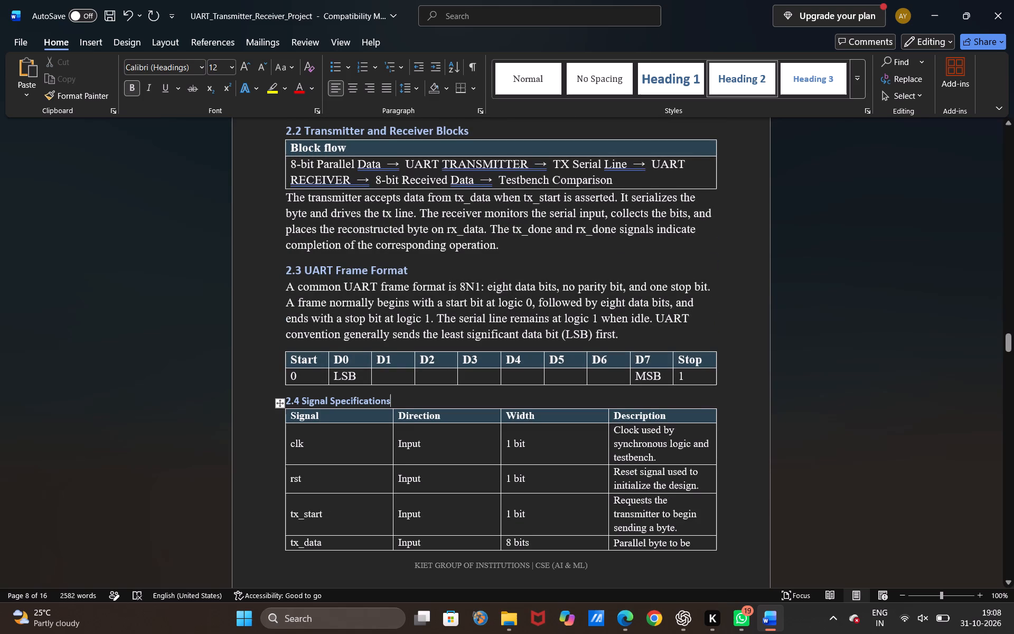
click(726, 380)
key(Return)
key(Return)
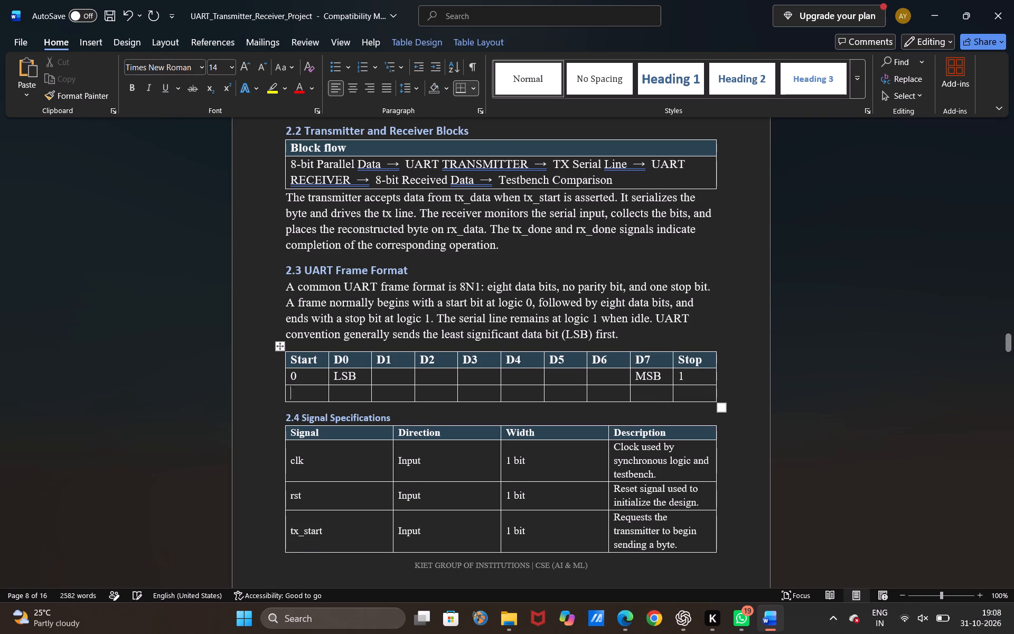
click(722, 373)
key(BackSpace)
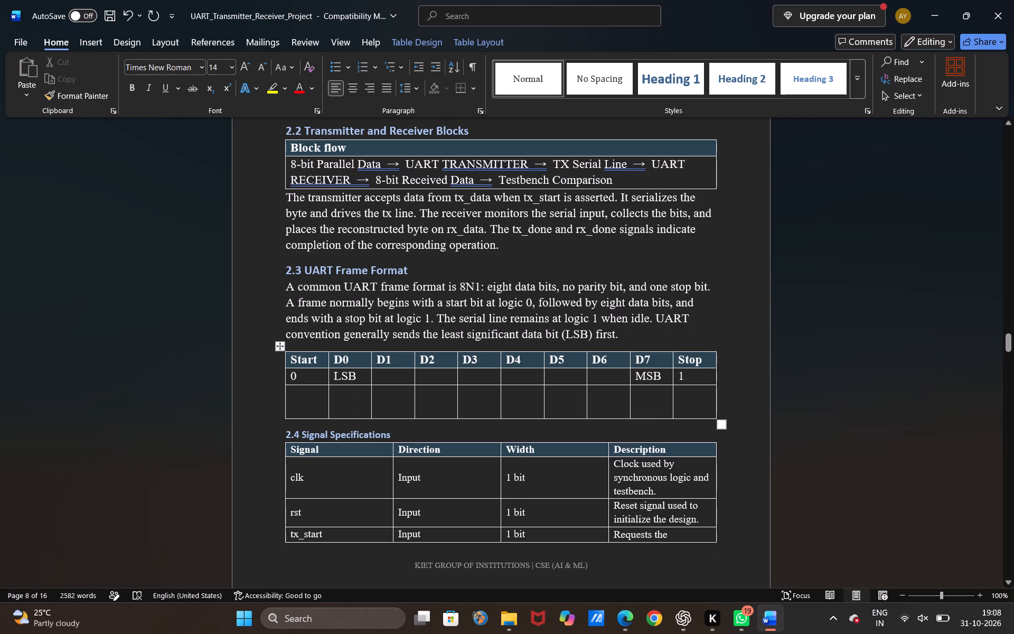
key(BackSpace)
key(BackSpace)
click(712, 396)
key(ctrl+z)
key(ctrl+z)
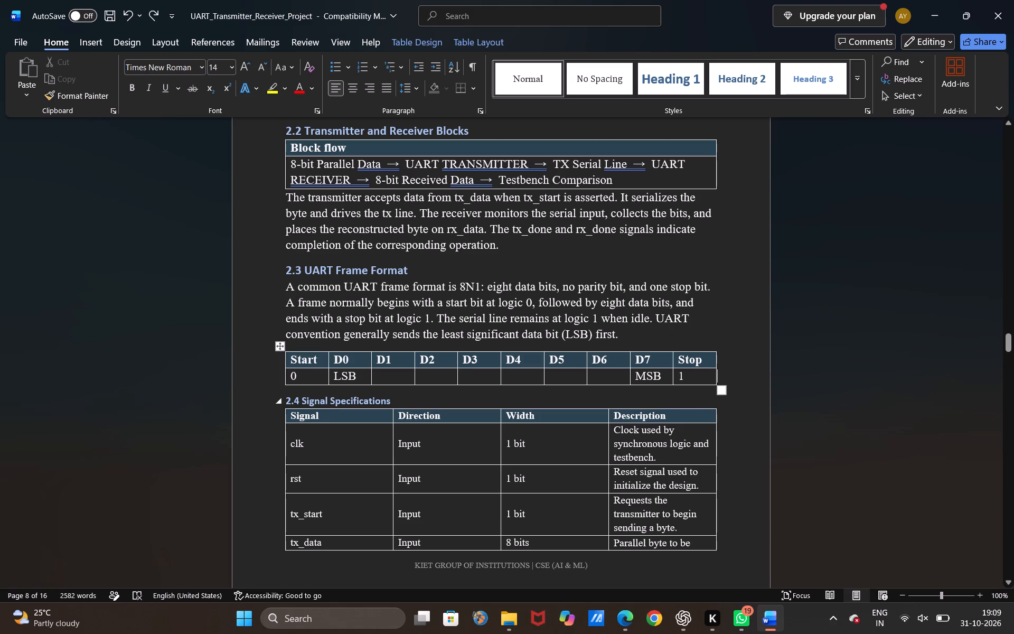
Insert blank lines above the 2.4 Signal Specifications heading so that the heading and its table start on a new page.
click(287, 399)
key(Return)
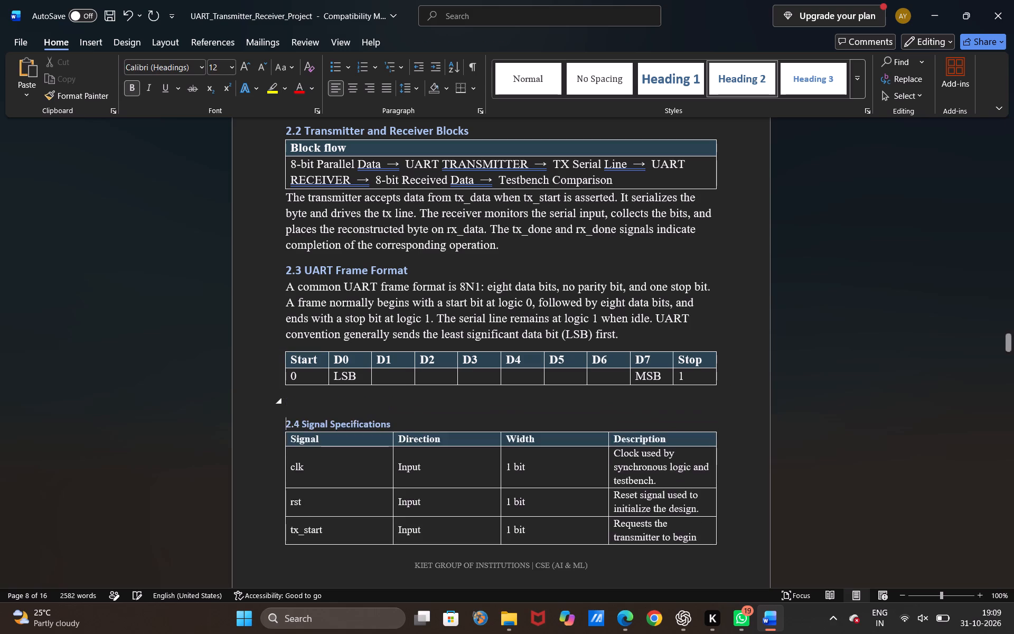
key(Return)
key(Return)
key(Return)
key(Return)
key(Return)
key(Return)
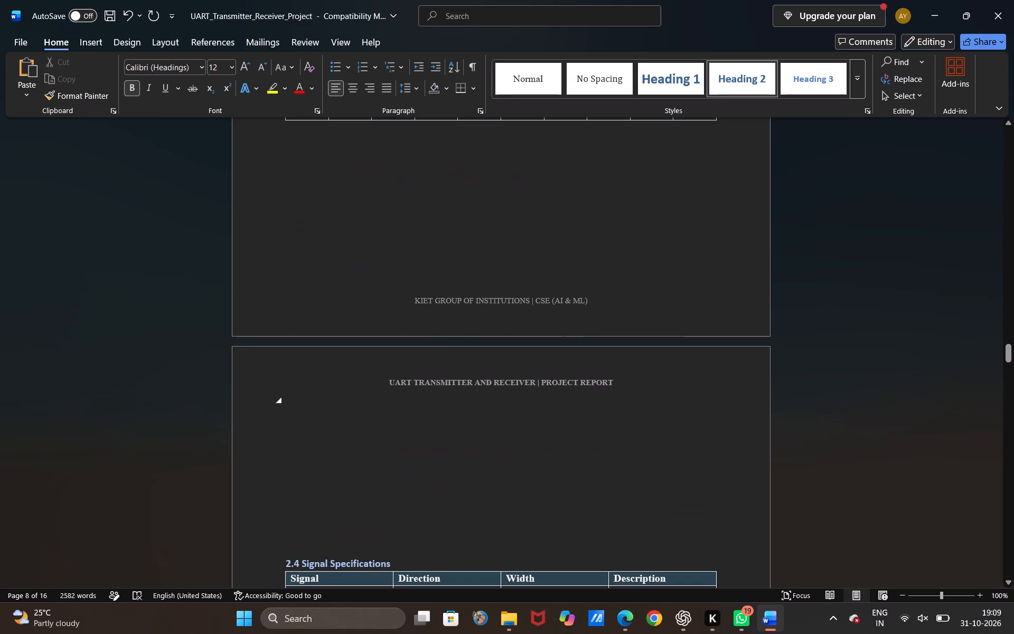
click(299, 524)
key(BackSpace)
key(BackSpace)
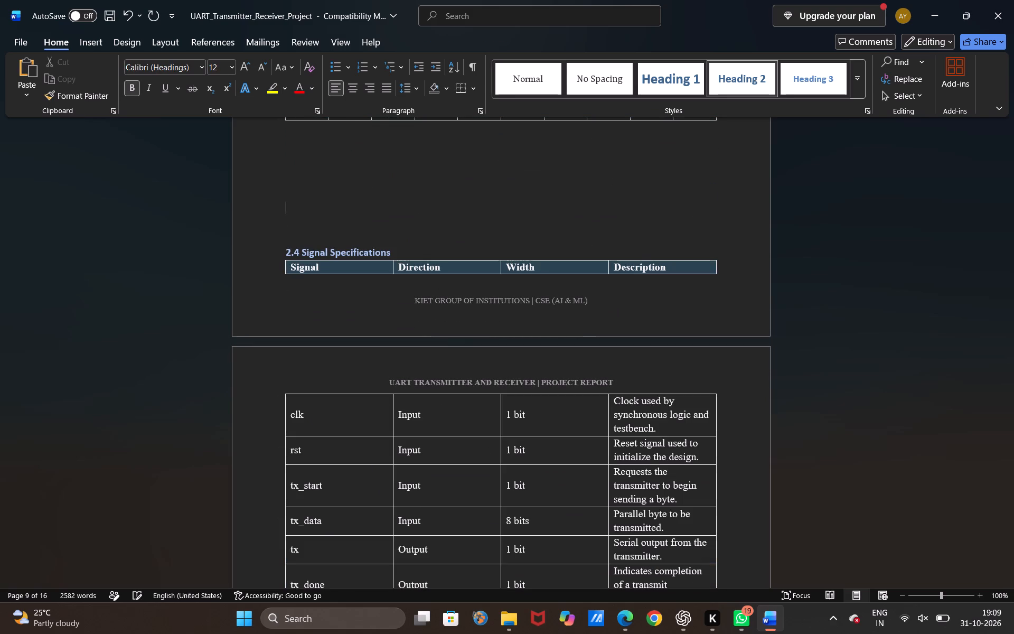
key(Return)
key(BackSpace)
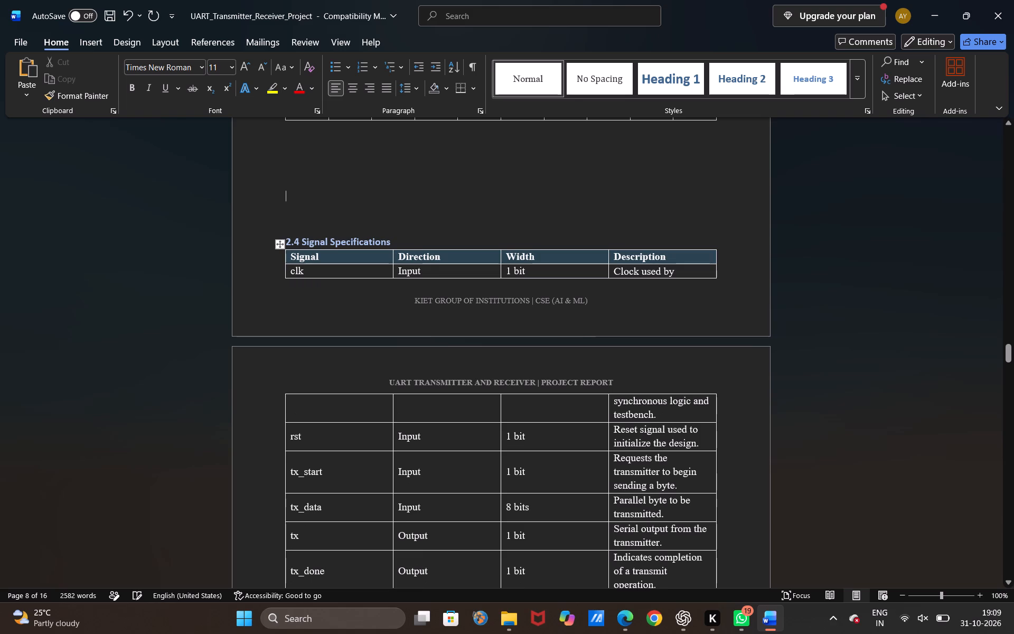
key(Return)
key(Return)
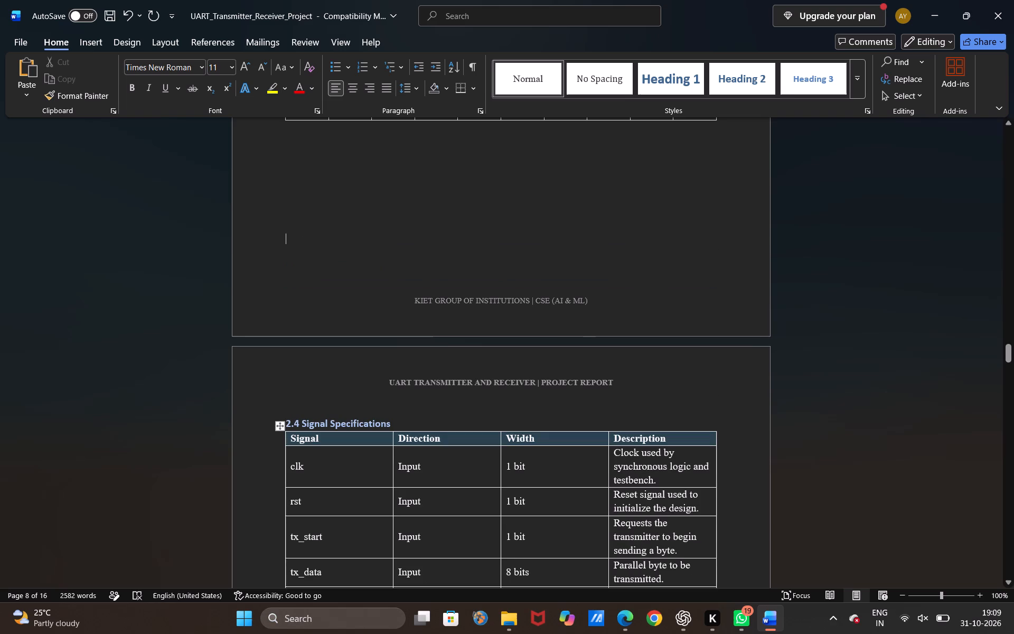
Change the line spacing of Chapter 2, from its chapter heading through the 2.3 UART frame table.
scroll(313, 466, up, 13)
scroll(334, 292, up, 3)
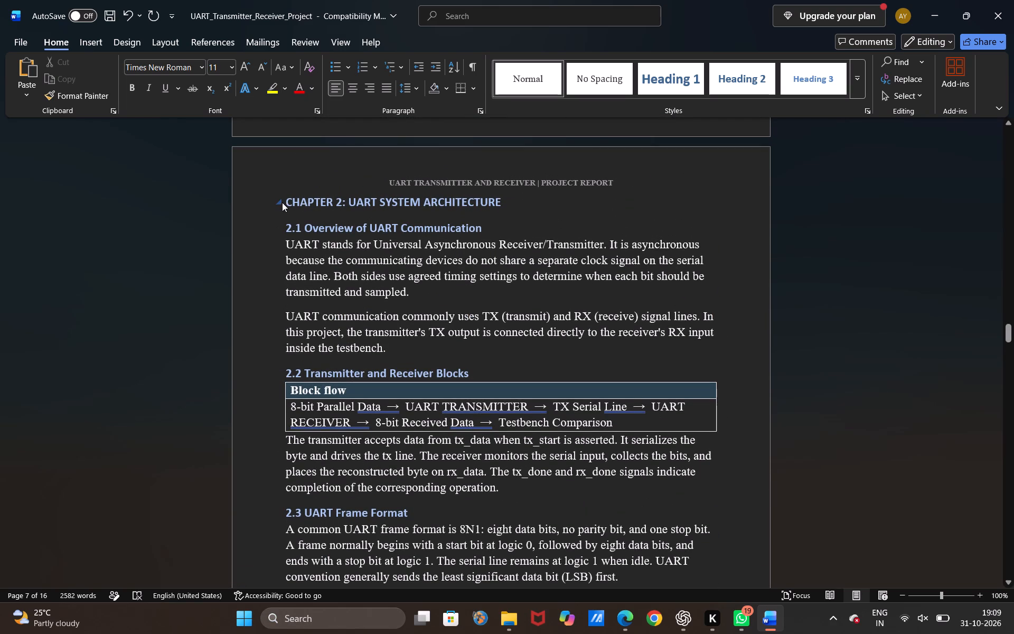
drag(284, 201, 440, 590)
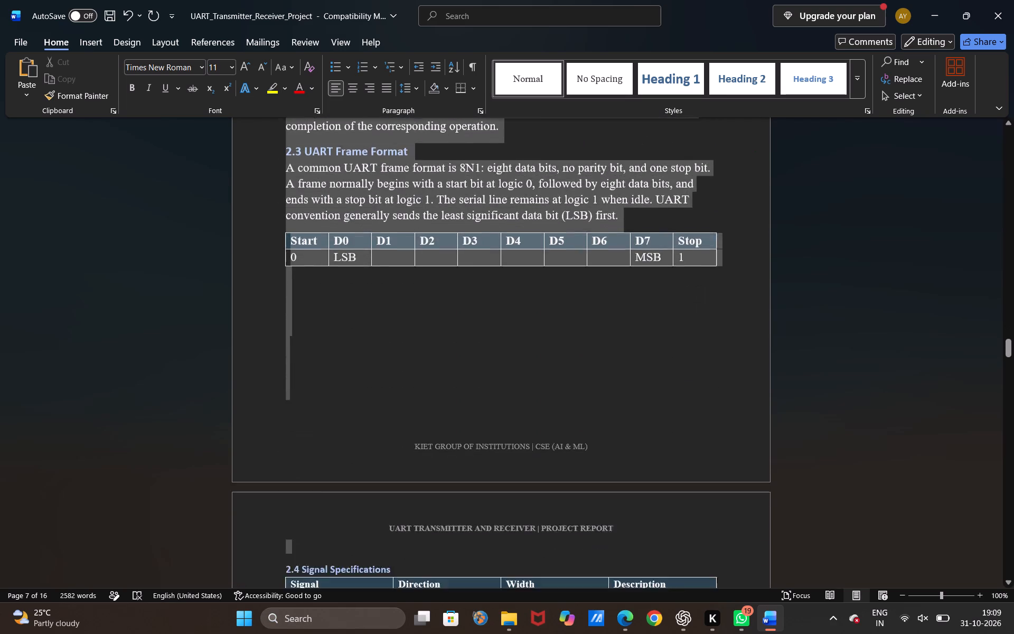
drag(440, 590, 611, 210)
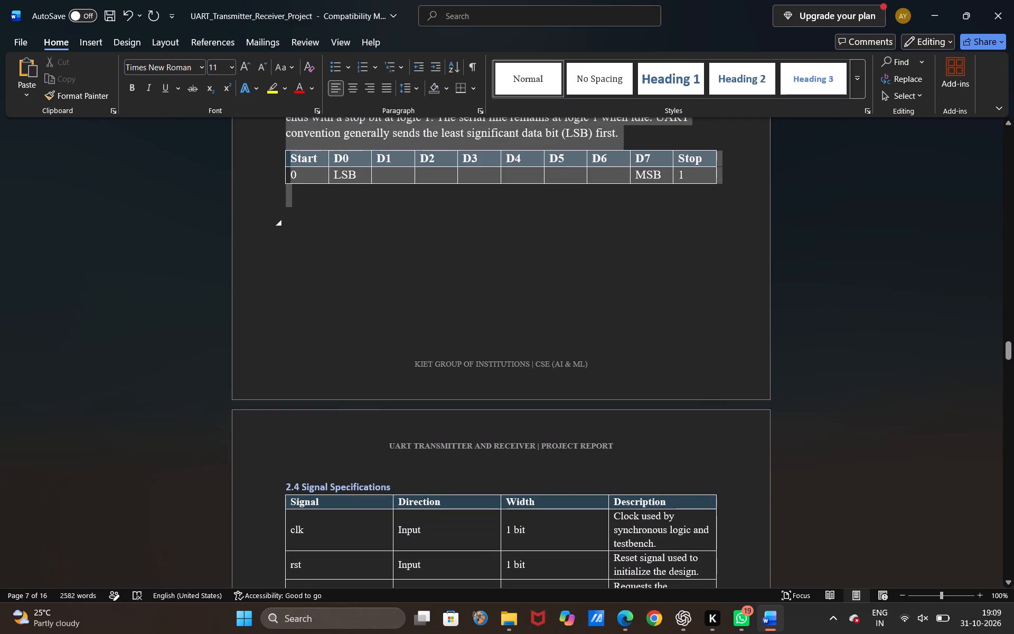
drag(611, 210, 728, 223)
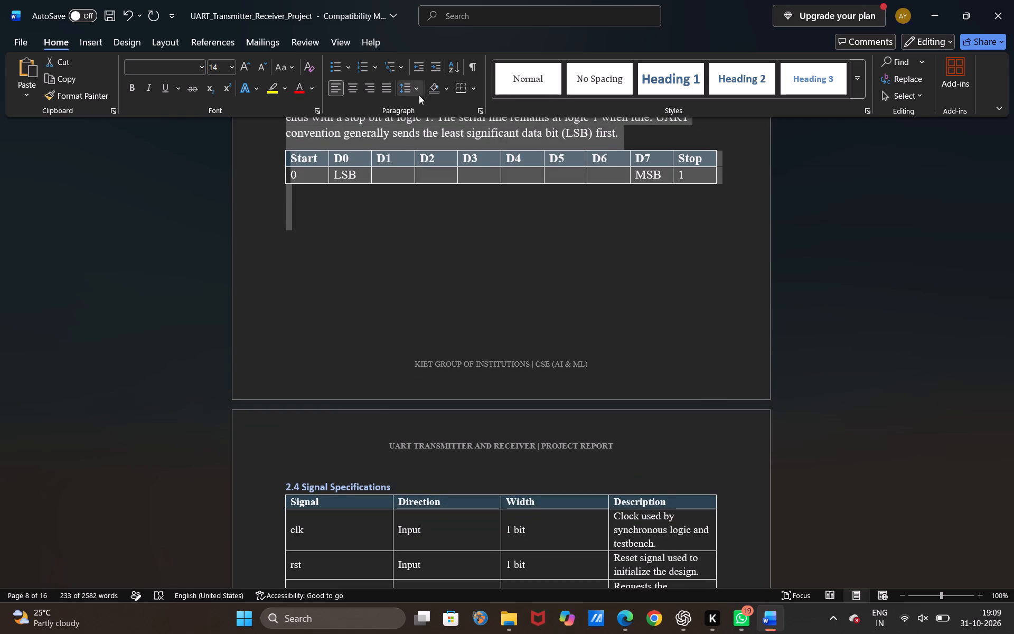
click(419, 95)
click(431, 127)
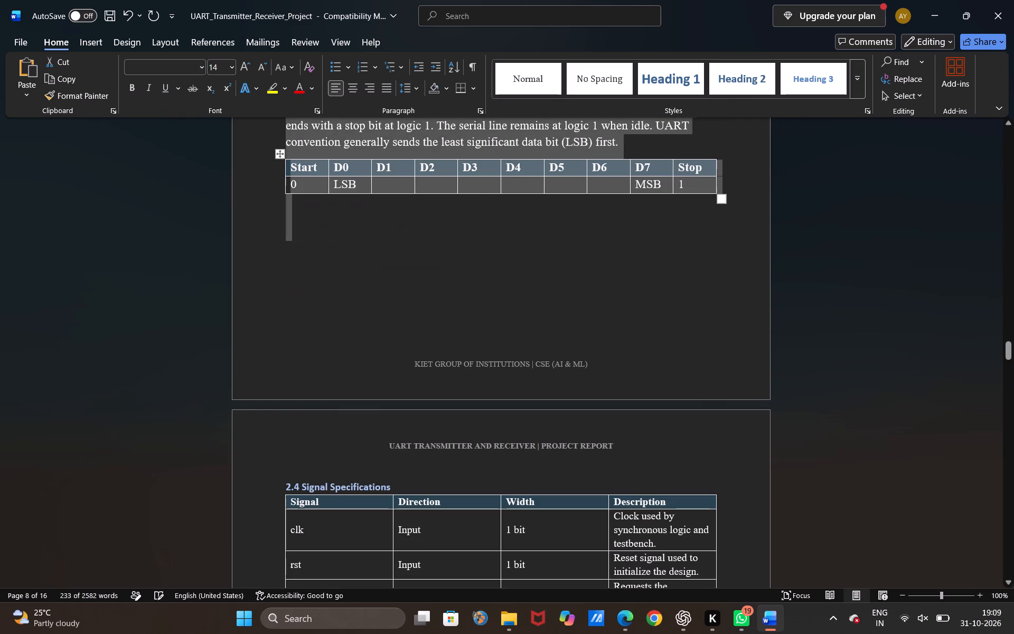
click(455, 289)
Review the text size, spacing and page layout from the table of contents through Chapters 1 and 2 to the Signal Specifications table.
scroll(455, 290, up, 11)
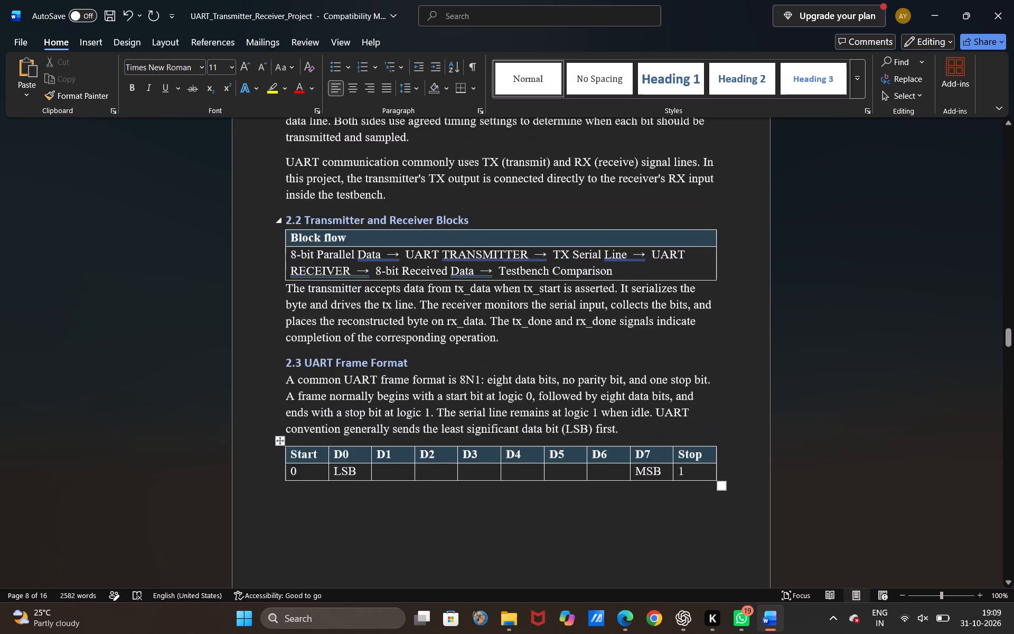
scroll(455, 290, up, 18)
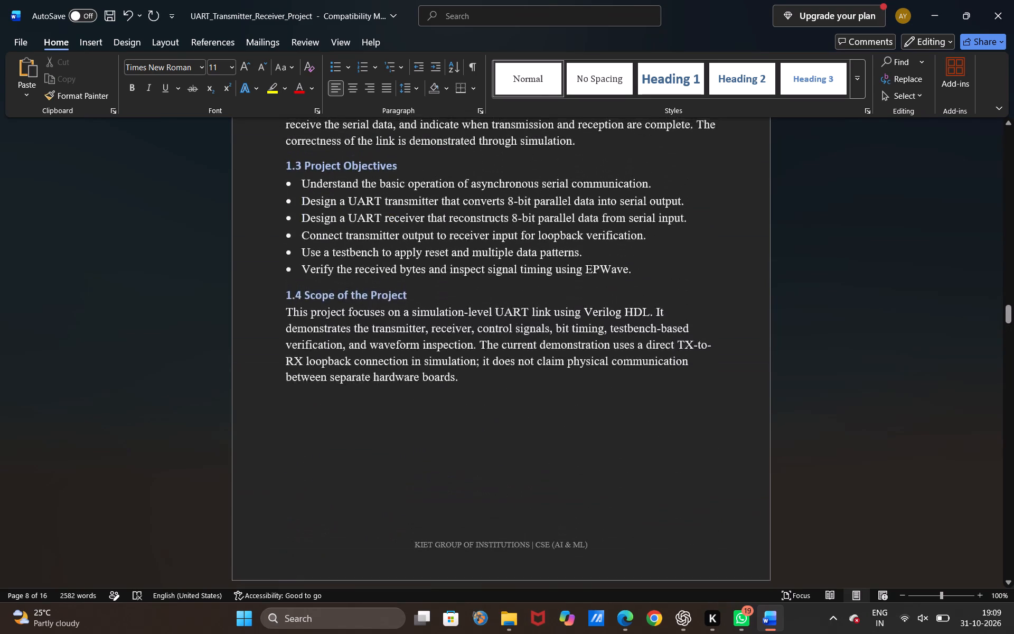
scroll(455, 286, up, 11)
scroll(454, 279, down, 12)
scroll(452, 267, up, 4)
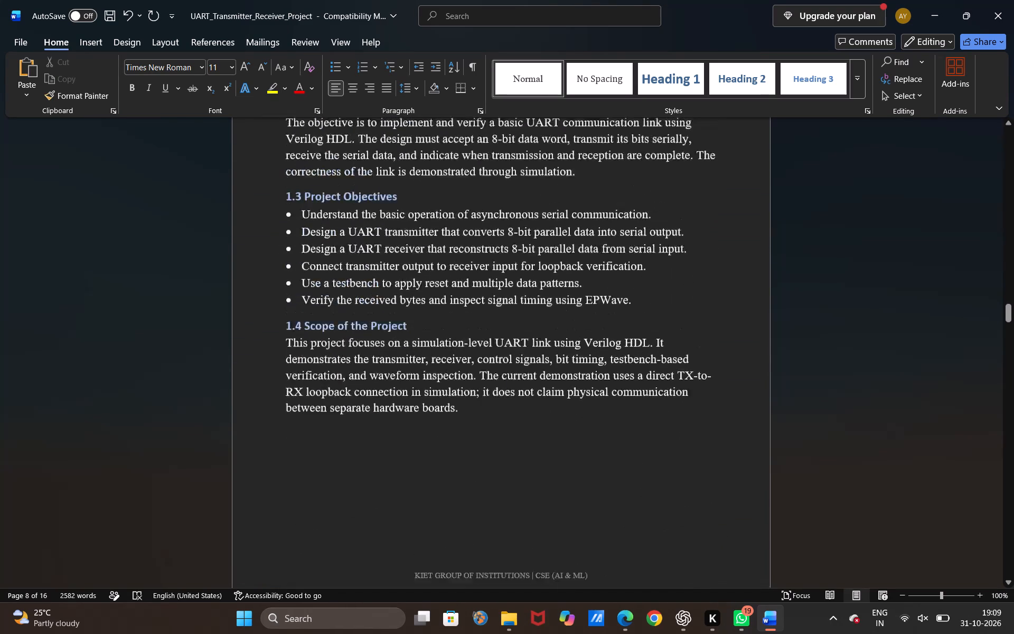
scroll(452, 267, up, 10)
scroll(445, 232, down, 7)
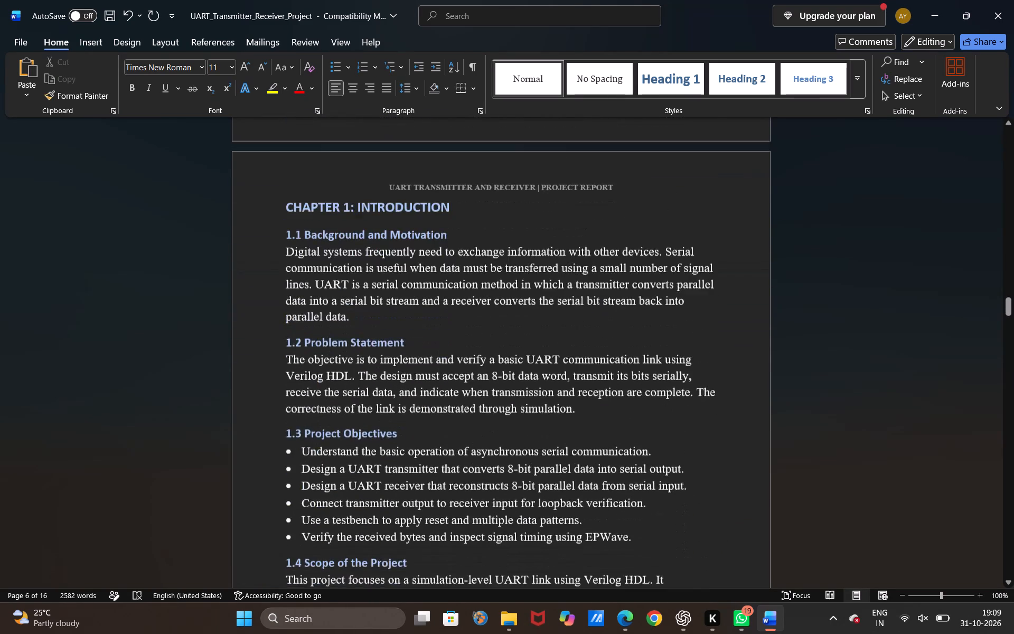
scroll(444, 230, down, 6)
scroll(444, 230, up, 17)
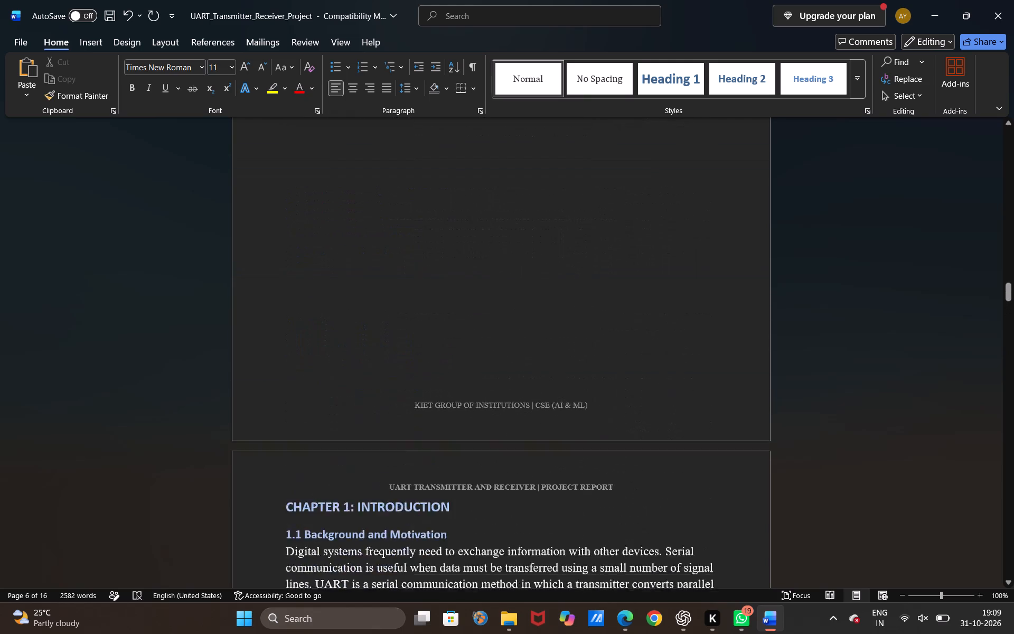
scroll(442, 213, up, 15)
scroll(442, 212, up, 6)
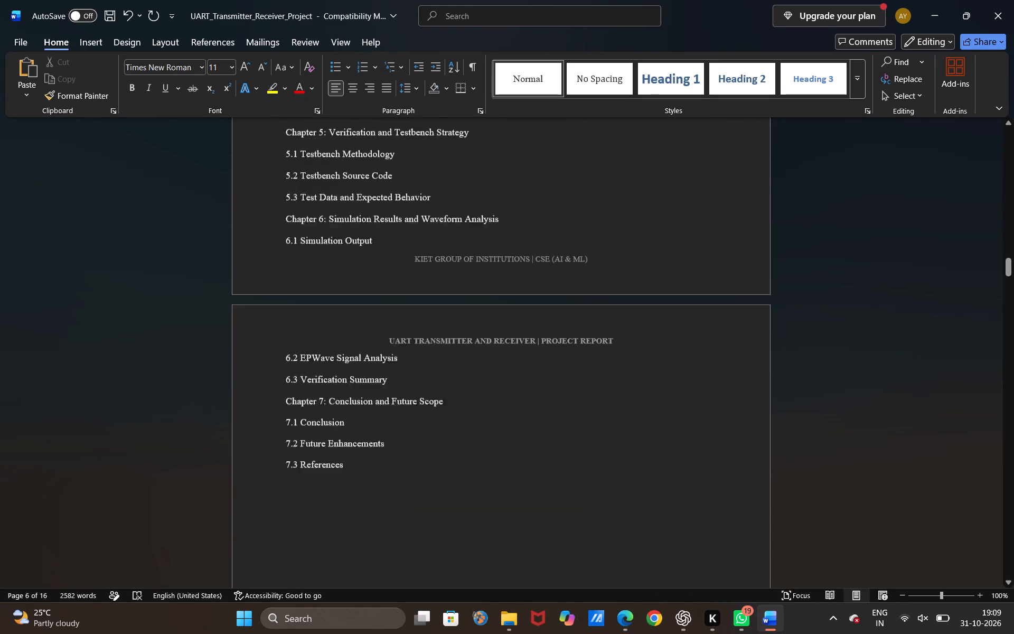
scroll(442, 211, up, 18)
scroll(442, 209, down, 14)
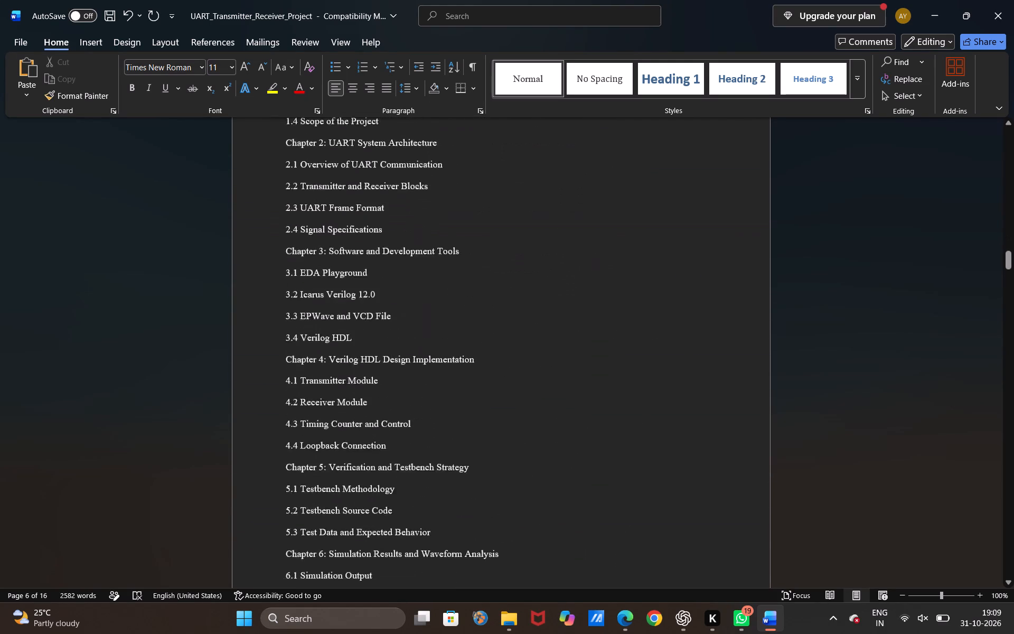
scroll(438, 192, down, 20)
scroll(438, 192, down, 20)
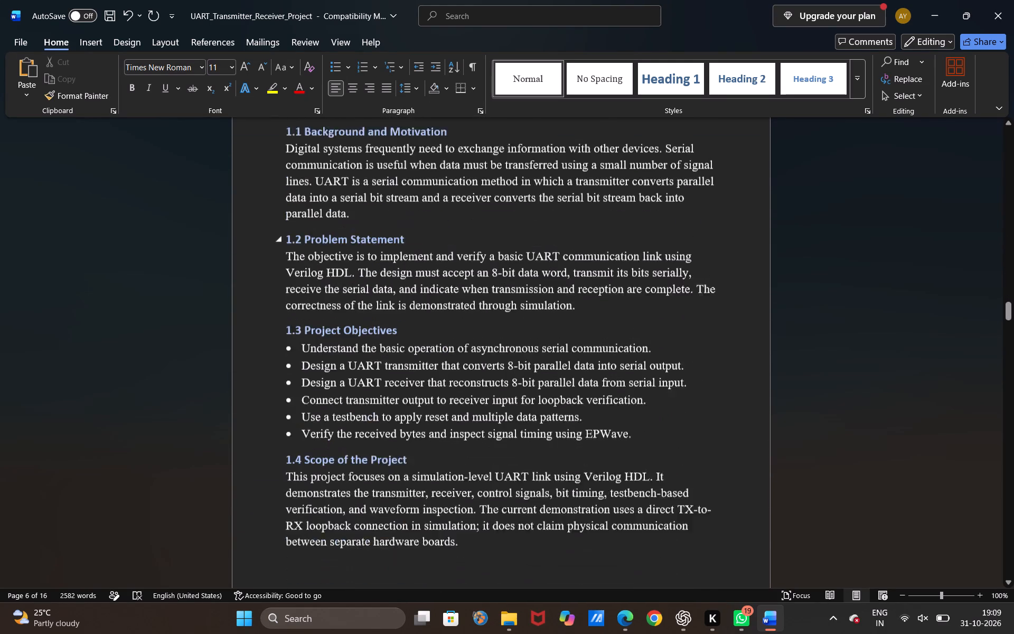
scroll(435, 178, down, 14)
scroll(435, 178, down, 13)
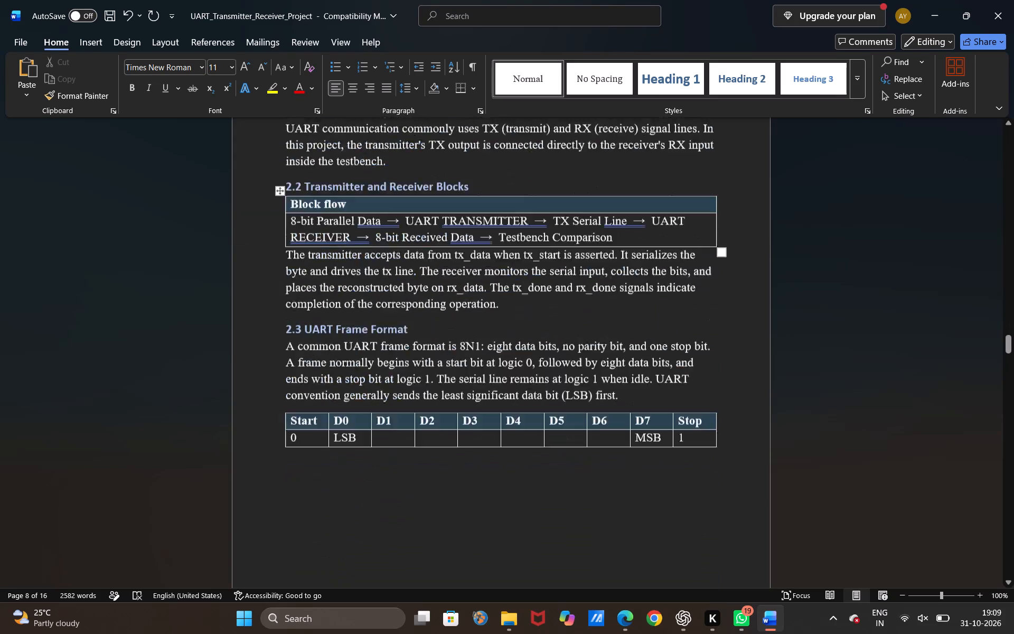
scroll(435, 178, down, 18)
scroll(435, 175, up, 4)
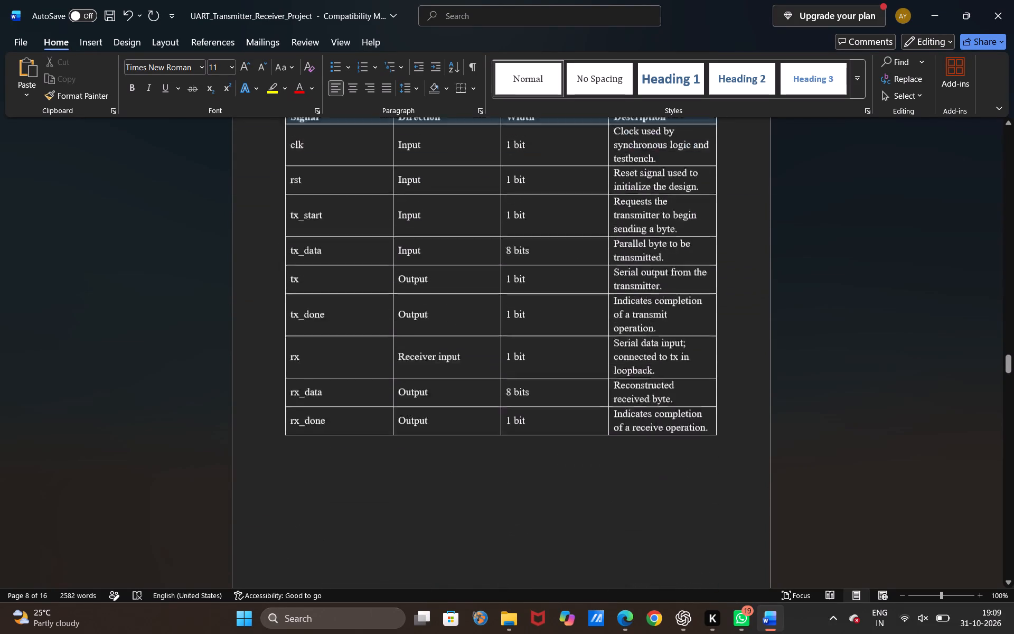
Set the Signal Specifications table to 1.15 line spacing and font size 14.
drag(287, 167, 579, 601)
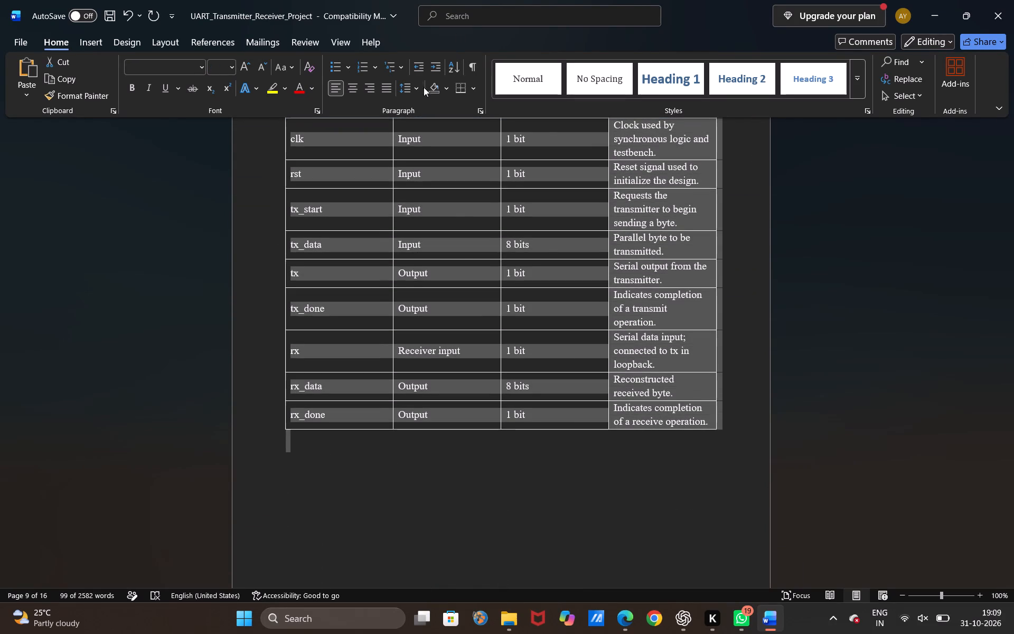
click(419, 89)
click(419, 127)
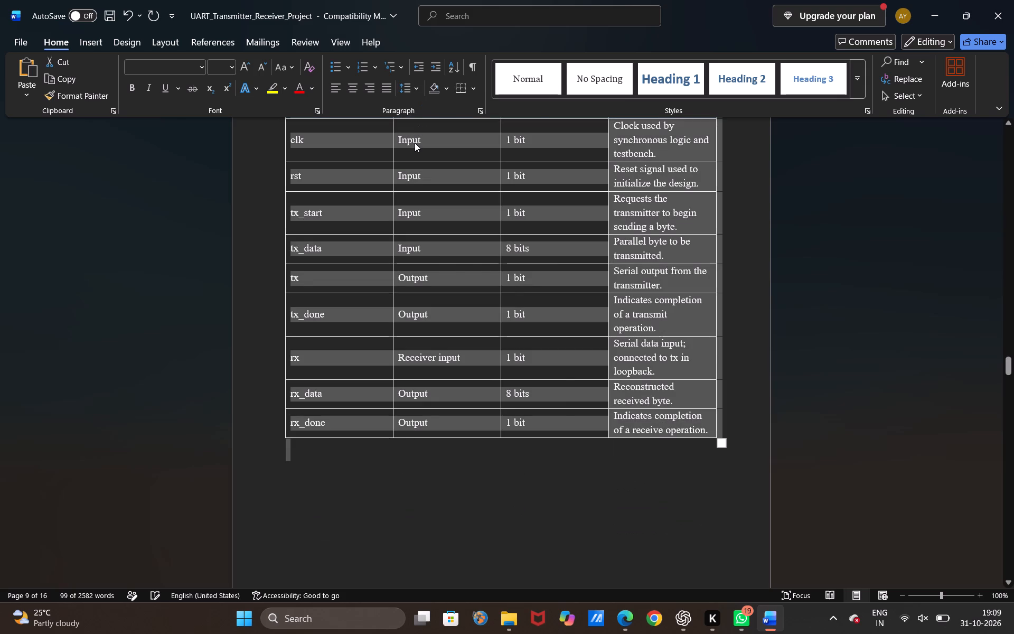
right_click(415, 143)
click(516, 102)
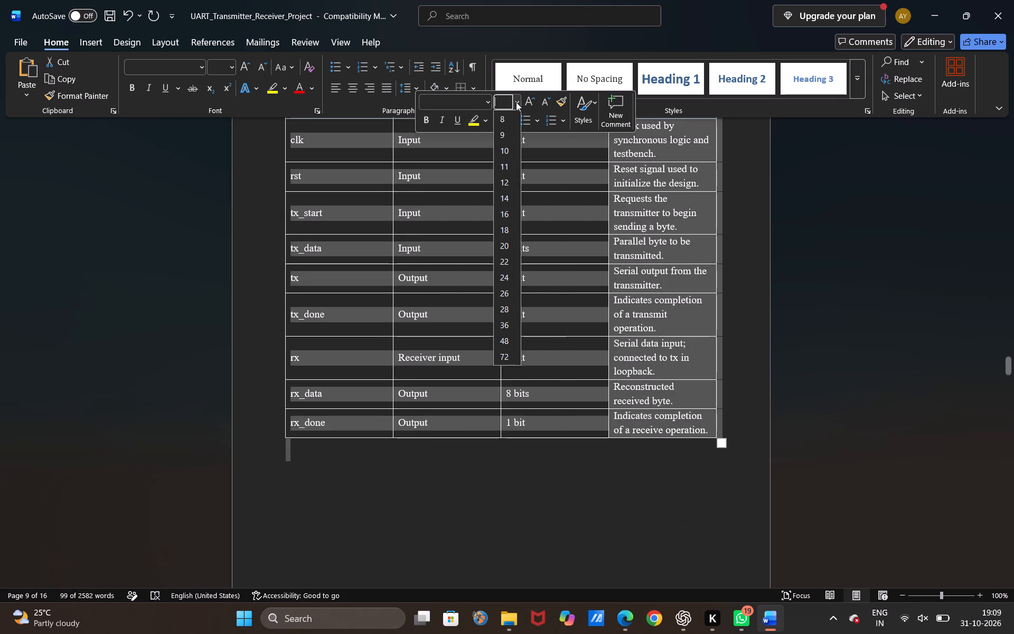
click(506, 200)
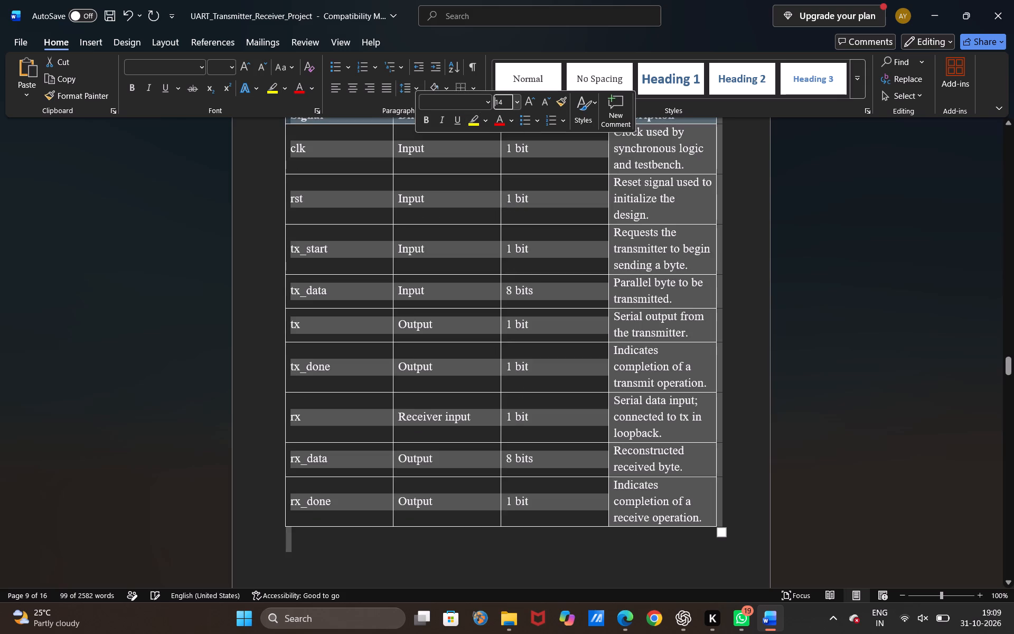
scroll(505, 343, down, 11)
click(483, 274)
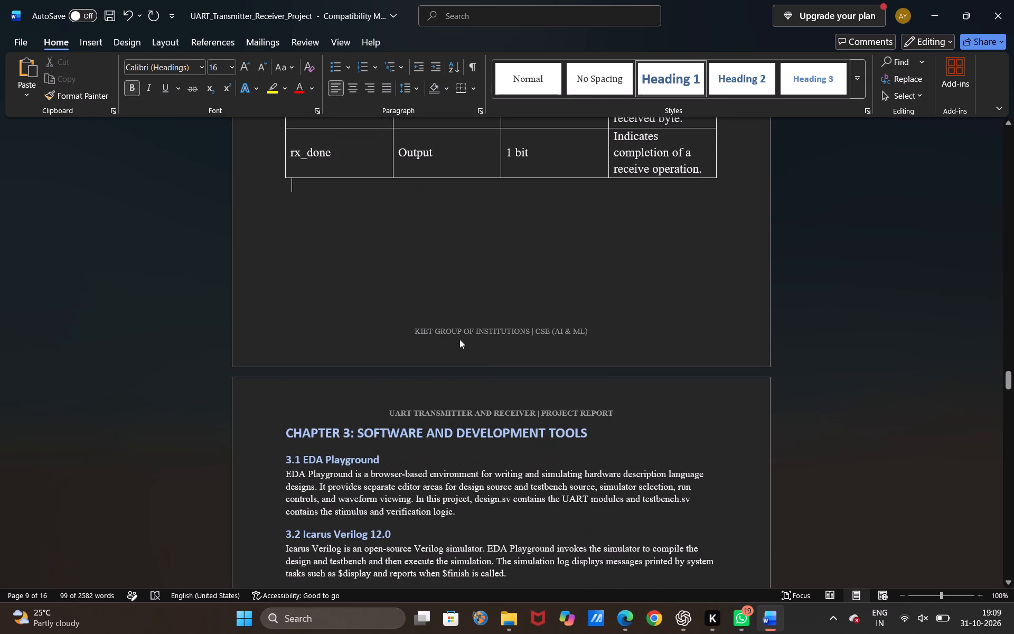
Set all of Chapter 3, from its chapter heading through section 3.4 Verilog HDL, to font size 14 and 1.15 line spacing.
scroll(400, 403, down, 3)
scroll(320, 290, down, 6)
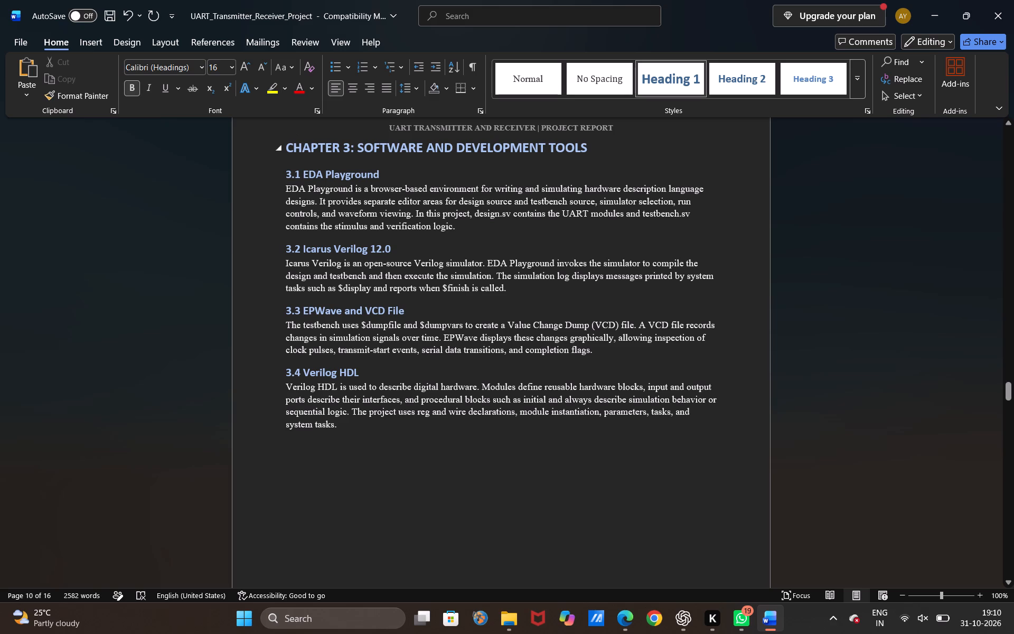
drag(284, 143, 398, 436)
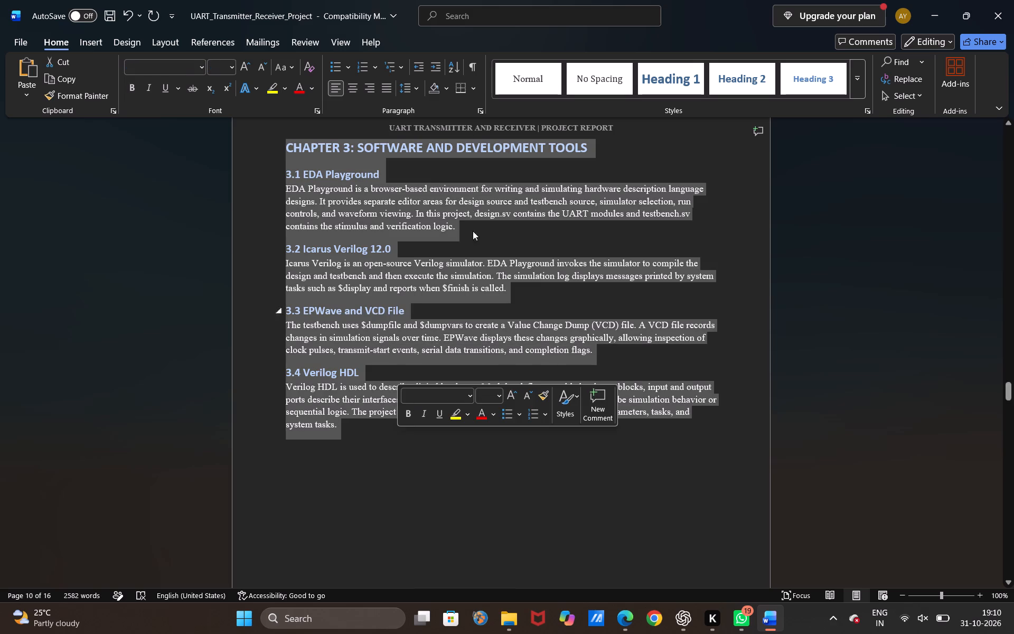
right_click(482, 369)
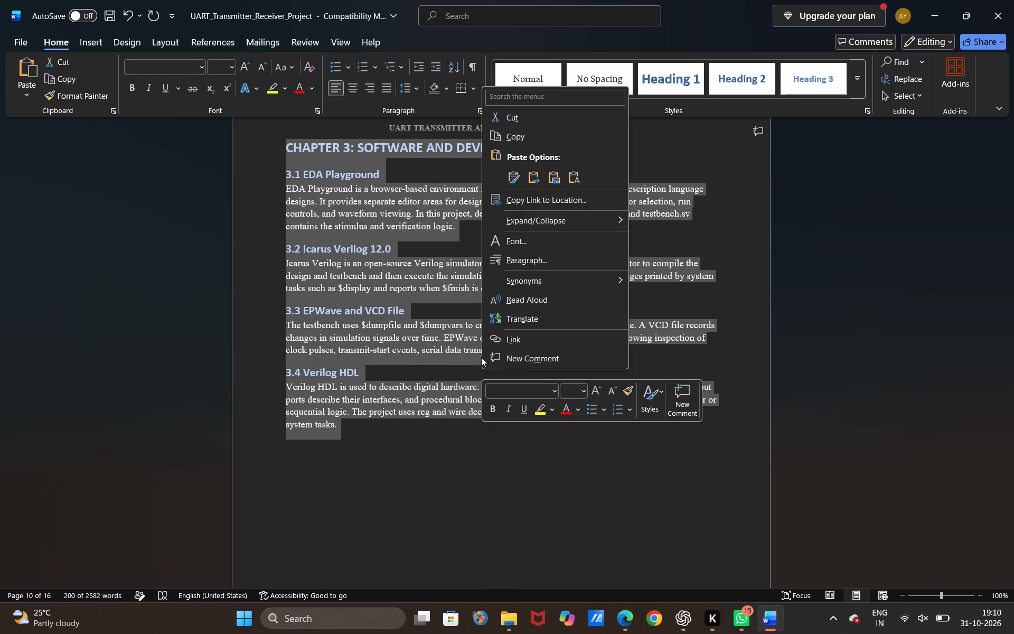
click(583, 395)
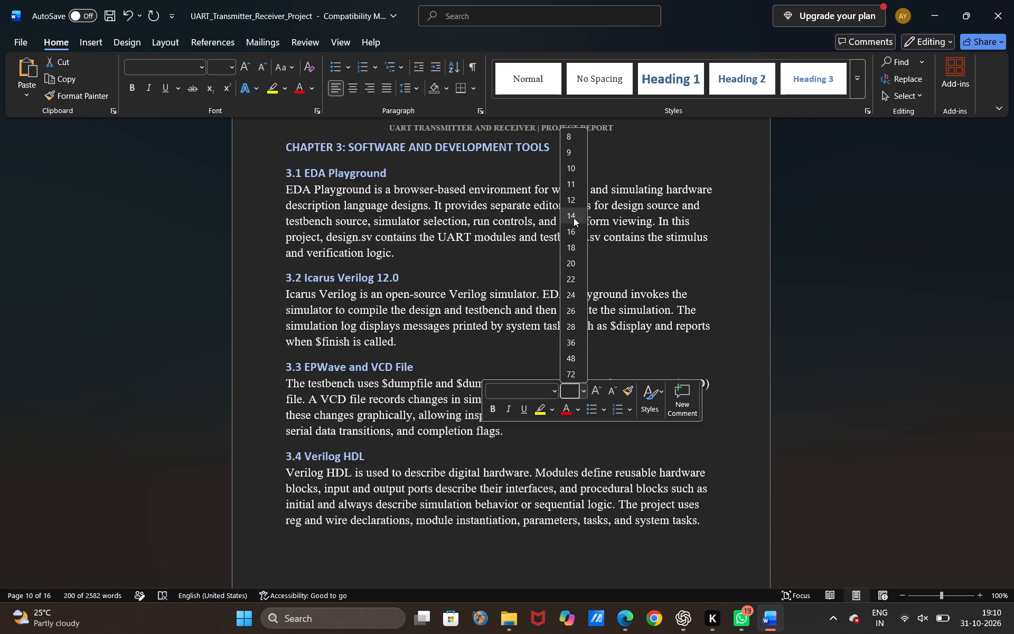
click(574, 218)
click(422, 87)
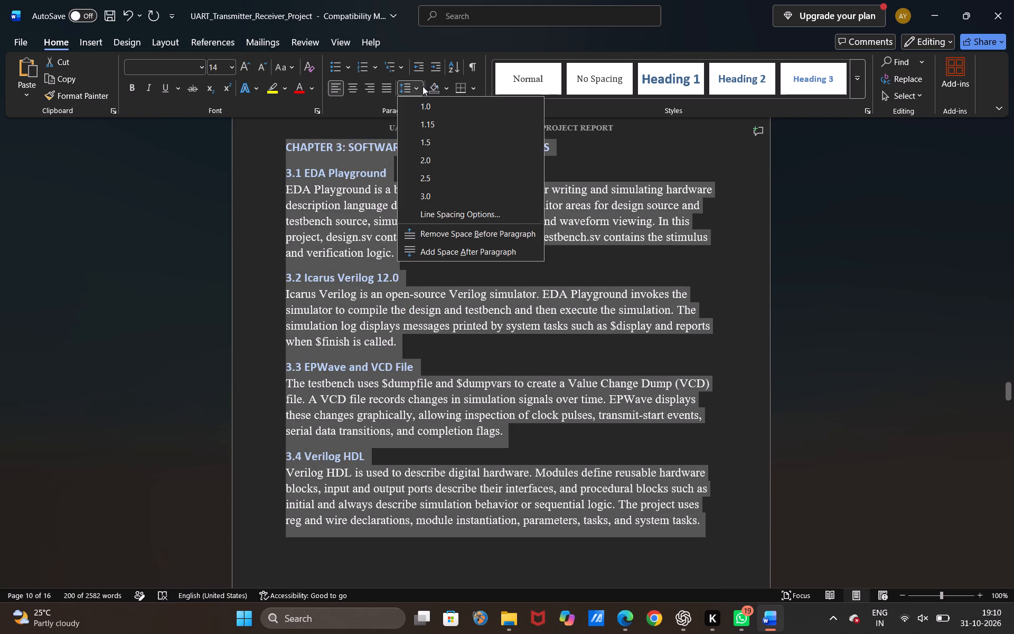
click(419, 122)
click(598, 172)
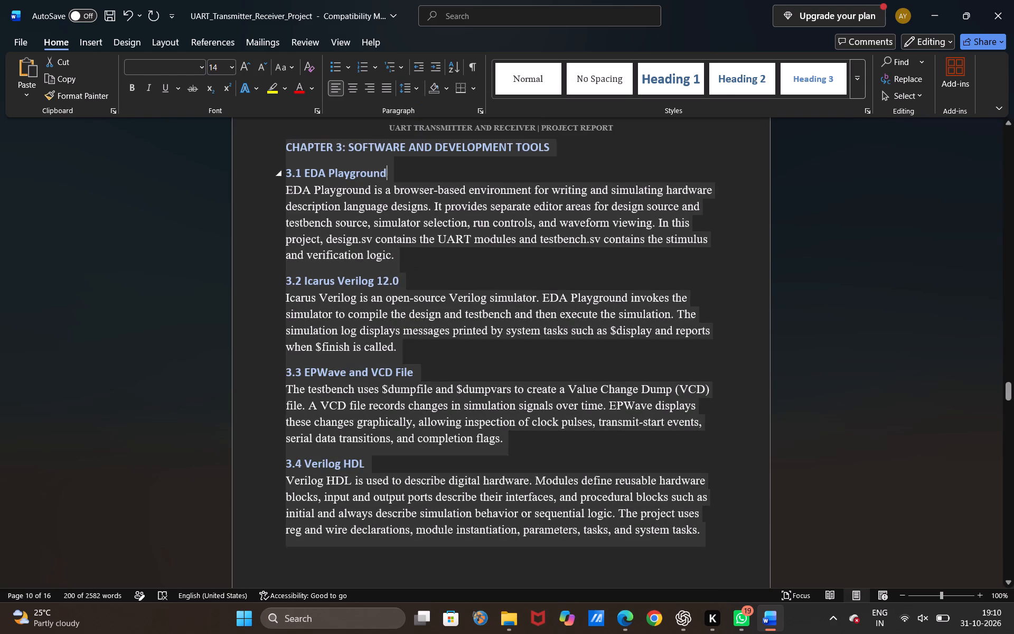
Set all of Chapter 4, from its chapter heading through the paragraph after the 4.5 code, to font size 14 and 1.15 line spacing.
scroll(496, 624, down, 2)
scroll(522, 501, down, 2)
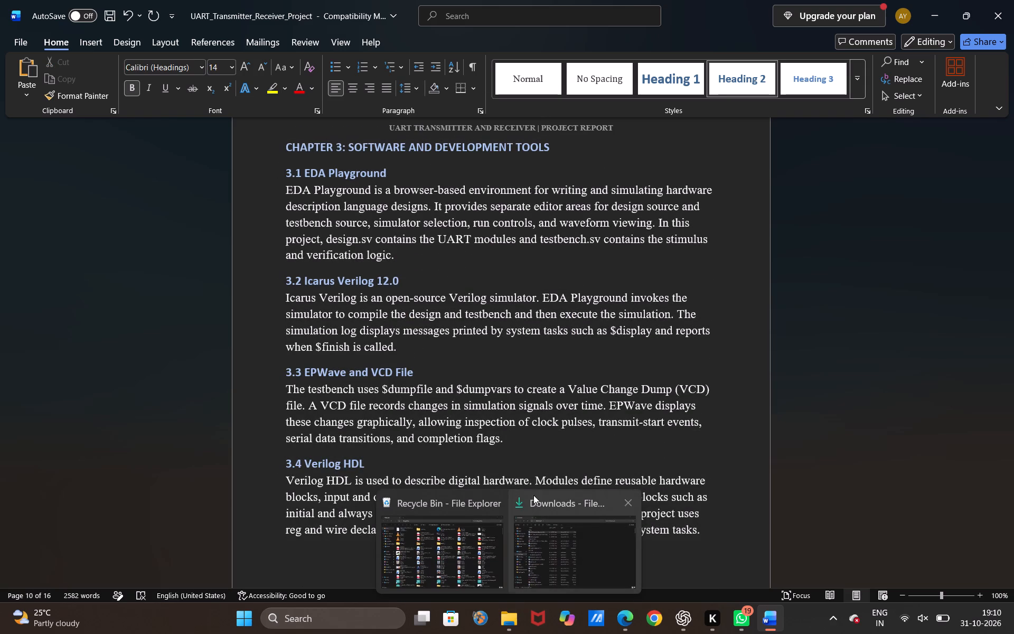
scroll(533, 495, down, 19)
scroll(602, 379, down, 1)
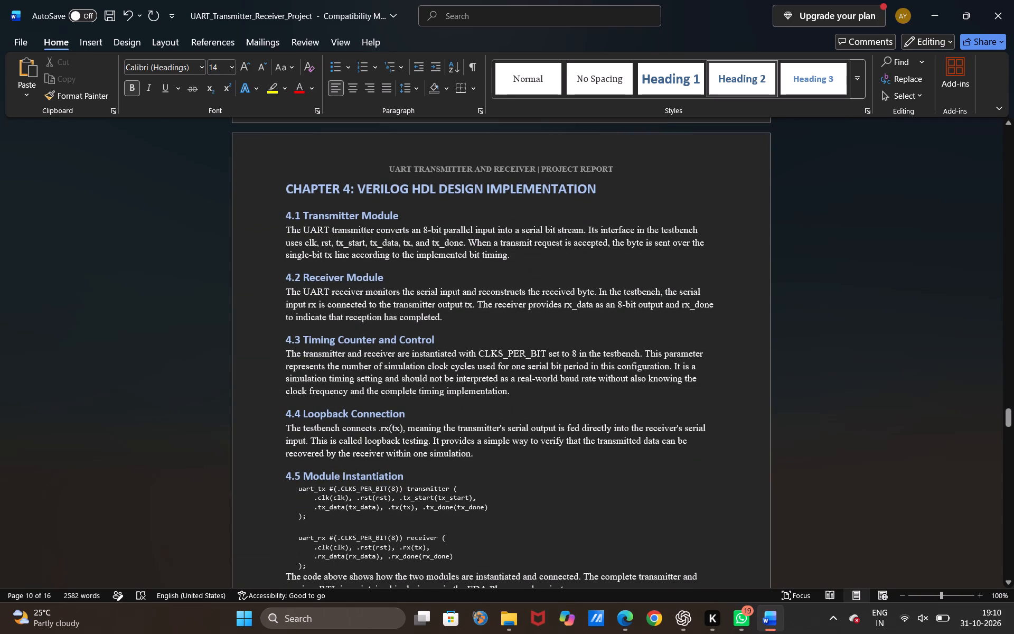
drag(285, 185, 485, 554)
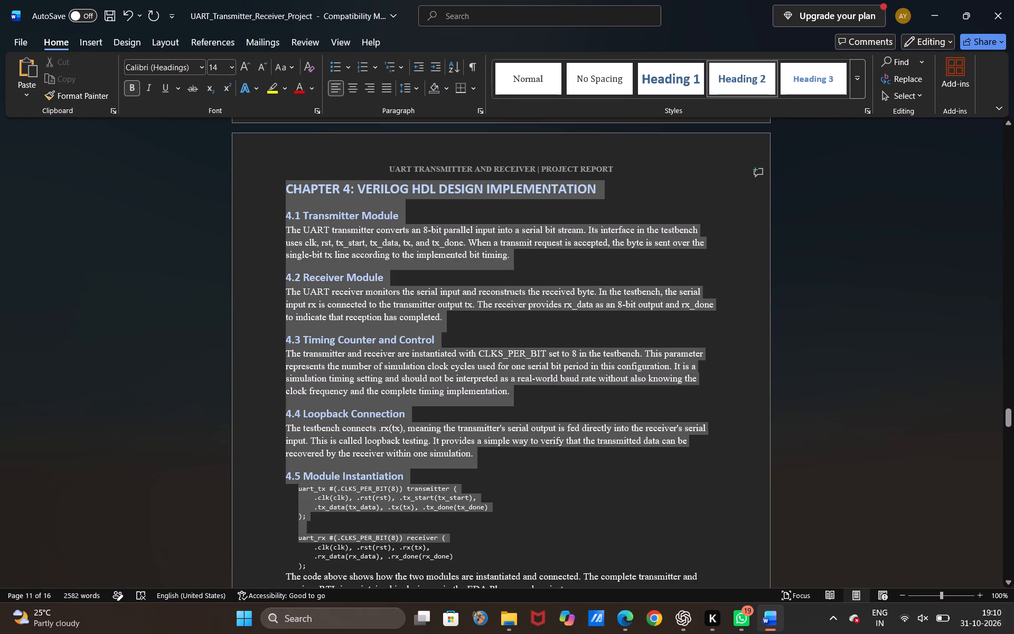
drag(485, 554, 499, 292)
click(602, 255)
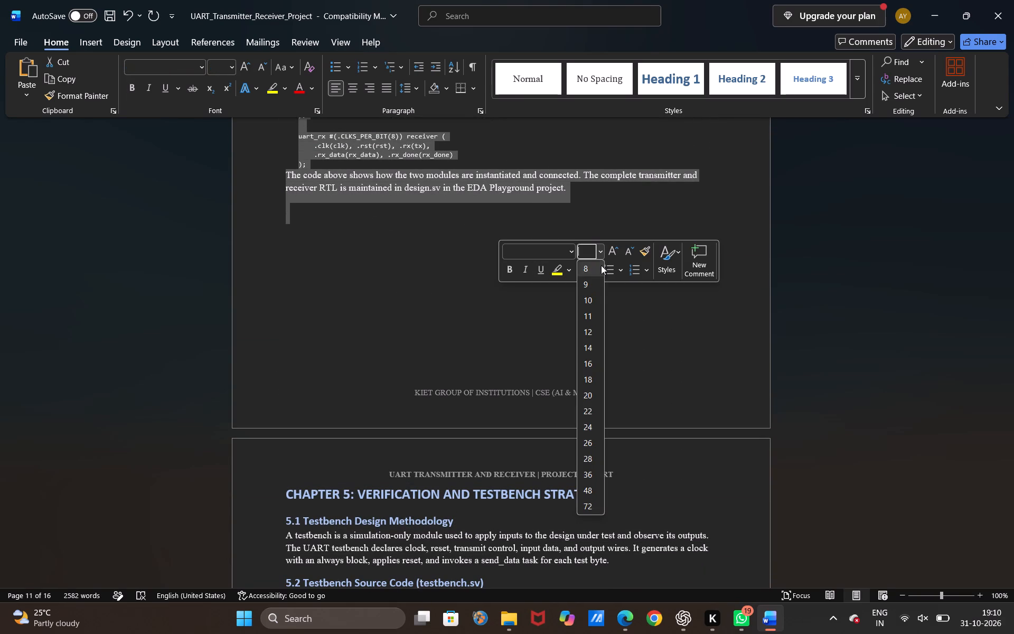
click(591, 341)
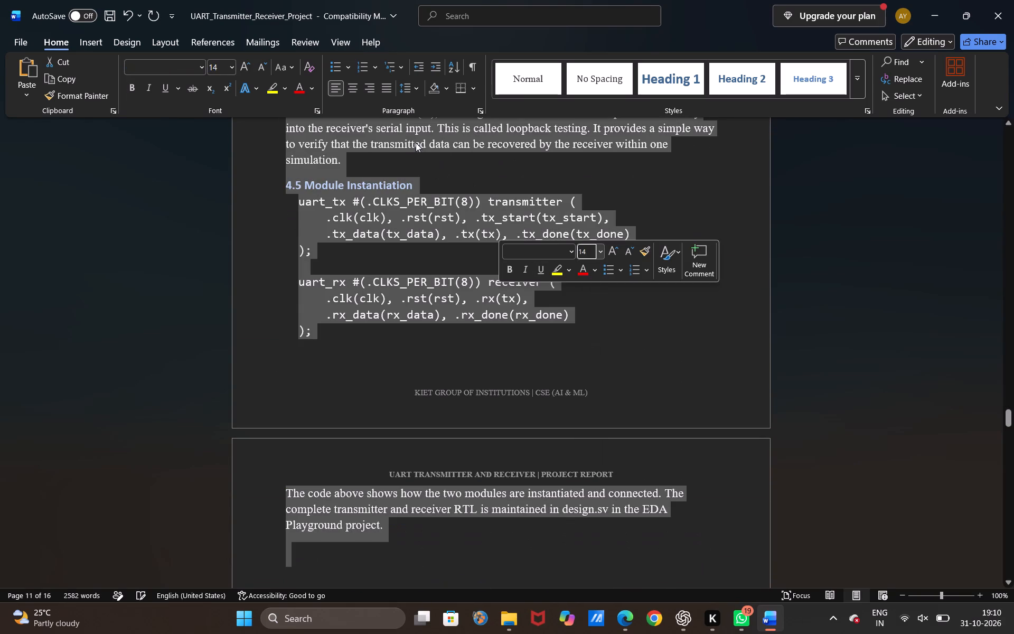
click(419, 94)
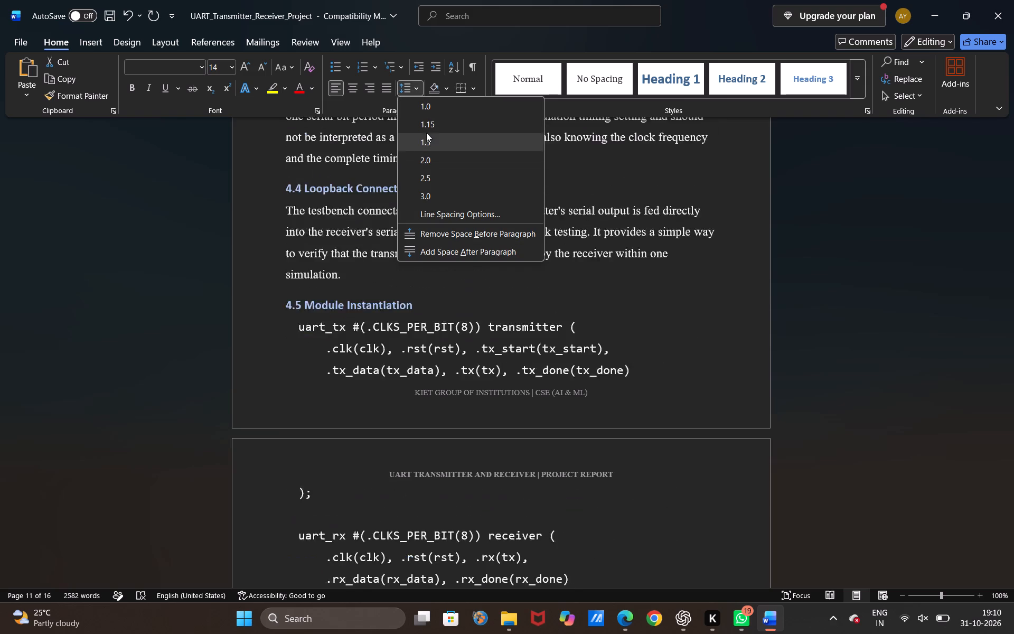
click(426, 132)
scroll(493, 415, down, 4)
scroll(406, 334, down, 1)
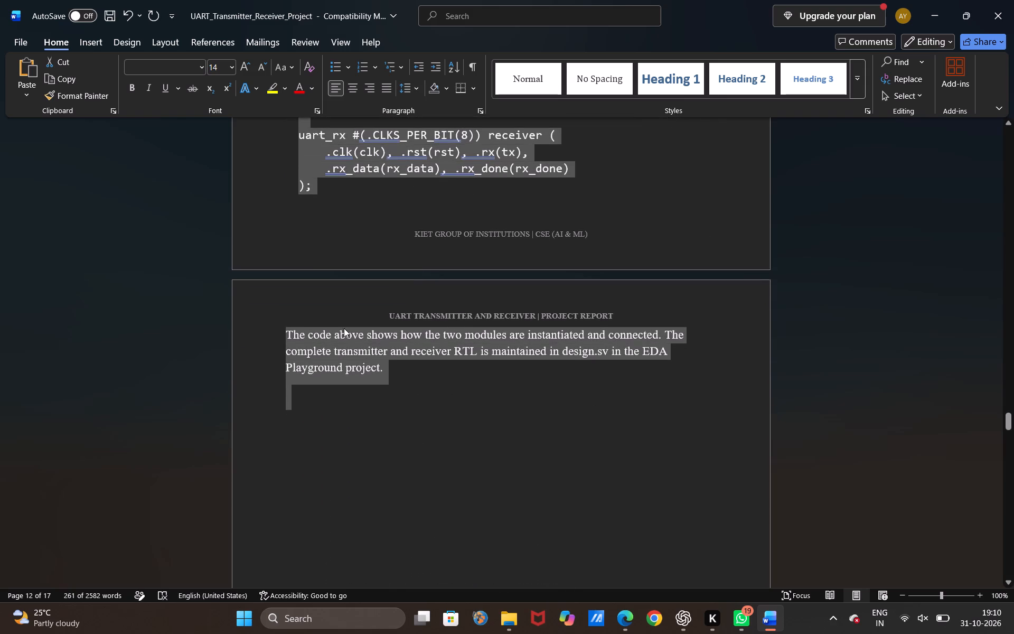
scroll(343, 330, down, 1)
click(407, 458)
scroll(405, 446, down, 16)
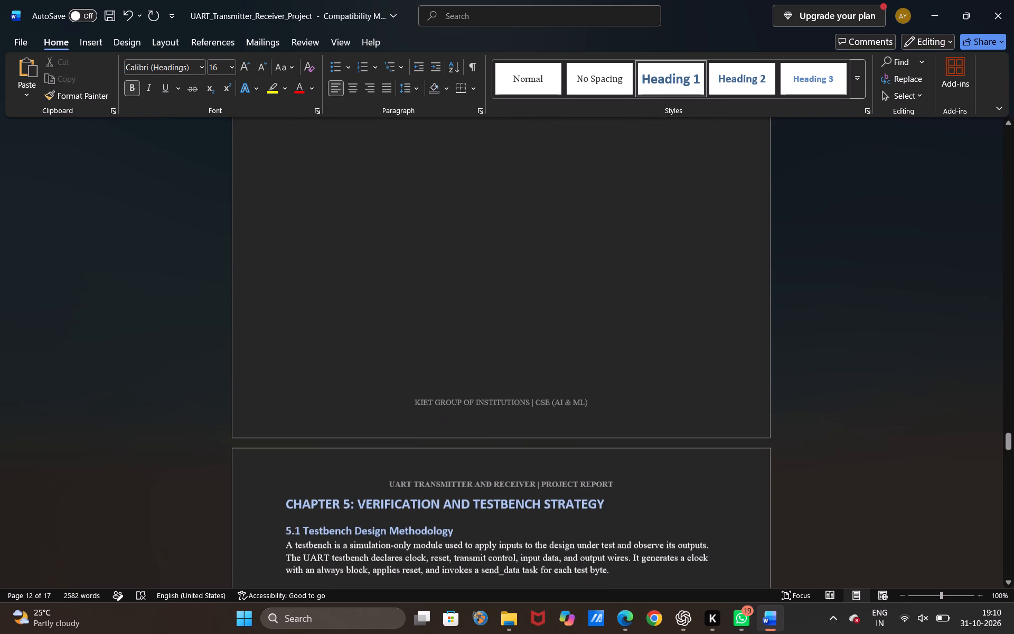
scroll(332, 385, down, 5)
Insert blank lines after the 4.4 Loopback Connection paragraph so that 4.5 Module Instantiation starts on a new page.
scroll(333, 380, up, 20)
scroll(333, 380, up, 2)
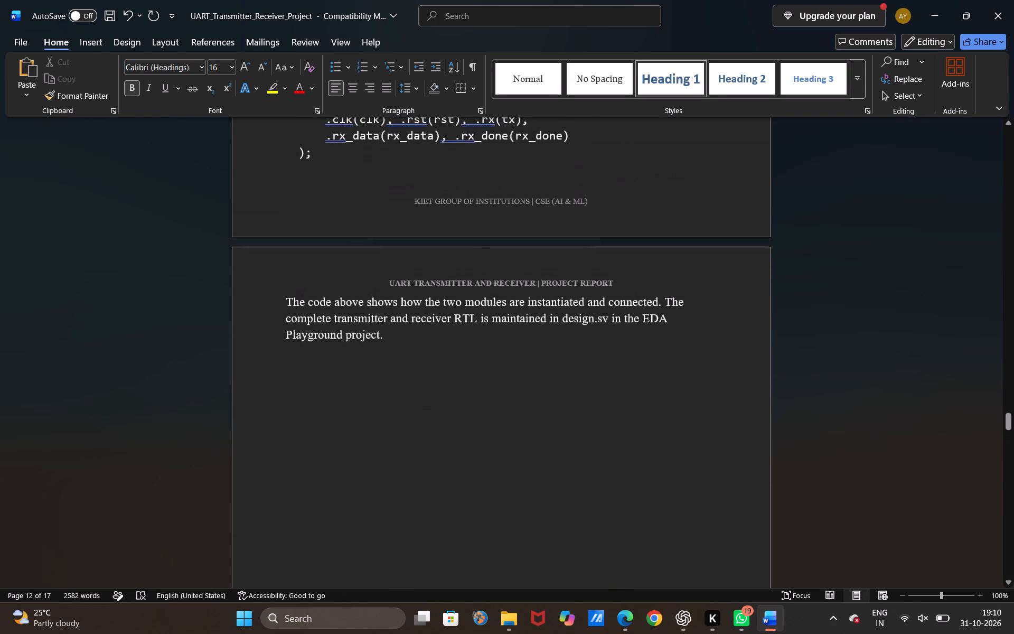
scroll(330, 377, up, 10)
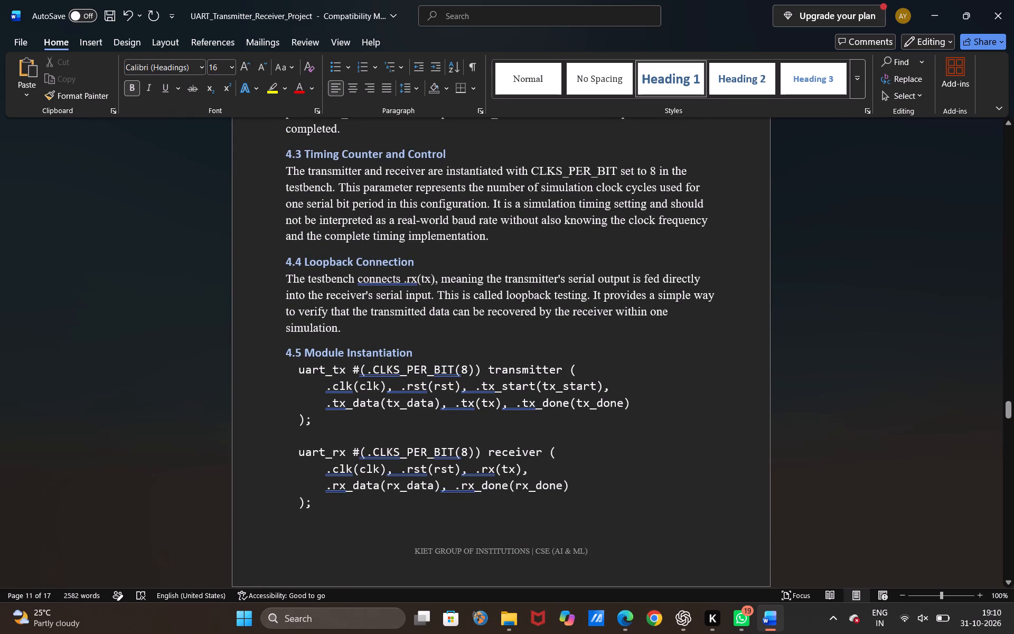
click(352, 338)
key(Return)
key(Return)
key(Return)
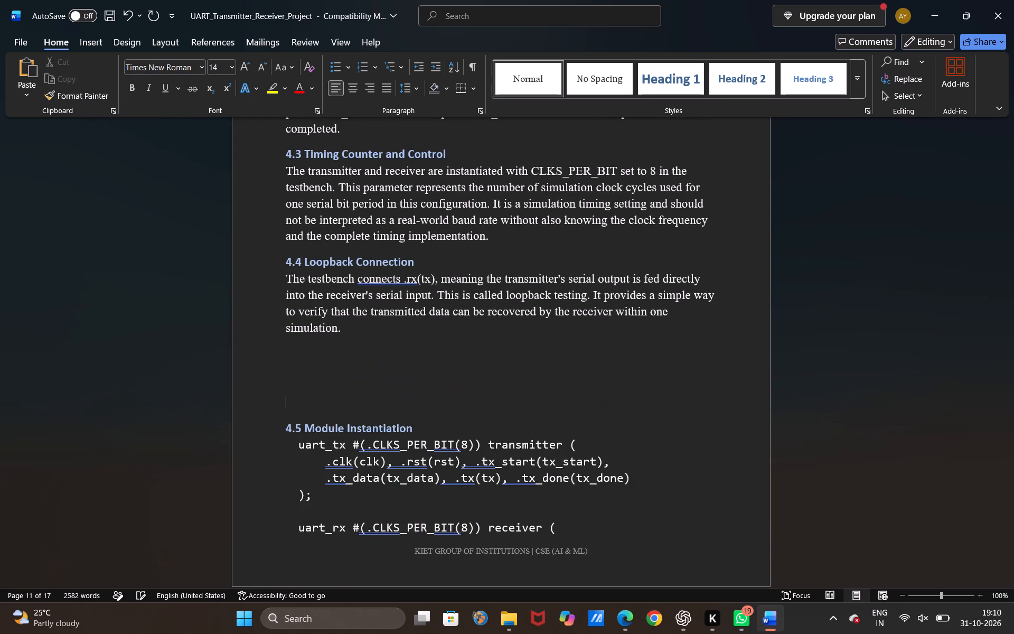
key(Return)
key(Return)
key(Return)
key(Return)
scroll(352, 338, down, 5)
scroll(352, 341, up, 1)
scroll(351, 340, down, 5)
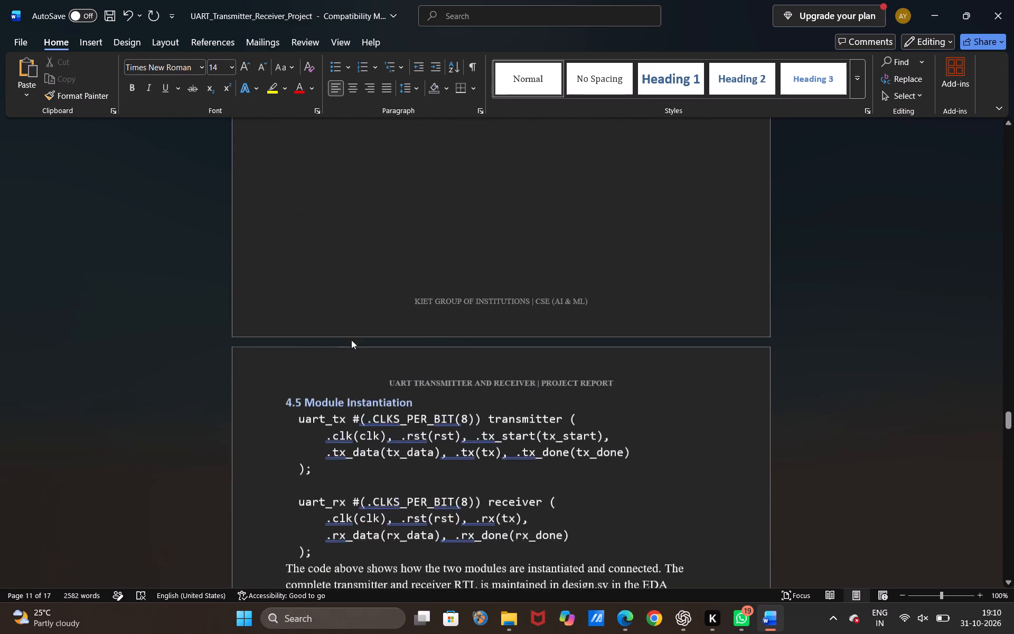
scroll(351, 340, down, 4)
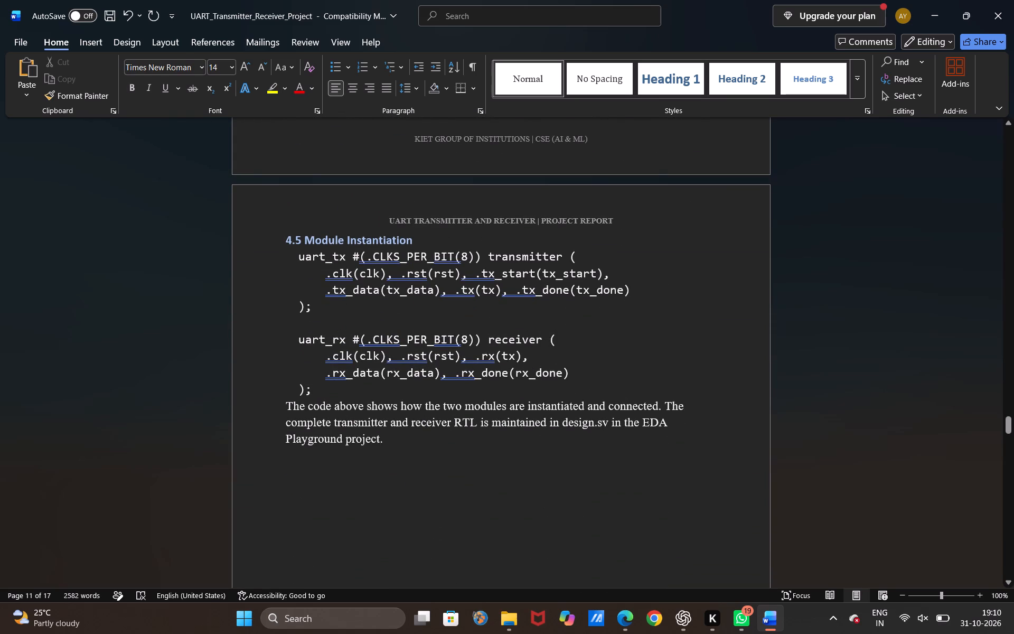
scroll(372, 498, up, 20)
scroll(372, 498, up, 9)
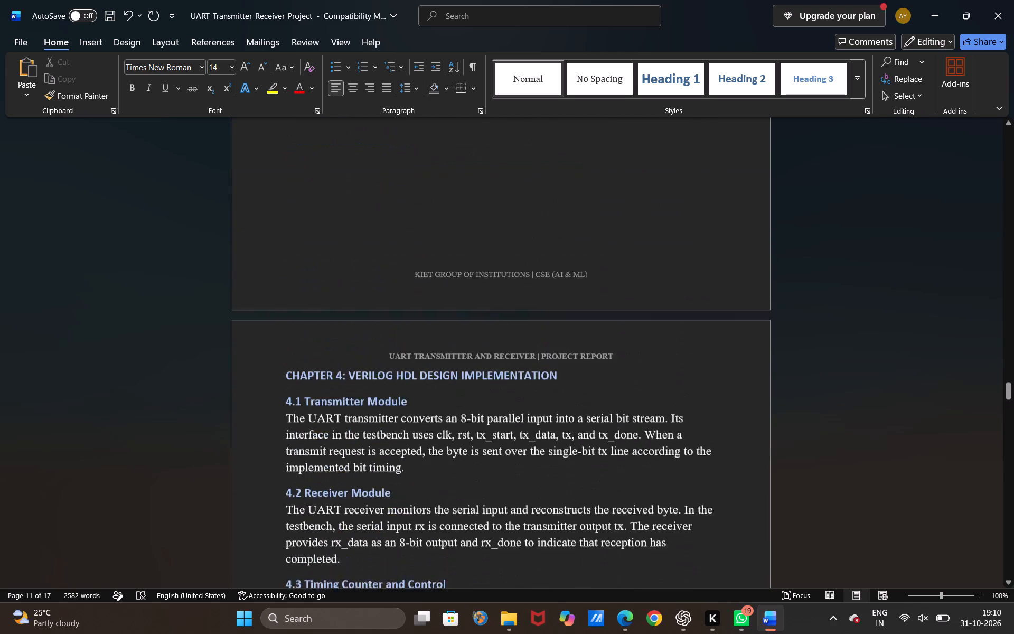
scroll(372, 496, up, 6)
scroll(372, 496, down, 20)
scroll(372, 496, down, 3)
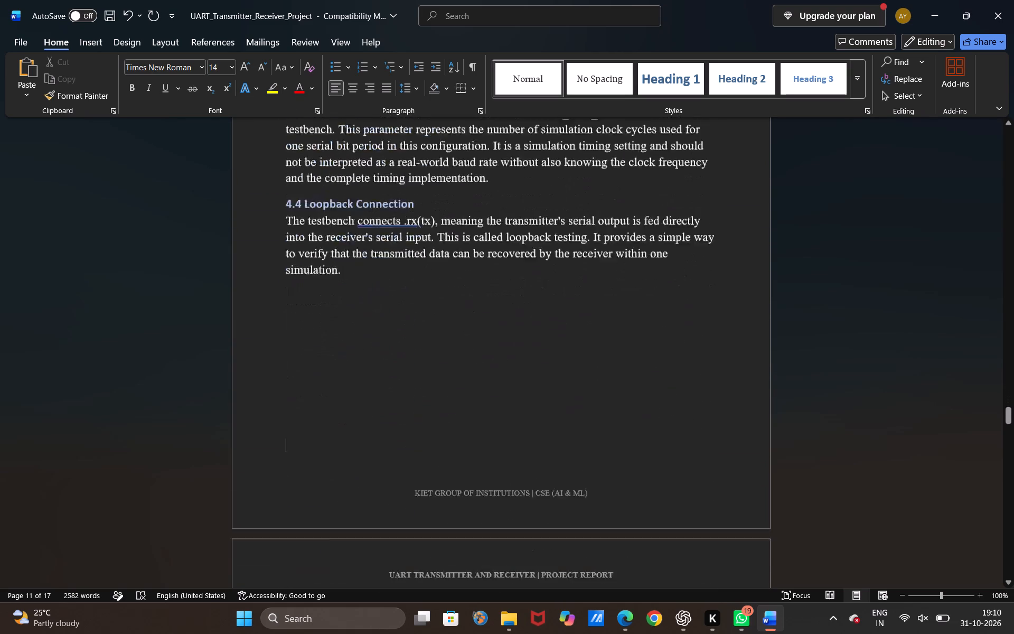
Set Chapter 5, from its chapter heading through the end of the 5.2 testbench code, to font size 14 and 1.15 line spacing.
scroll(372, 499, down, 20)
scroll(372, 499, down, 15)
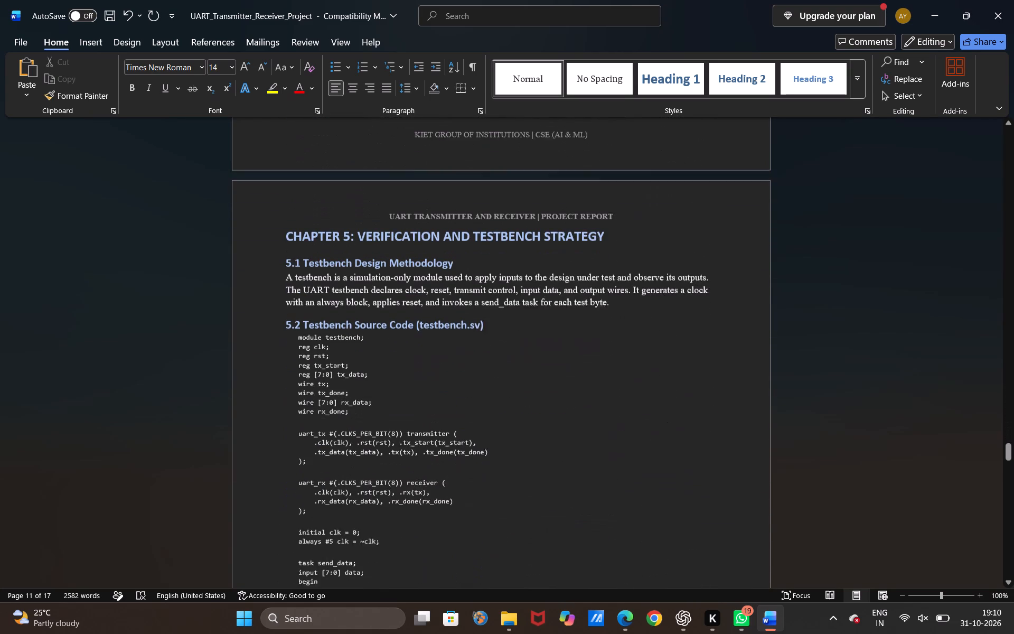
drag(285, 215, 362, 490)
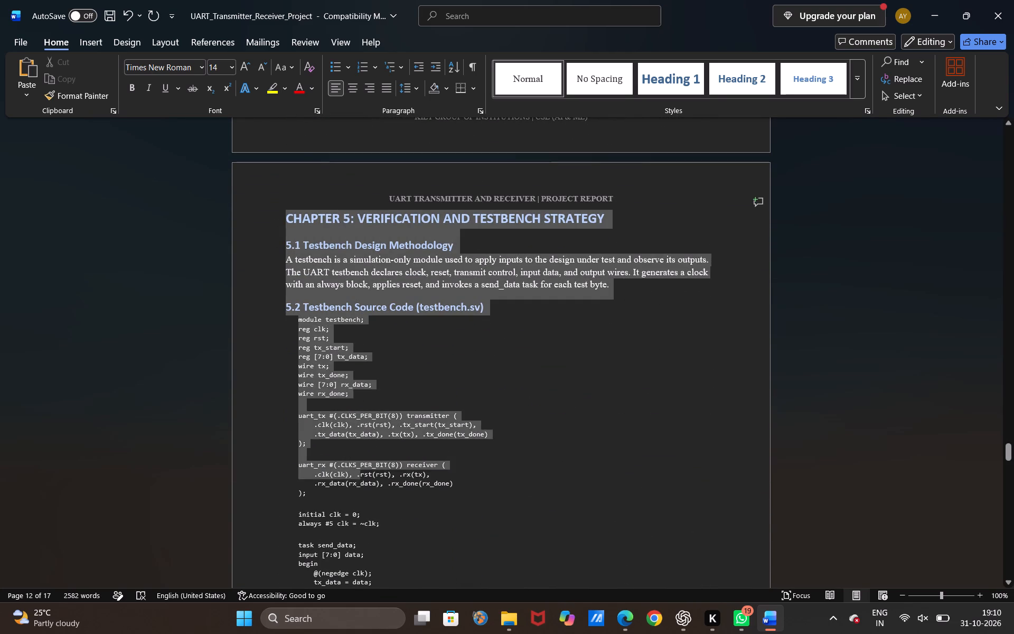
drag(362, 490, 376, 519)
scroll(372, 544, down, 18)
drag(376, 519, 372, 442)
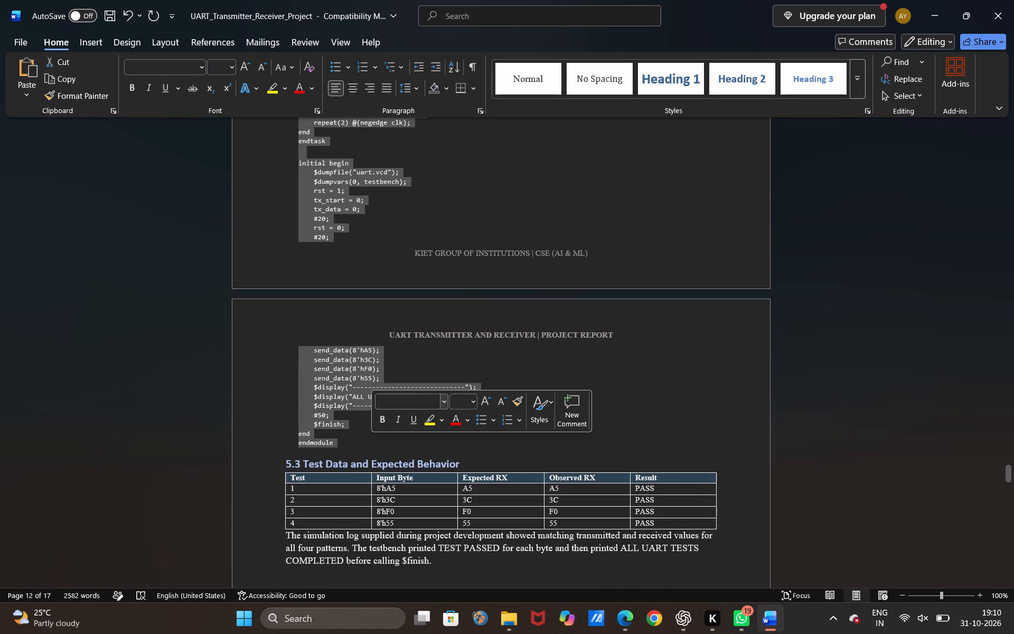
click(472, 403)
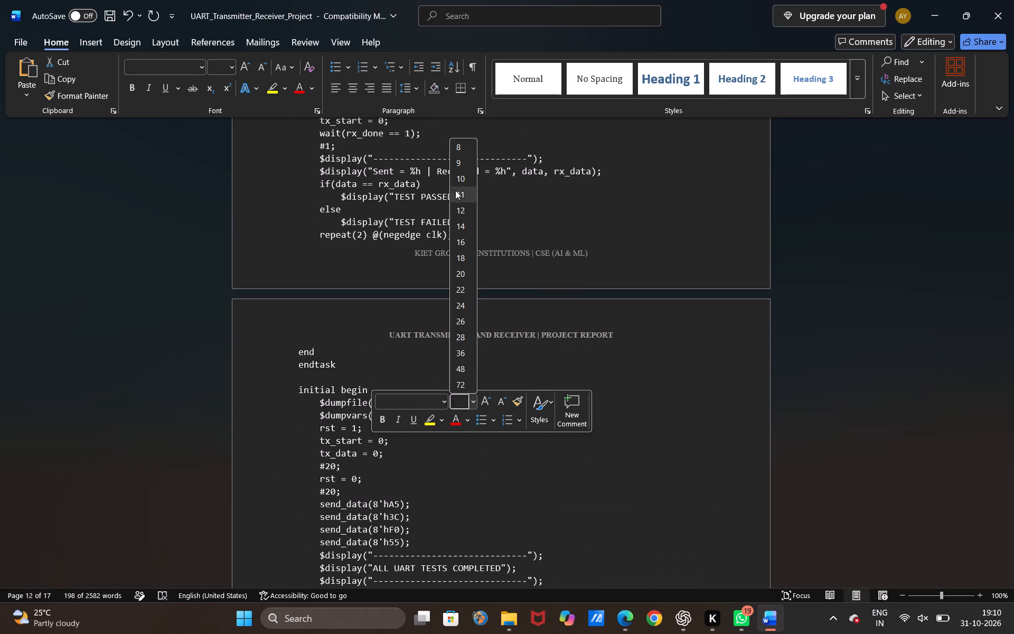
click(459, 224)
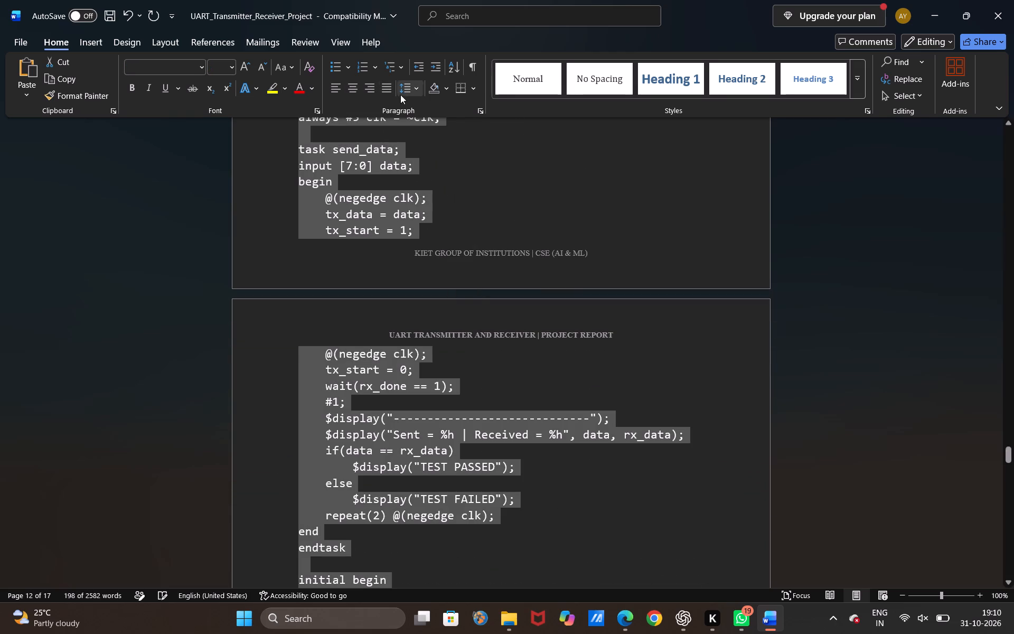
click(414, 91)
click(421, 132)
scroll(414, 262, down, 3)
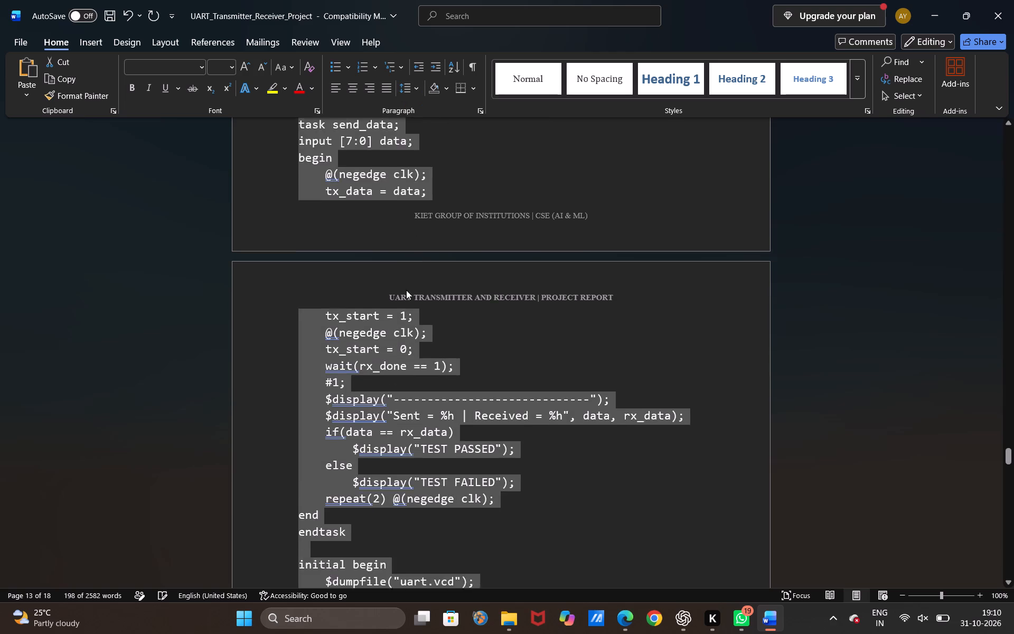
scroll(406, 290, down, 19)
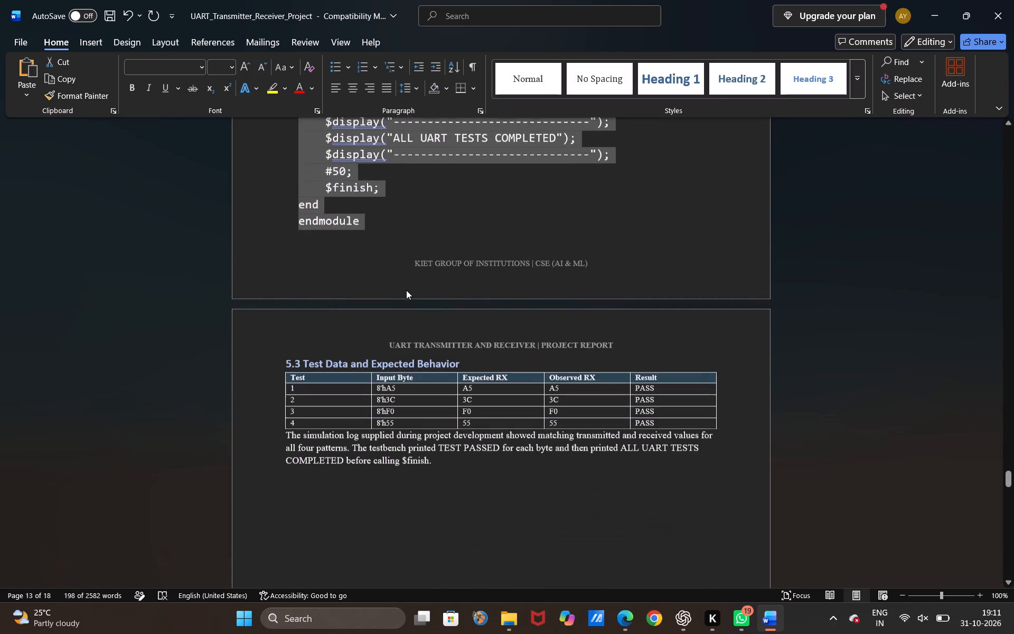
scroll(406, 290, up, 20)
scroll(406, 290, up, 11)
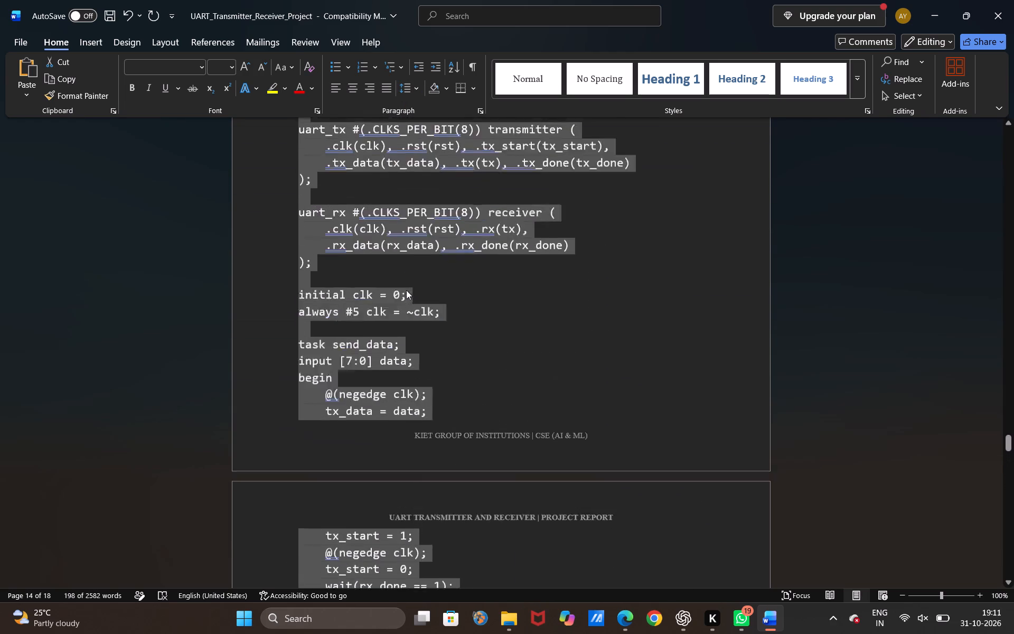
scroll(406, 290, up, 12)
click(655, 321)
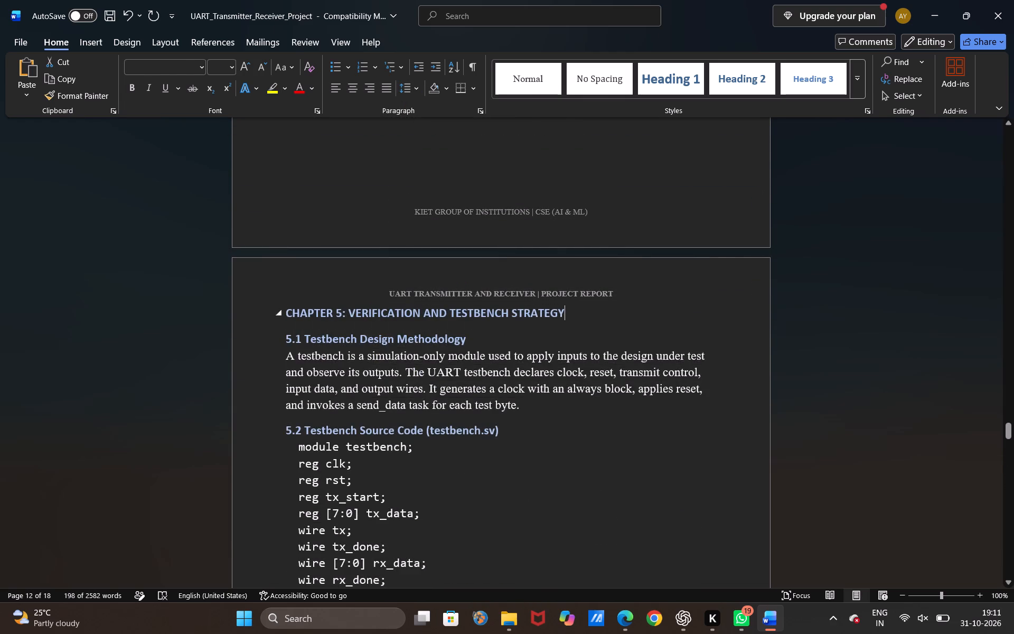
Set section 5.3 Test Data and Expected Behavior, including its table and closing paragraph, to font size 14 and 1.15 line spacing.
scroll(655, 321, down, 2)
scroll(606, 373, down, 17)
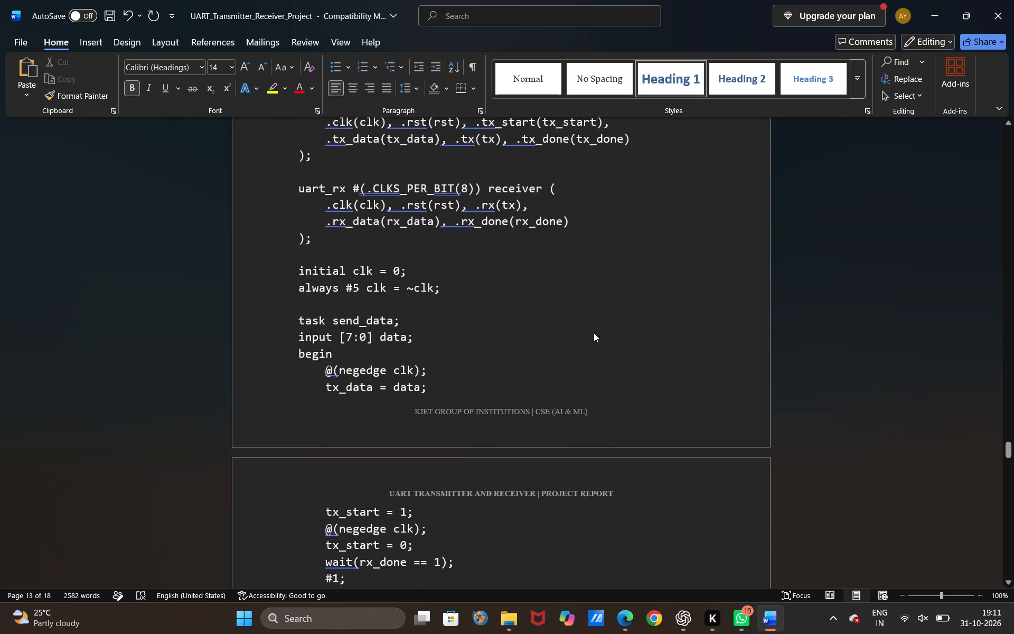
scroll(594, 333, down, 16)
scroll(593, 329, down, 7)
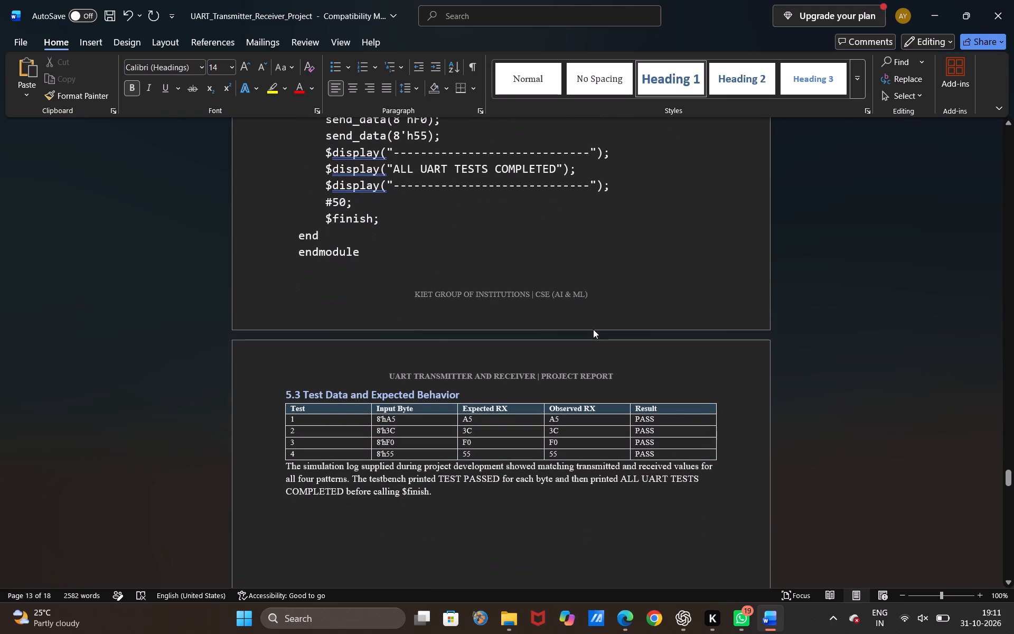
scroll(593, 329, down, 3)
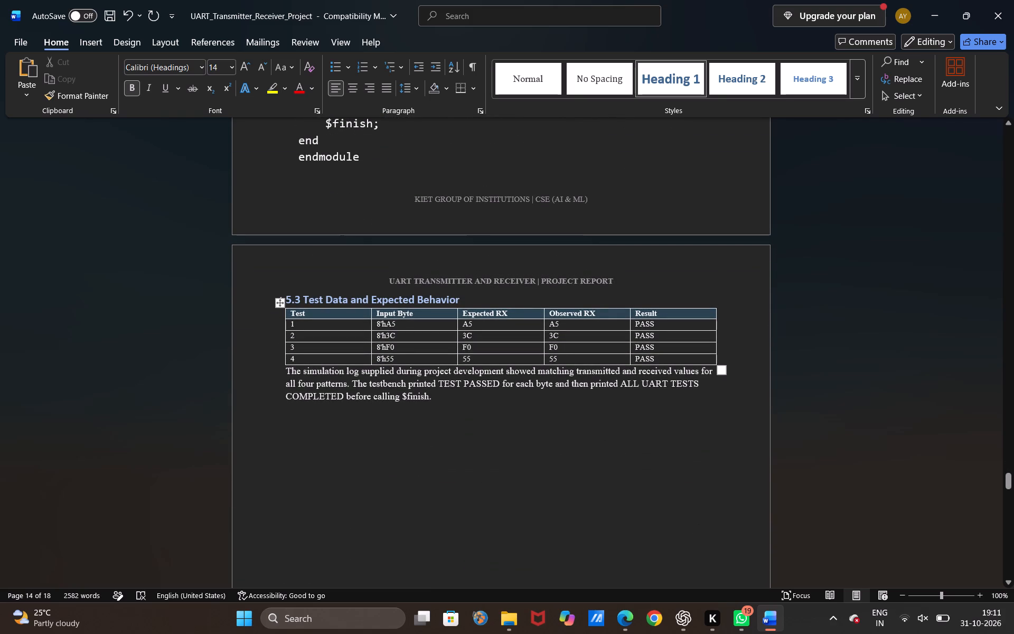
drag(289, 297, 299, 305)
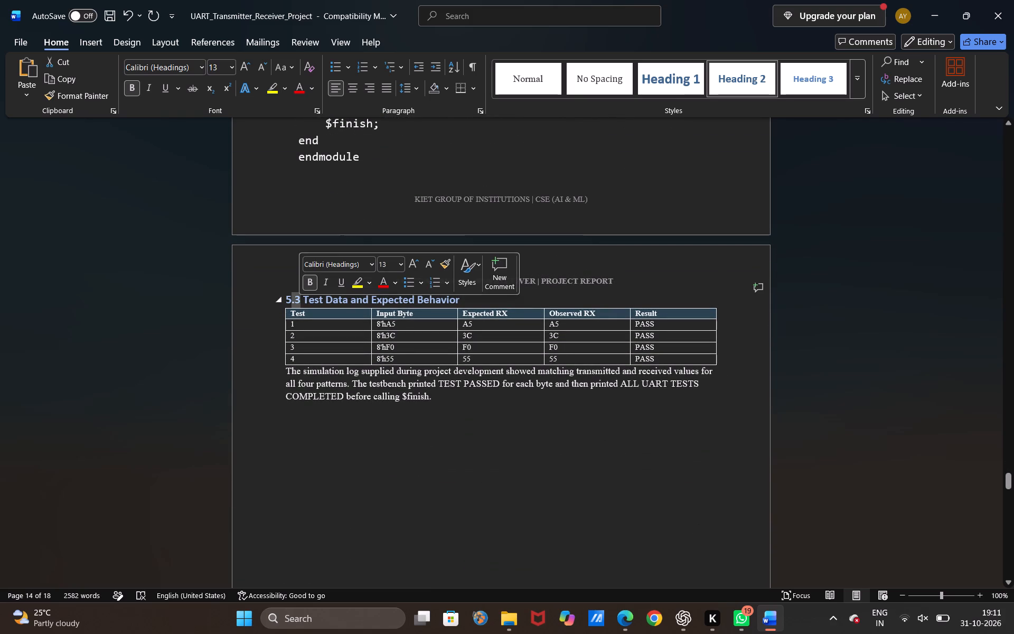
drag(284, 300, 445, 413)
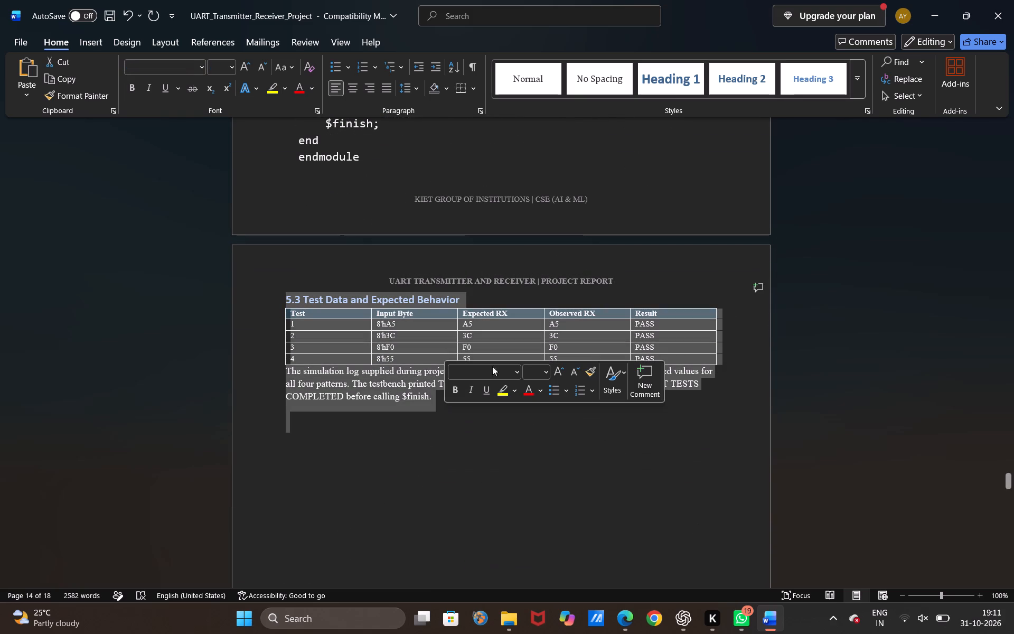
click(544, 374)
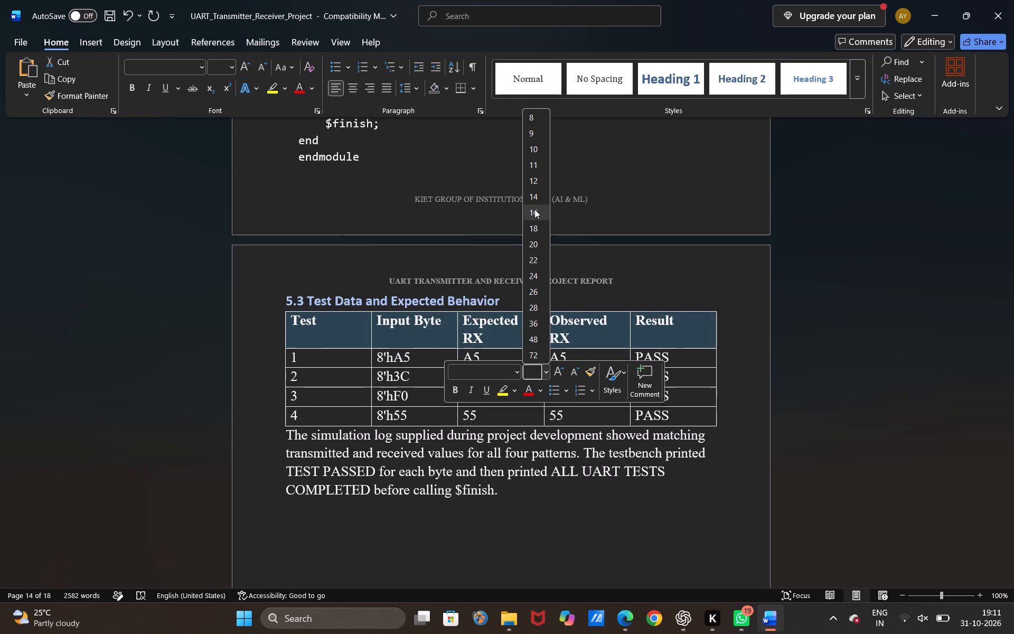
click(534, 200)
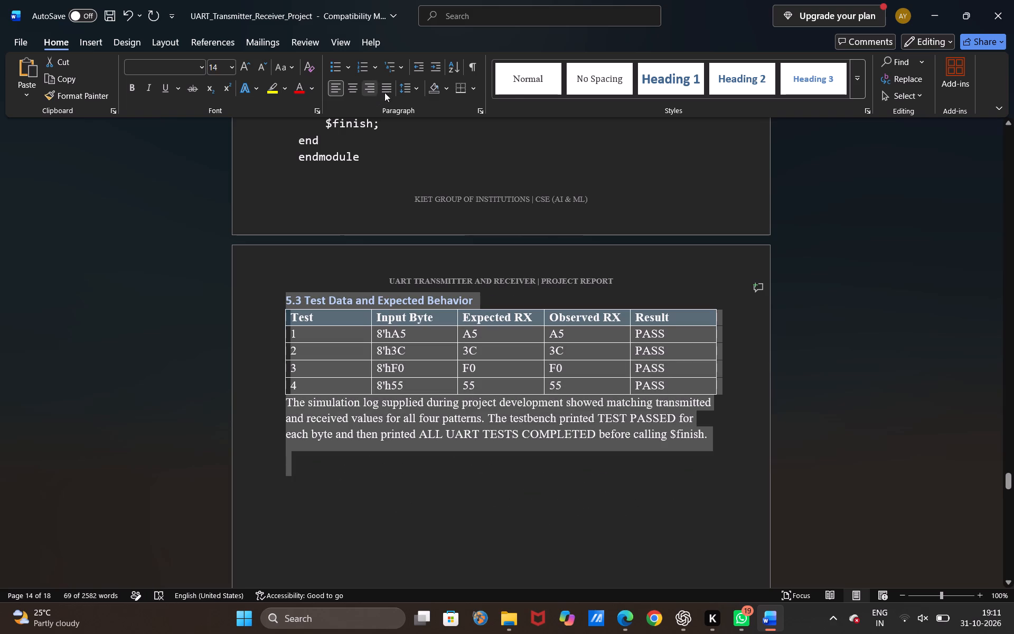
click(418, 92)
click(417, 127)
Delete the break before the Chapter 6 heading so that the chapter follows directly after the 5.3 closing paragraph.
scroll(377, 555, up, 2)
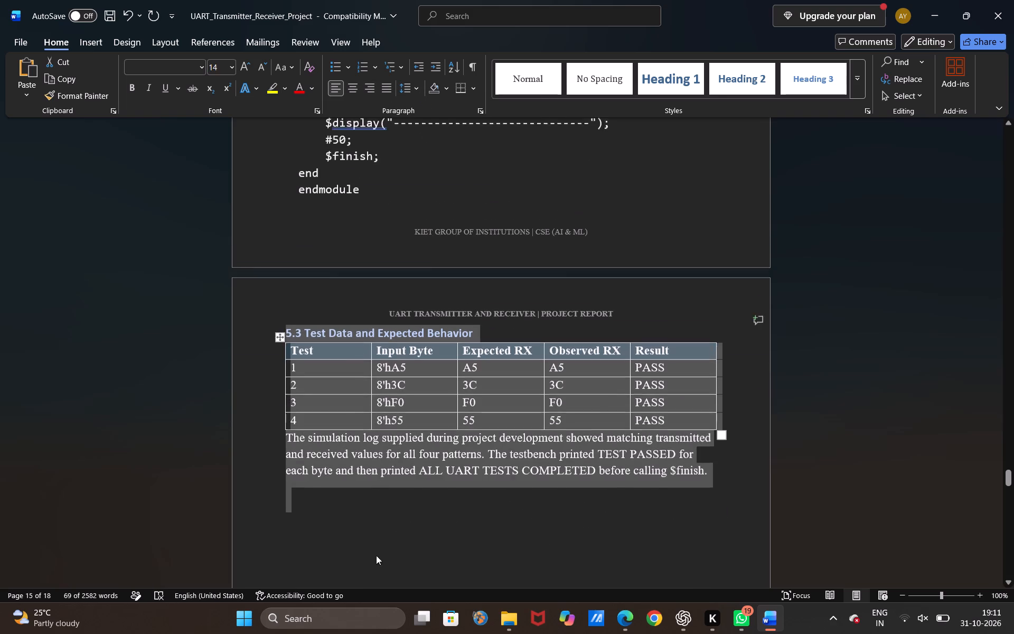
scroll(376, 555, up, 5)
scroll(376, 555, down, 20)
scroll(376, 555, down, 4)
scroll(374, 475, down, 4)
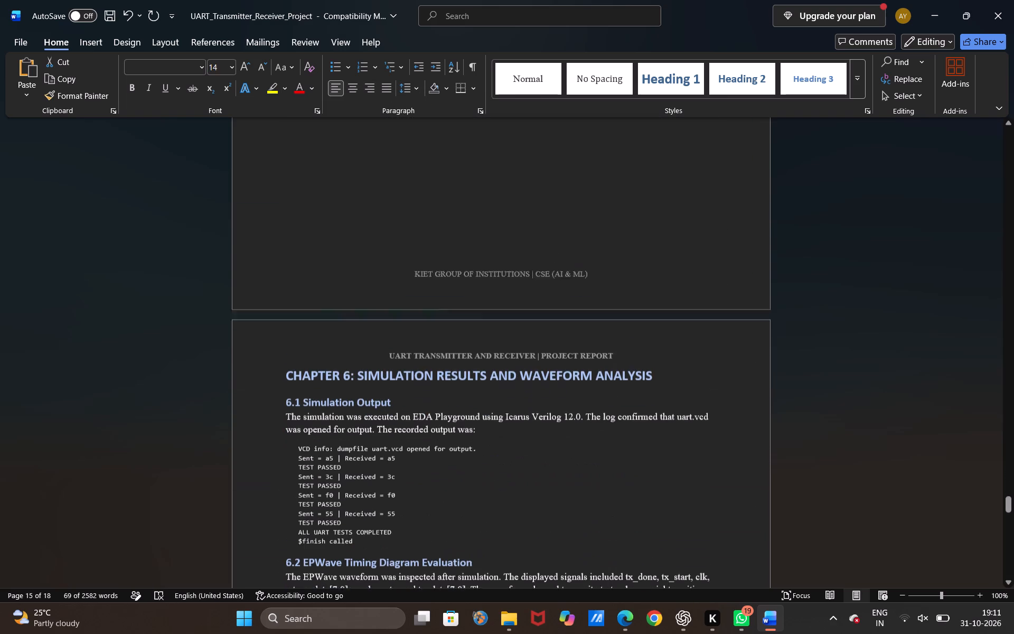
scroll(374, 430, up, 20)
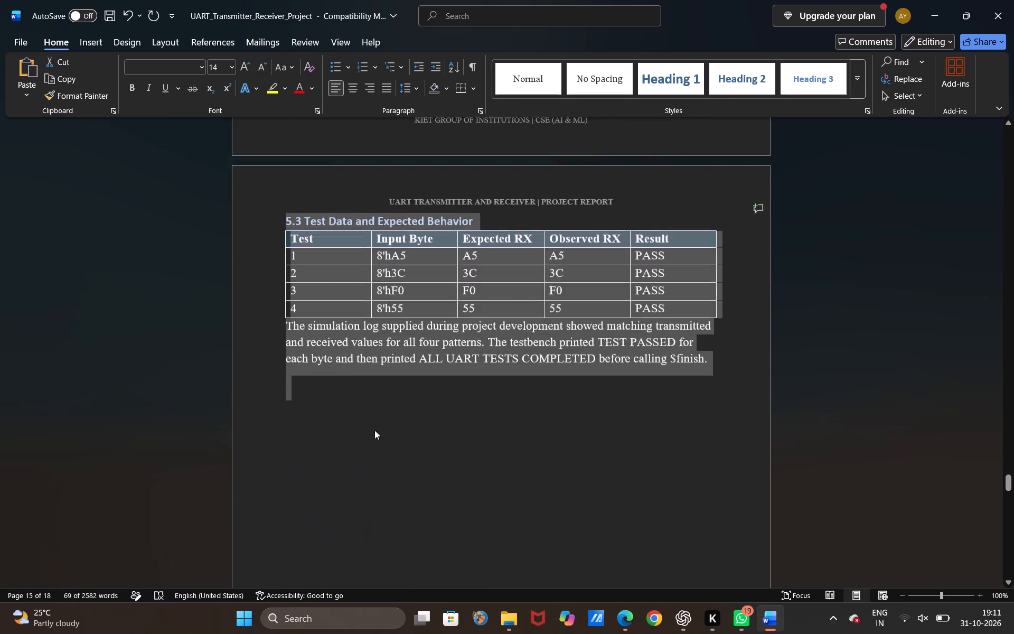
scroll(374, 430, up, 8)
scroll(374, 430, down, 12)
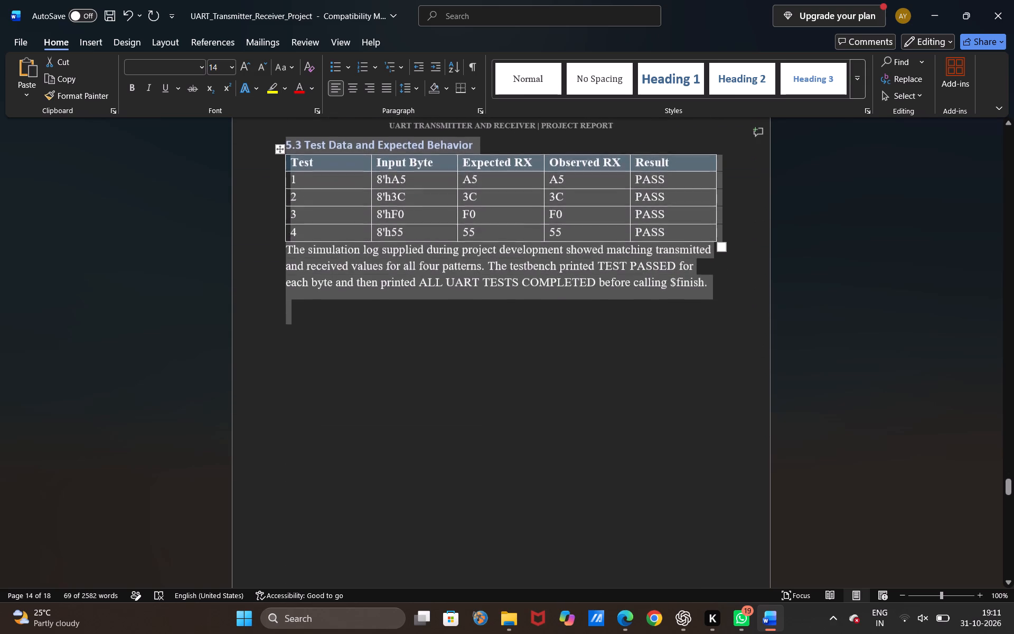
scroll(374, 429, down, 14)
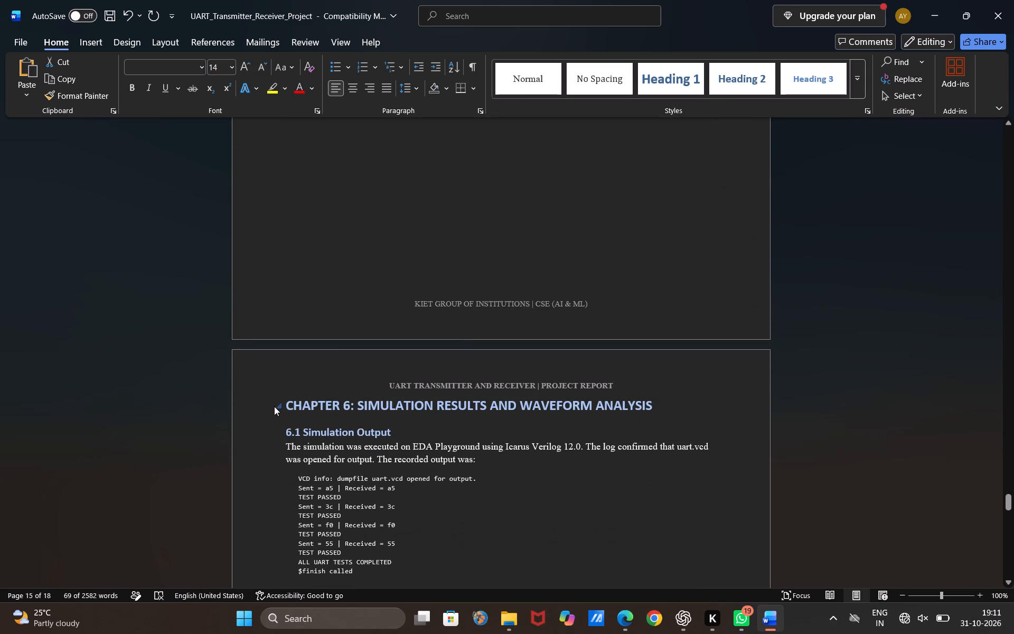
scroll(451, 471, down, 7)
scroll(453, 495, up, 6)
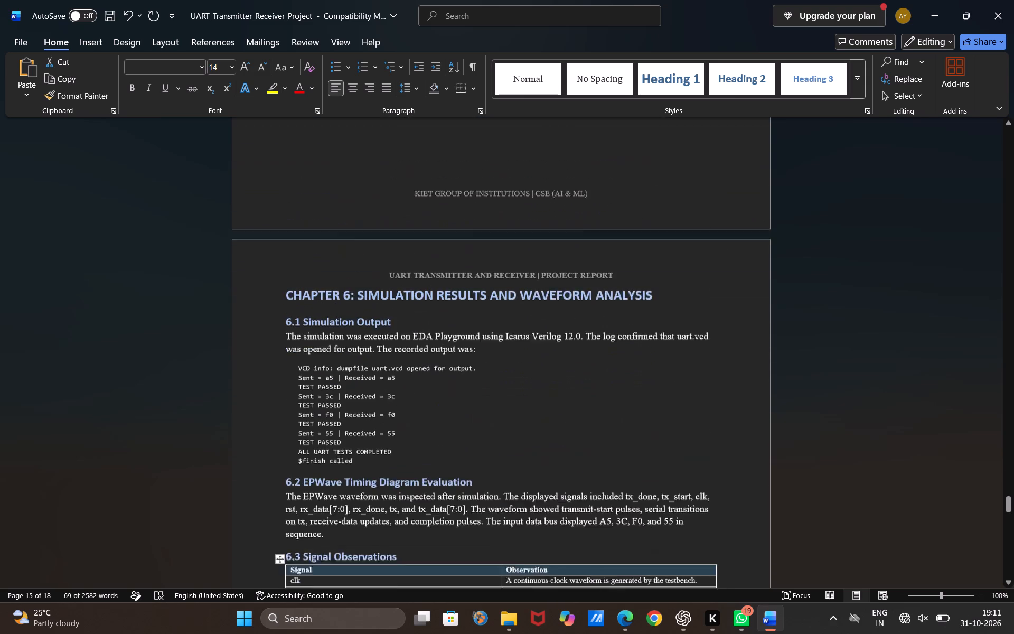
click(285, 372)
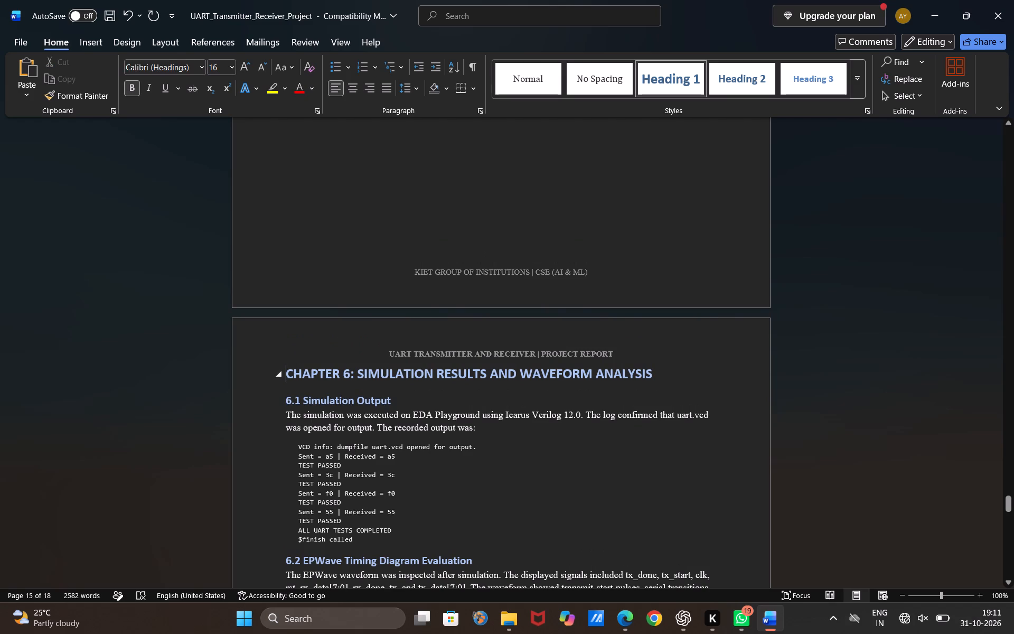
key(BackSpace)
key(BackSpace)
Set sections 6.1 Simulation Output and 6.2 EPWave Timing Diagram Evaluation to font size 14.
scroll(316, 395, up, 7)
scroll(316, 395, down, 6)
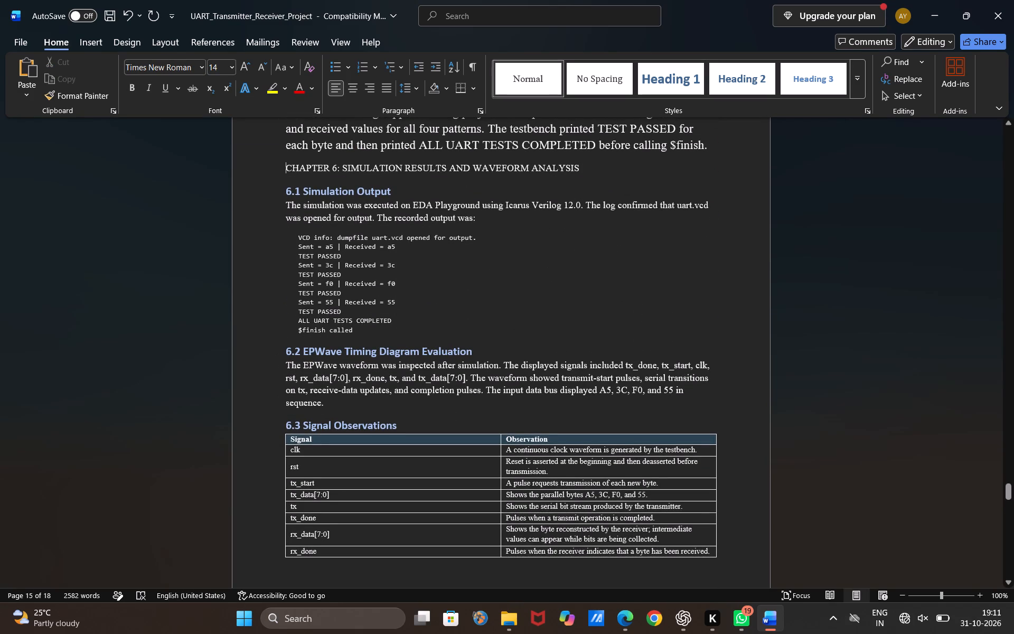
drag(283, 190, 290, 216)
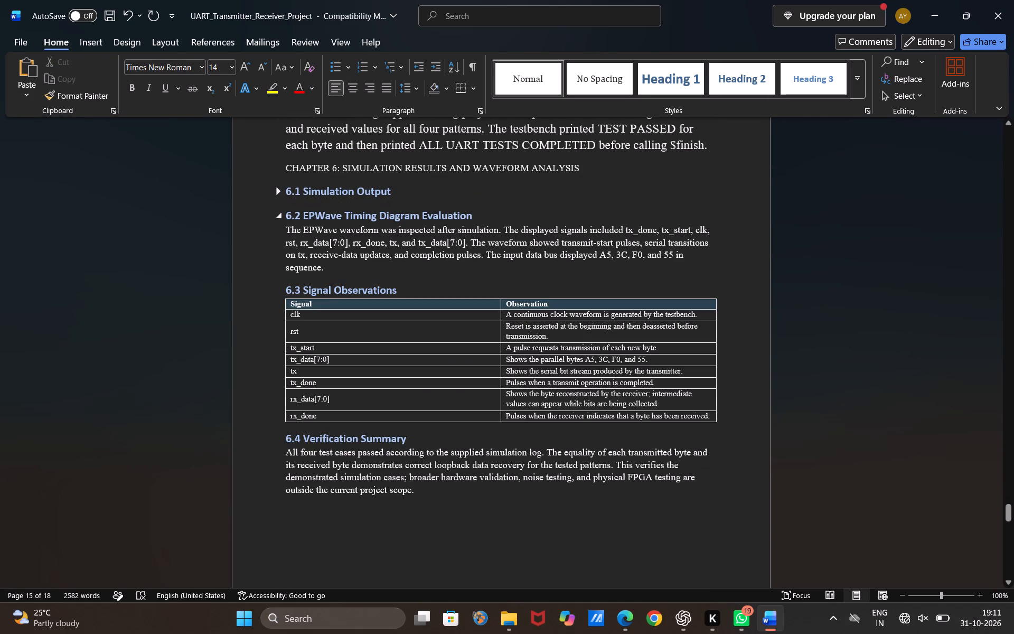
click(279, 197)
click(276, 194)
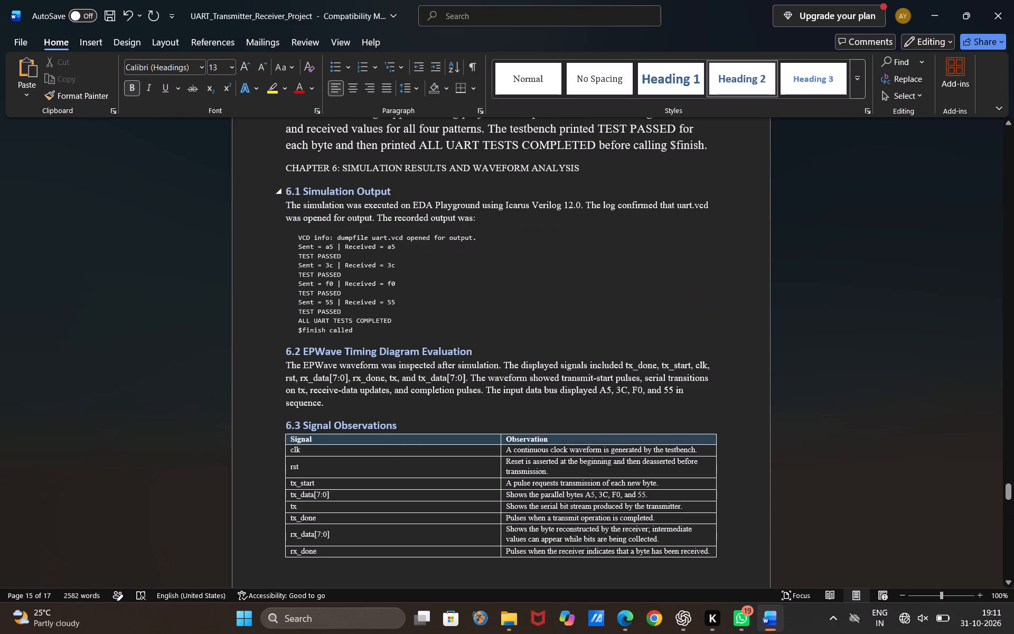
drag(286, 195, 347, 406)
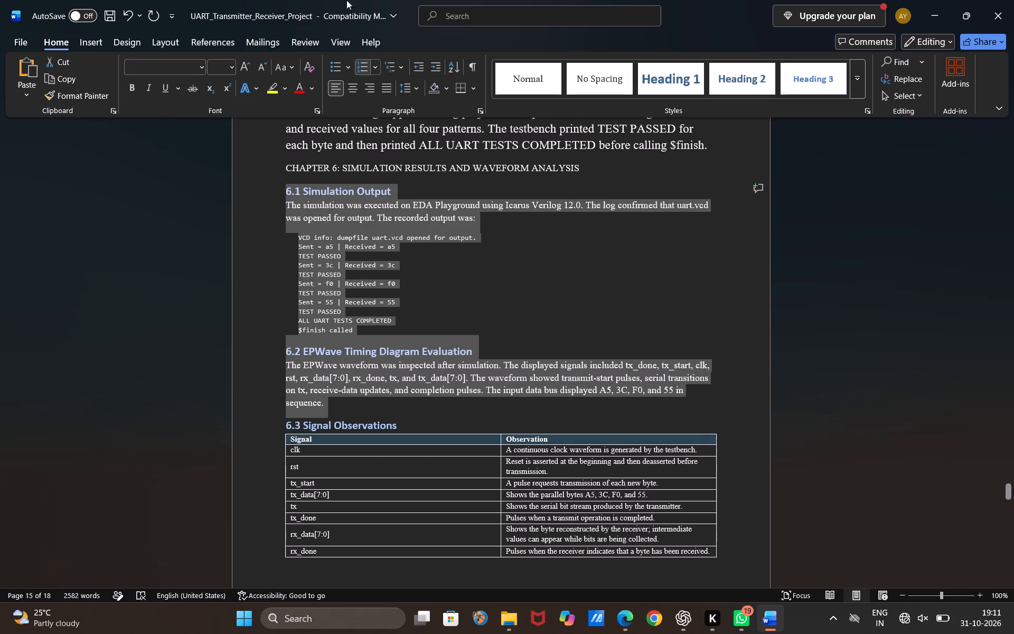
click(228, 68)
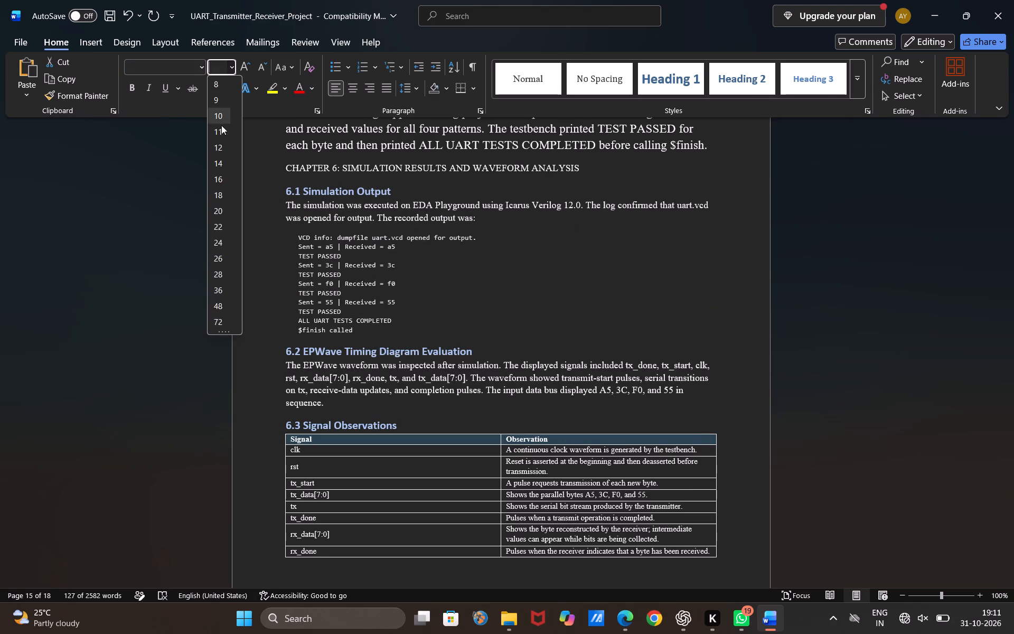
click(214, 166)
Insert blank lines after the 6.2 paragraph so that 6.3 Signal Observations starts on a new page.
scroll(654, 535, down, 1)
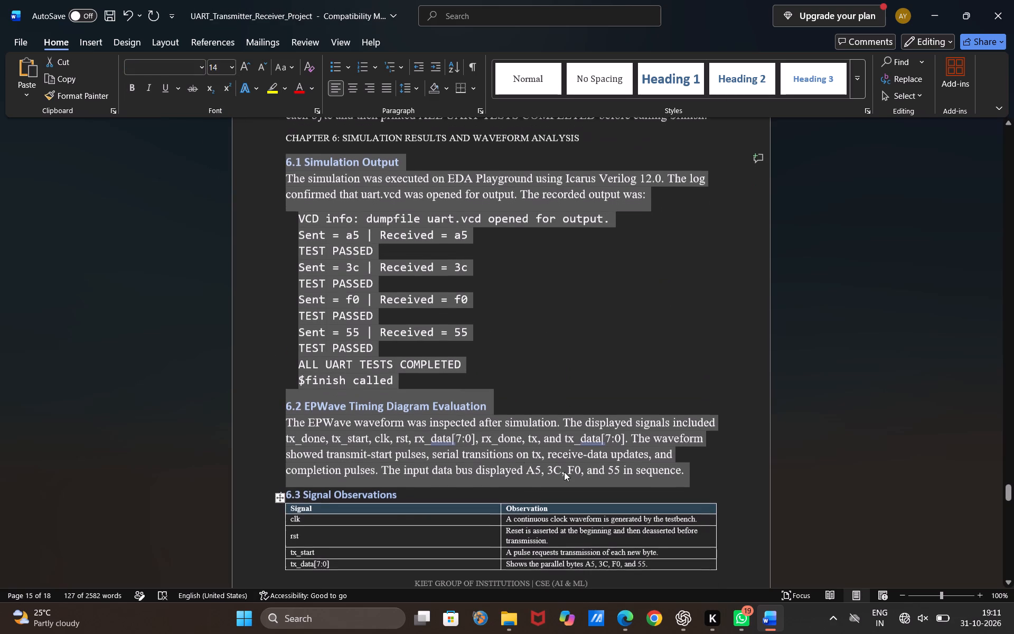
click(690, 478)
key(Return)
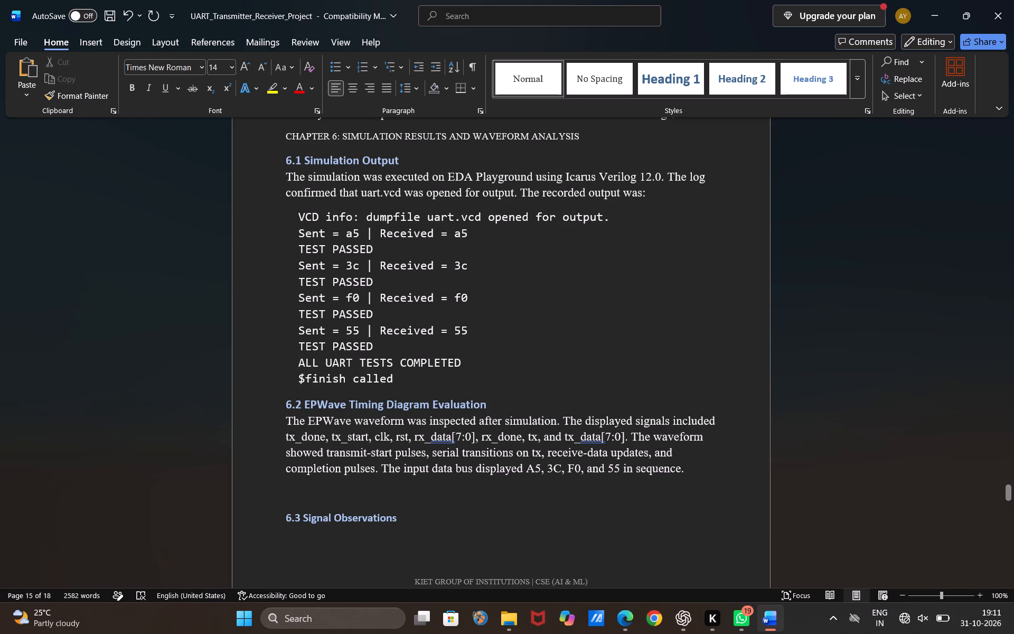
key(Return)
key(Return)
key(Return)
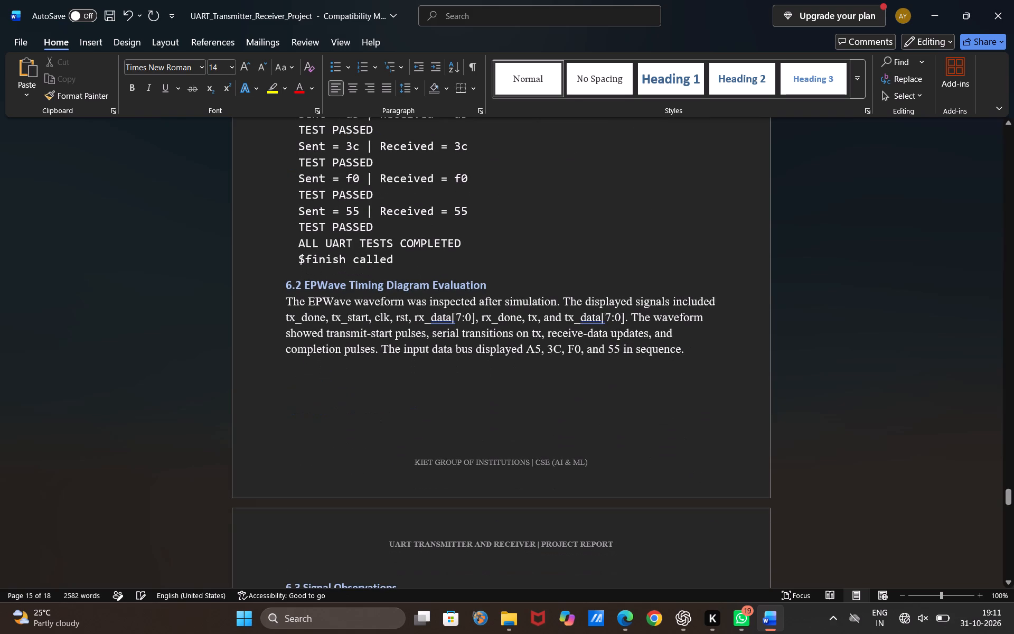
Set Chapter 6, from its chapter heading through the 6.2 paragraph, to font size 14 and 1.15 line spacing.
drag(378, 391, 311, 133)
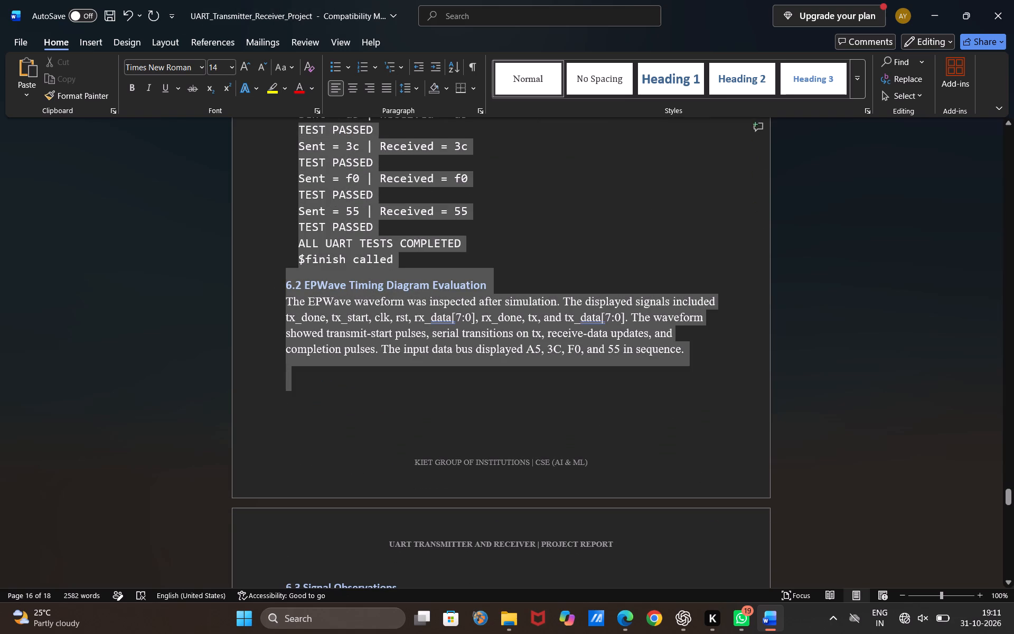
drag(311, 133, 261, 318)
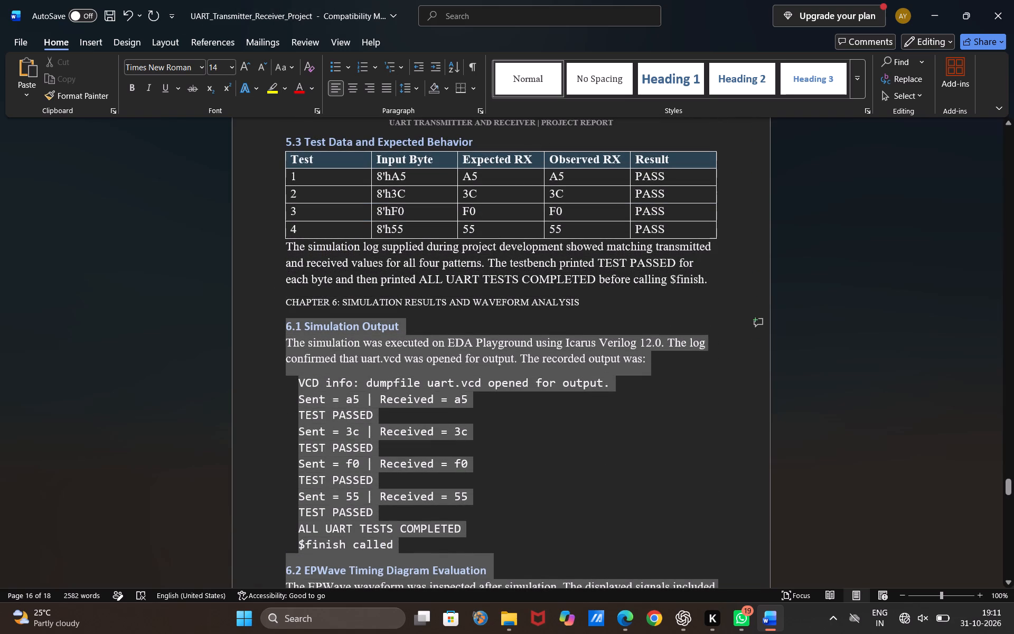
drag(261, 318, 259, 324)
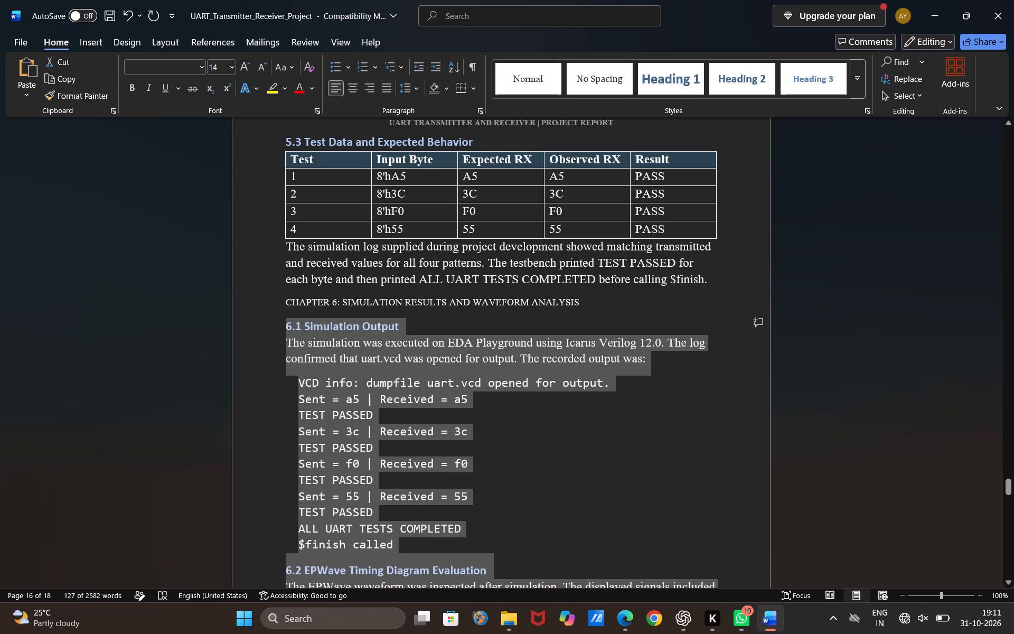
drag(283, 298, 386, 604)
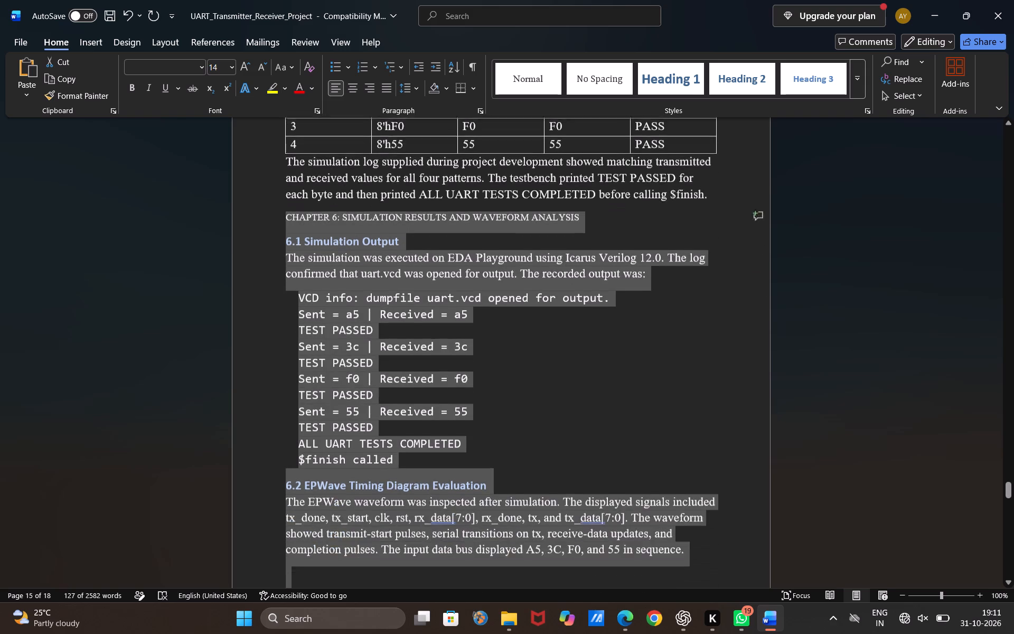
drag(386, 604, 710, 483)
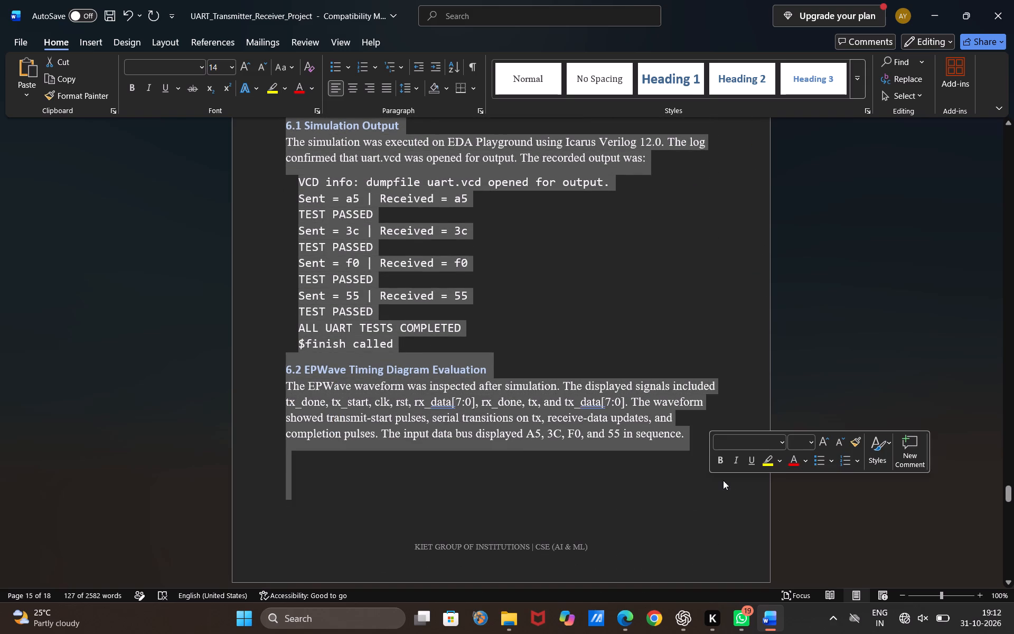
click(231, 68)
click(220, 160)
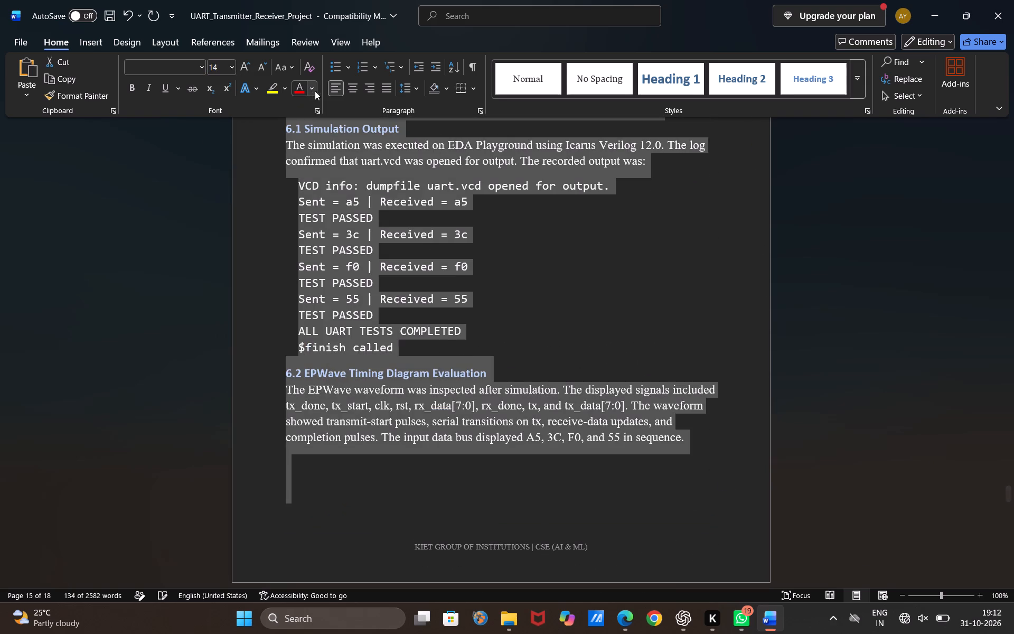
click(315, 89)
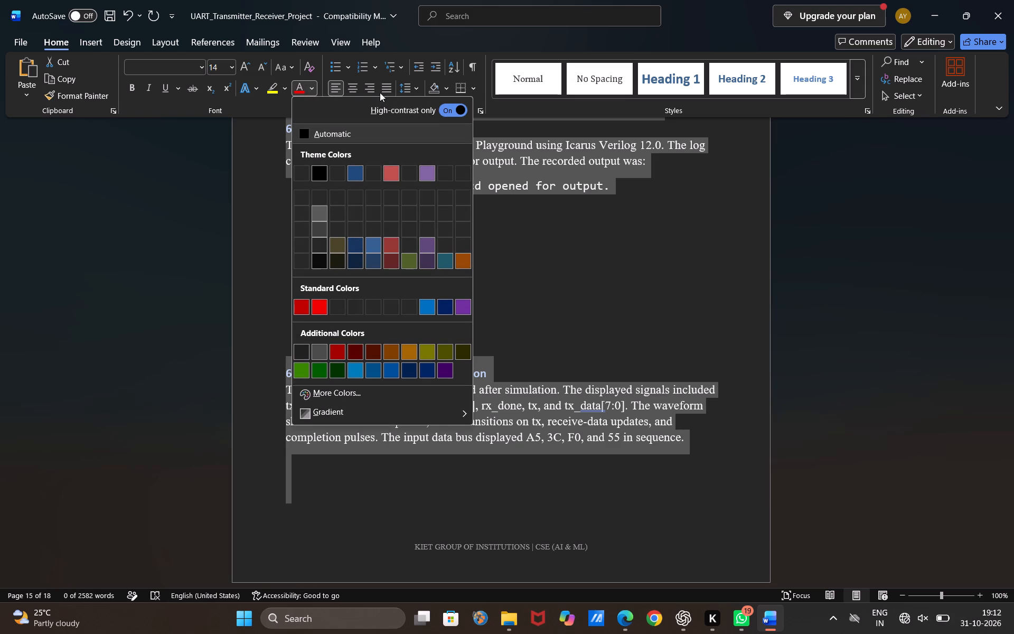
click(415, 86)
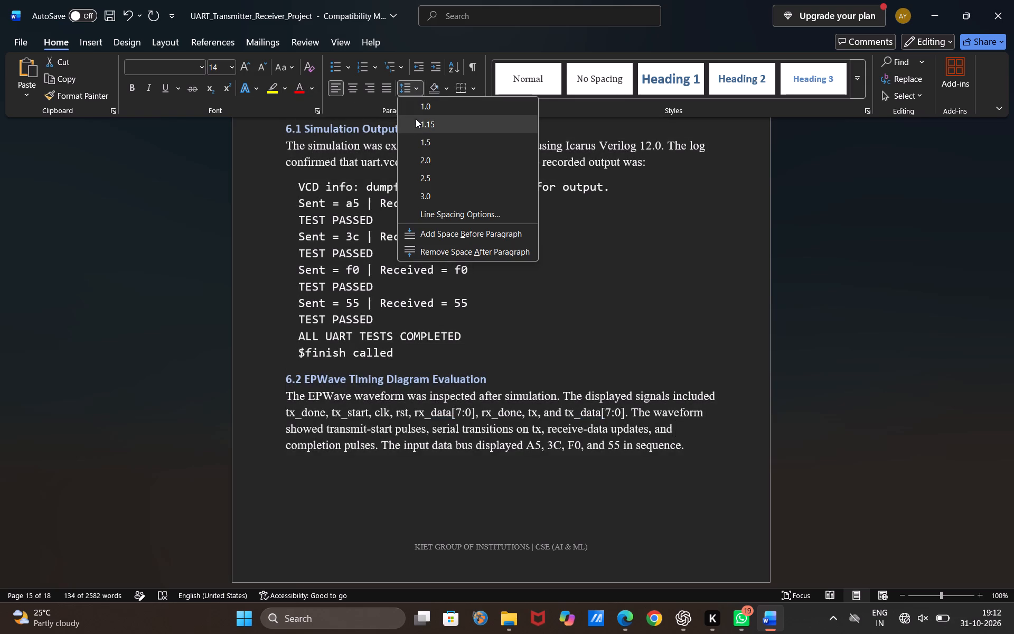
click(416, 119)
Insert a blank line between the 5.3 closing paragraph and the Chapter 6 heading.
scroll(519, 312, up, 8)
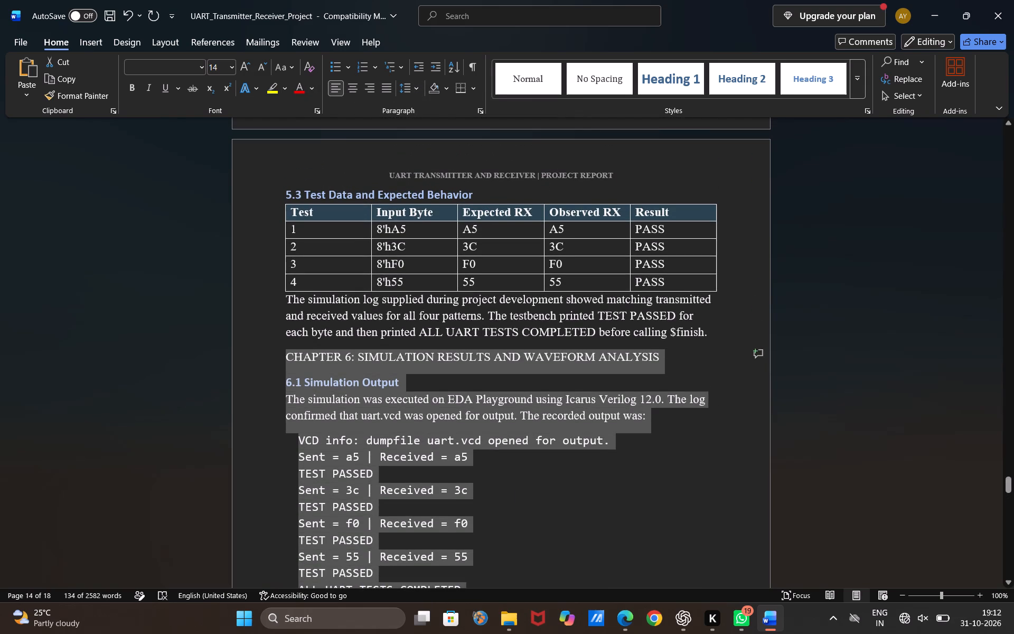
click(717, 332)
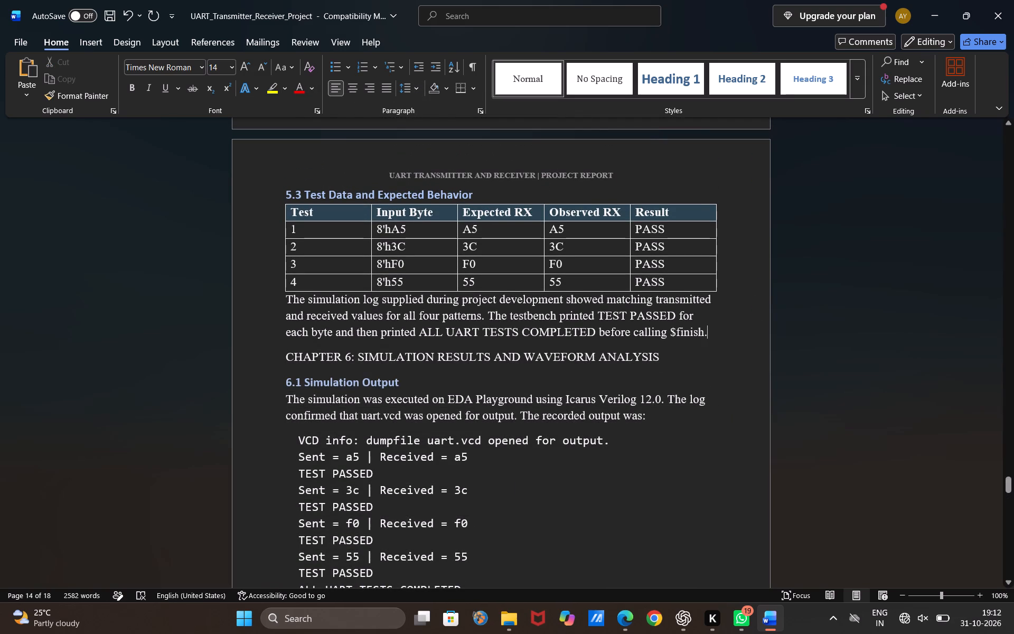
key(Return)
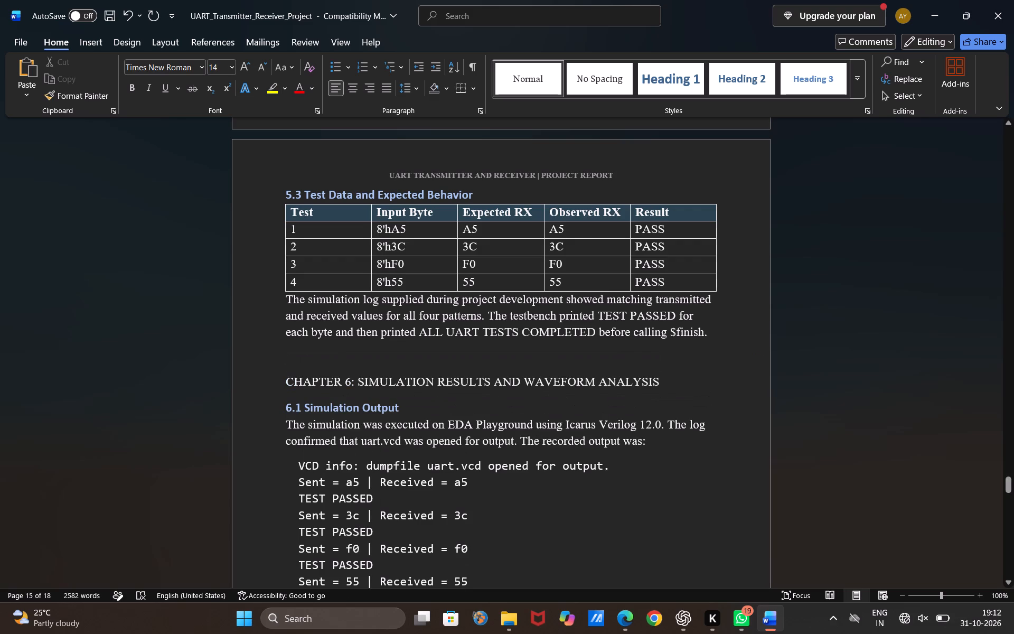
scroll(718, 326, up, 14)
scroll(718, 326, down, 10)
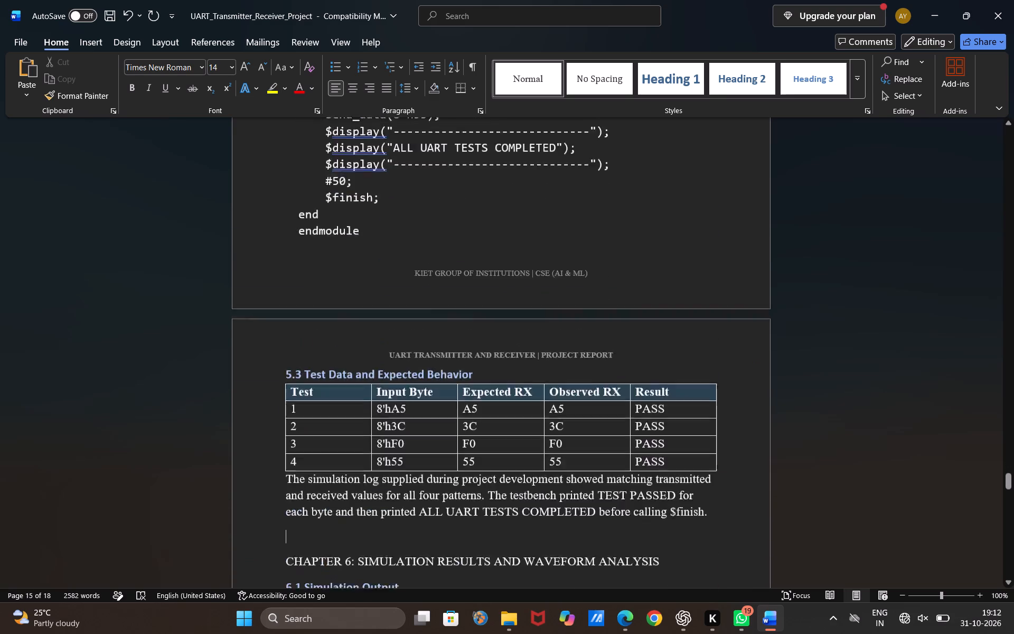
scroll(712, 308, down, 9)
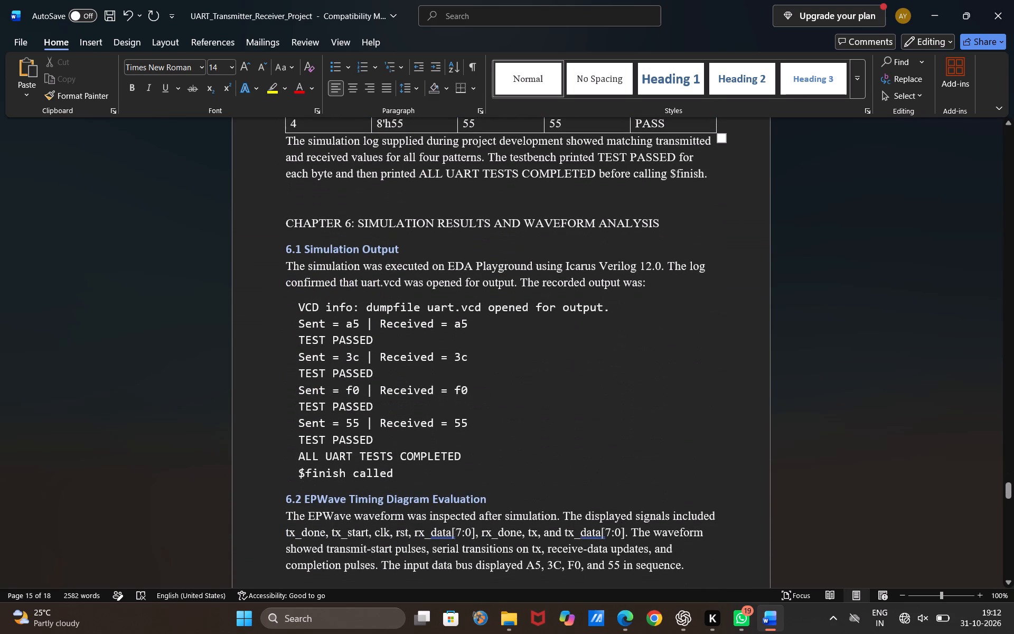
Set sections 6.3 Signal Observations, including its table, and 6.4 Verification Summary to 1.15 line spacing and font size 14.
scroll(710, 305, up, 6)
scroll(709, 303, down, 9)
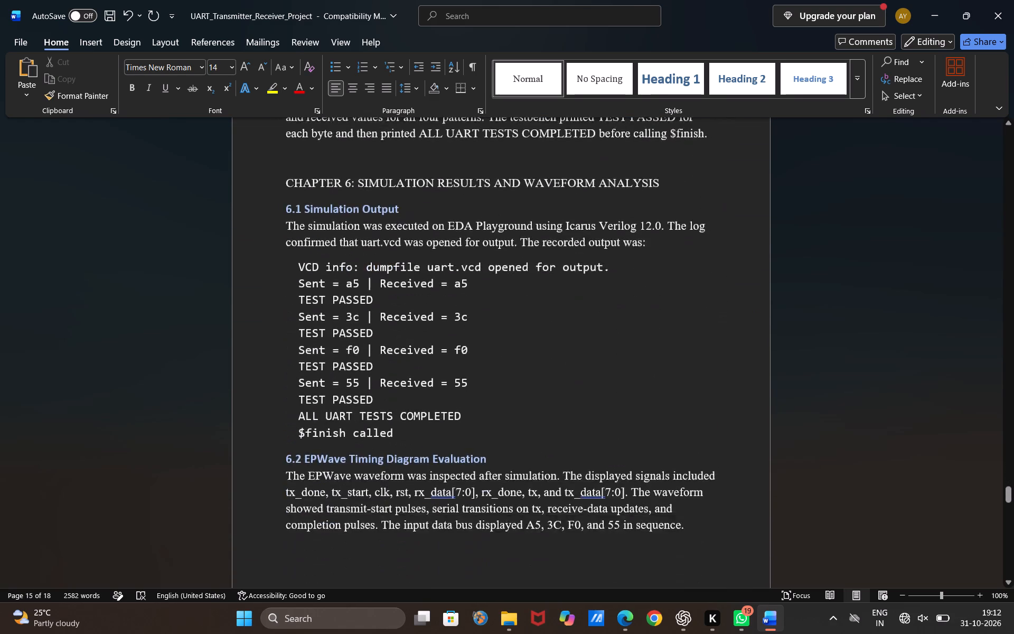
scroll(706, 303, down, 17)
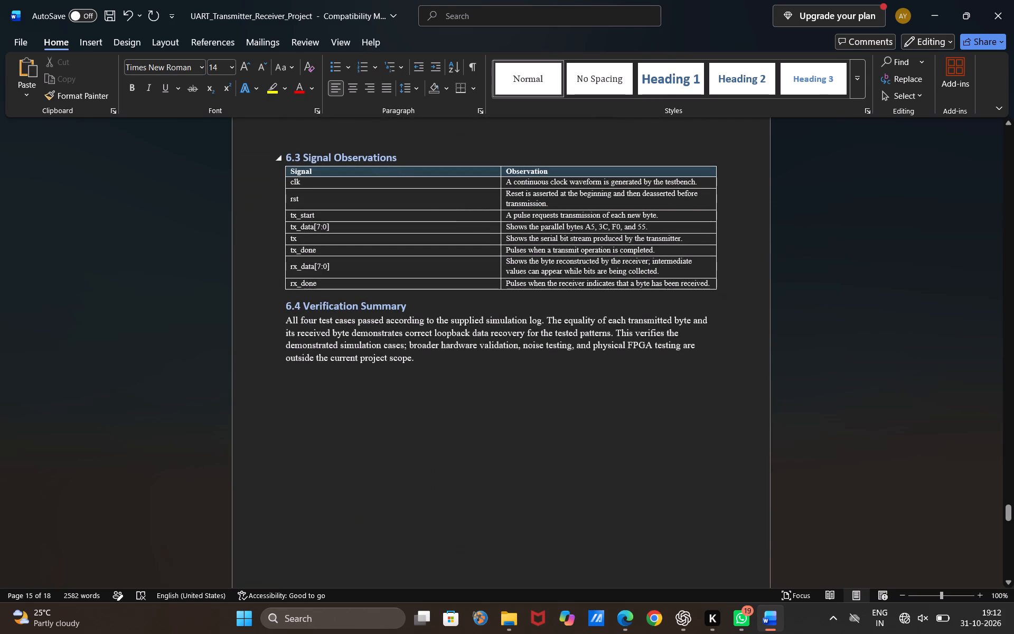
drag(281, 157, 300, 168)
click(274, 157)
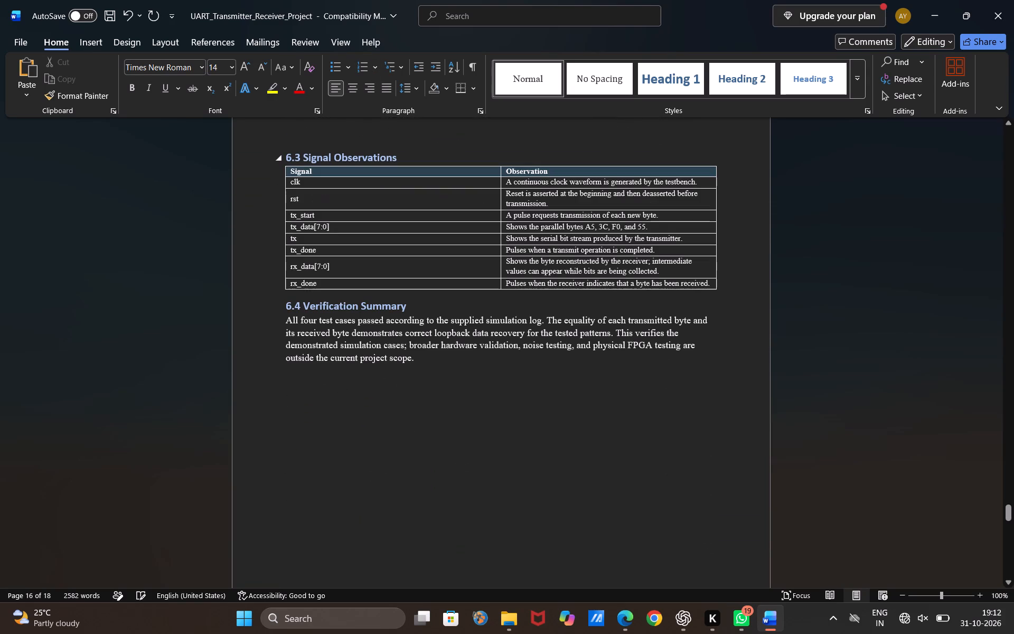
drag(285, 156, 439, 395)
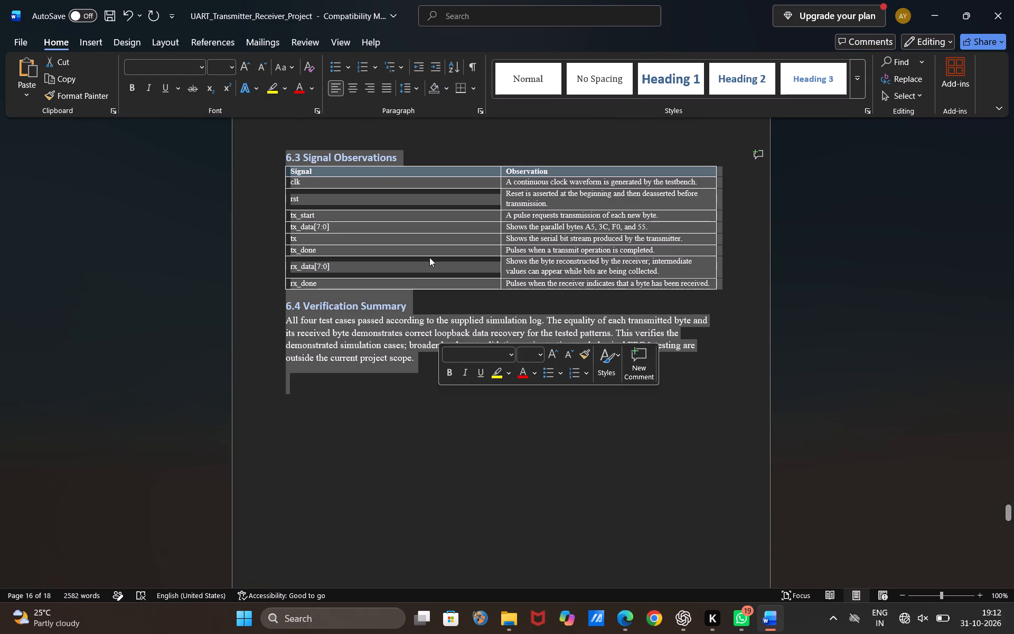
click(418, 83)
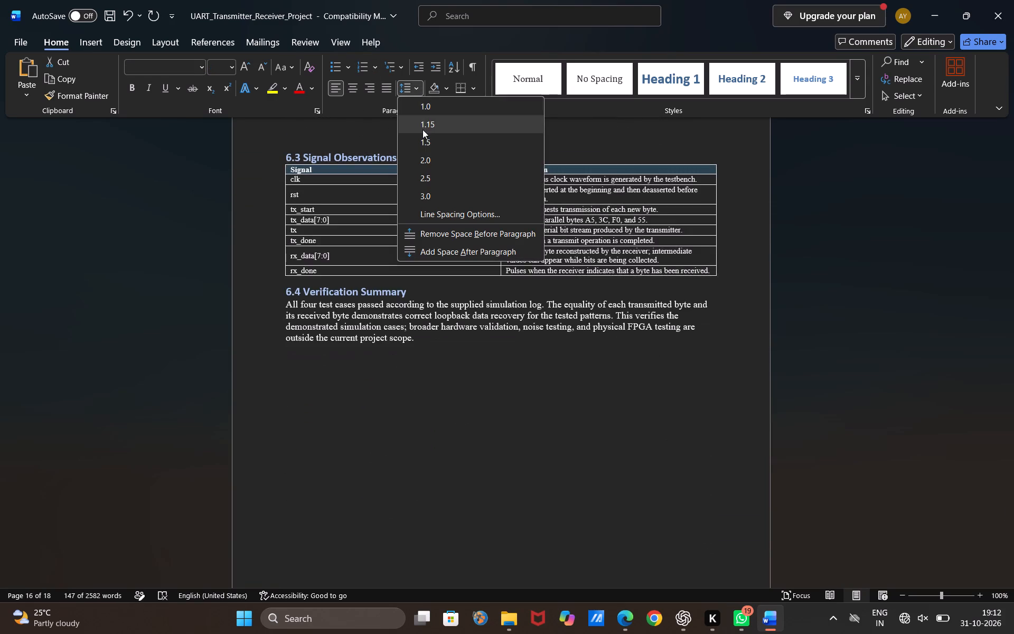
click(422, 129)
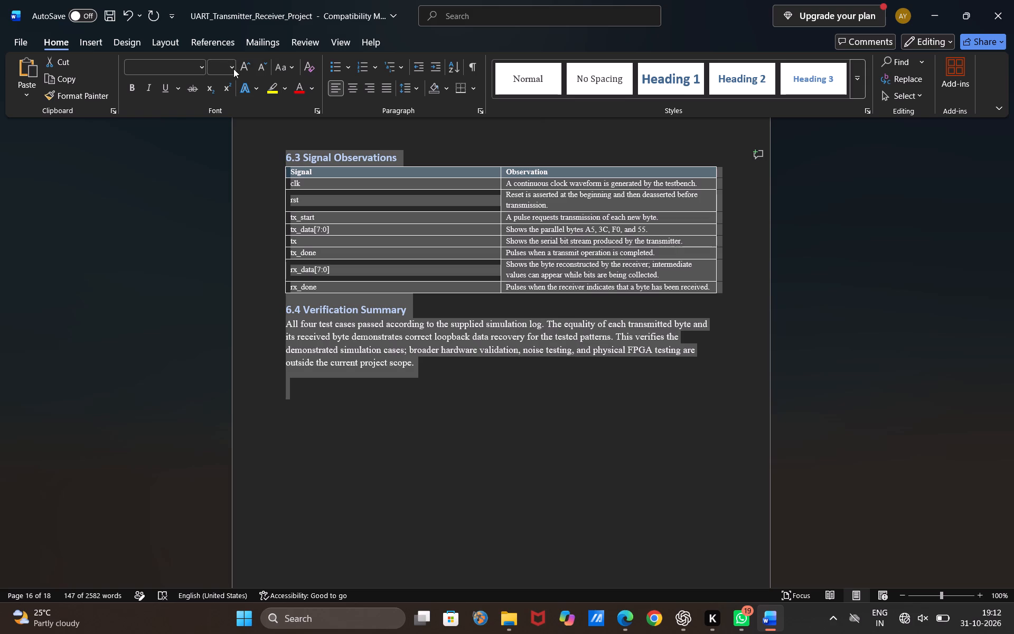
click(233, 69)
click(219, 169)
Set all of Chapter 7, from its chapter heading through the 7.3 References list, to 1.15 line spacing and font size 14.
scroll(525, 342, down, 2)
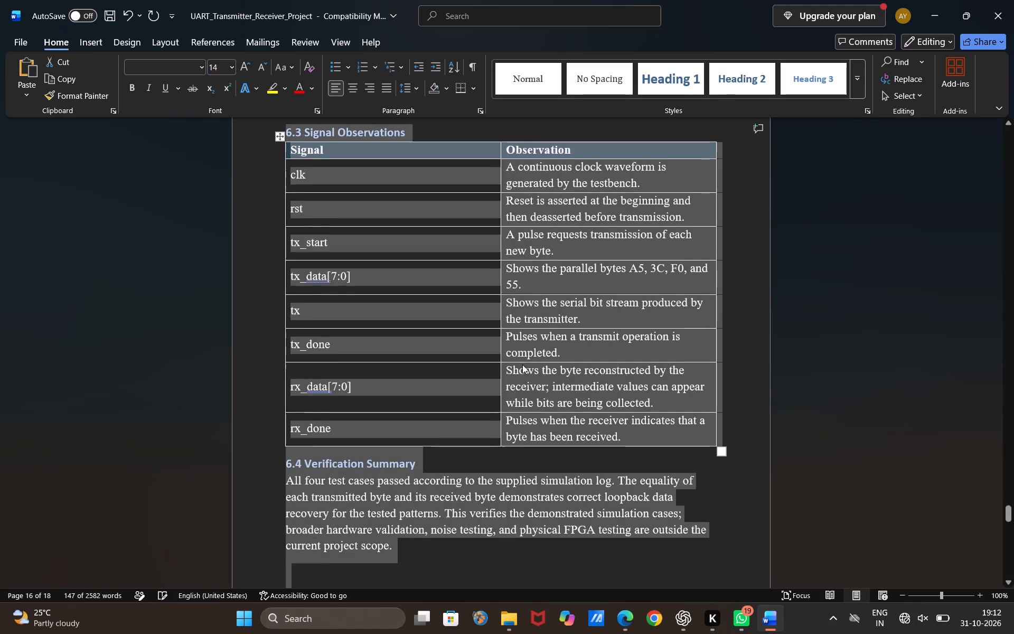
scroll(522, 365, down, 8)
click(498, 338)
scroll(497, 340, down, 10)
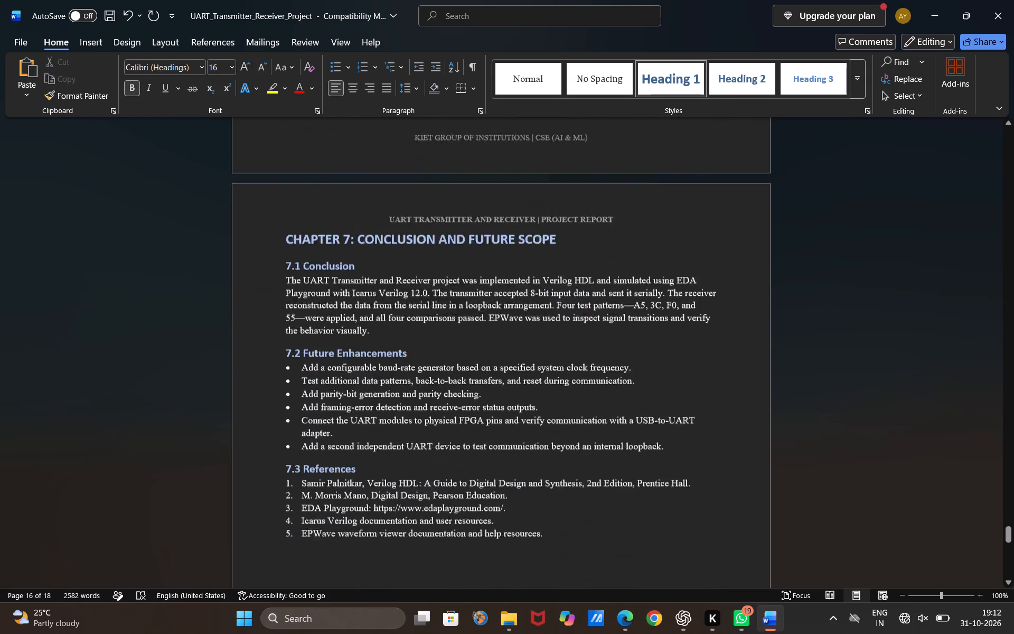
drag(286, 185, 328, 504)
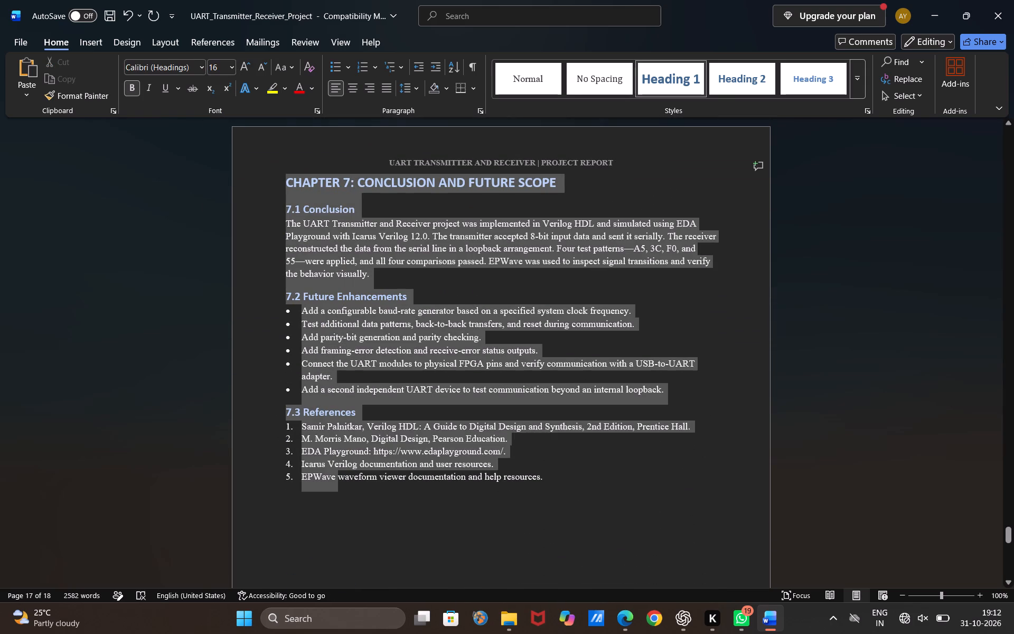
drag(328, 504, 392, 554)
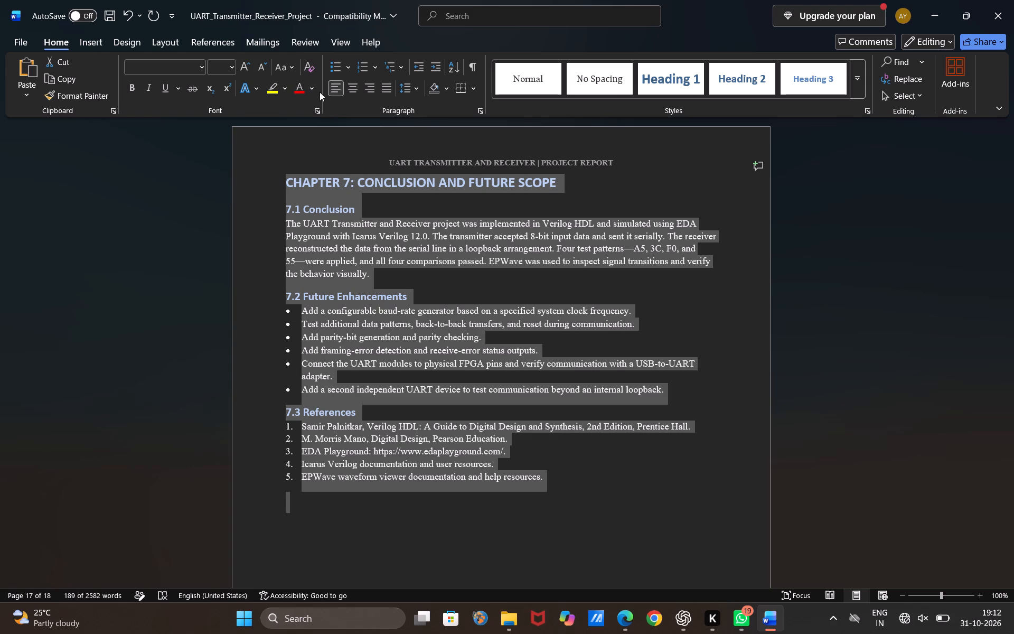
click(414, 88)
click(414, 122)
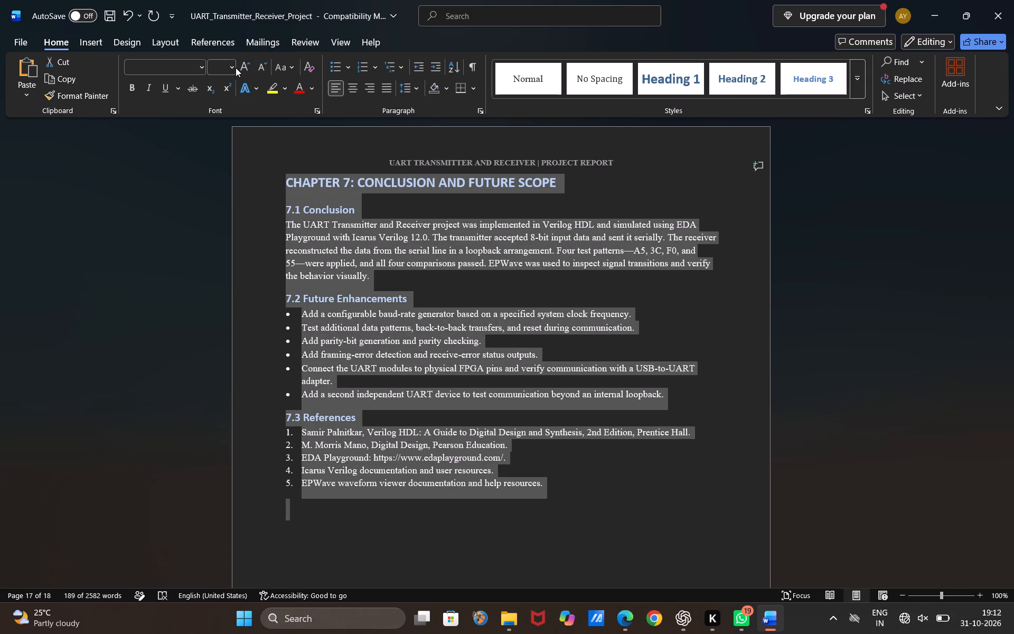
drag(235, 68, 215, 169)
scroll(509, 378, down, 5)
scroll(481, 328, down, 5)
click(443, 403)
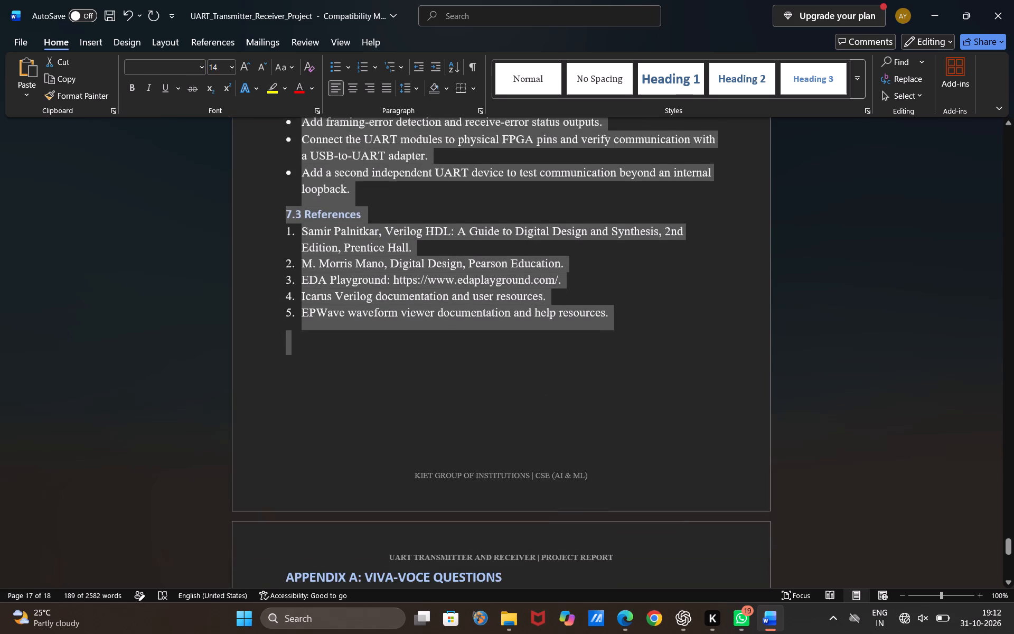
Delete the Appendix A: Viva-Voce Questions heading and all its questions and answers at the end of the report.
scroll(442, 393, down, 9)
drag(288, 285, 425, 491)
scroll(420, 518, down, 14)
key(BackSpace)
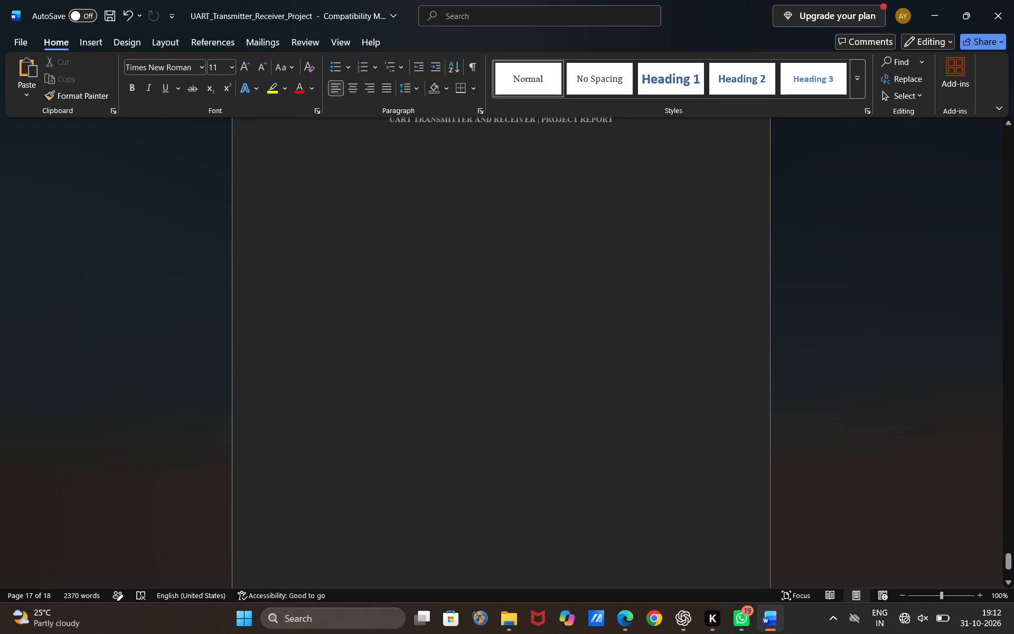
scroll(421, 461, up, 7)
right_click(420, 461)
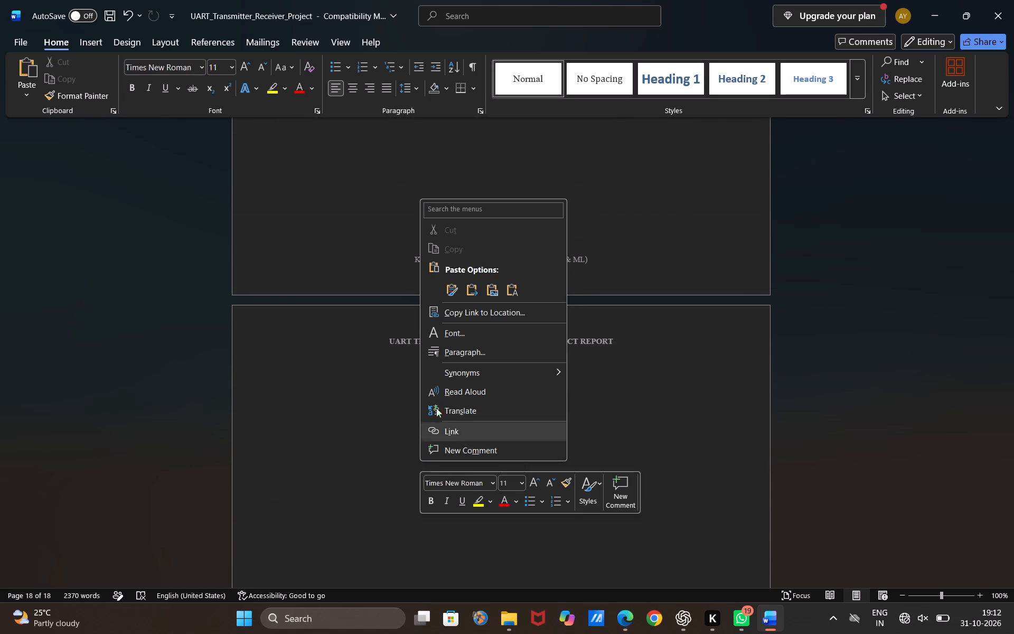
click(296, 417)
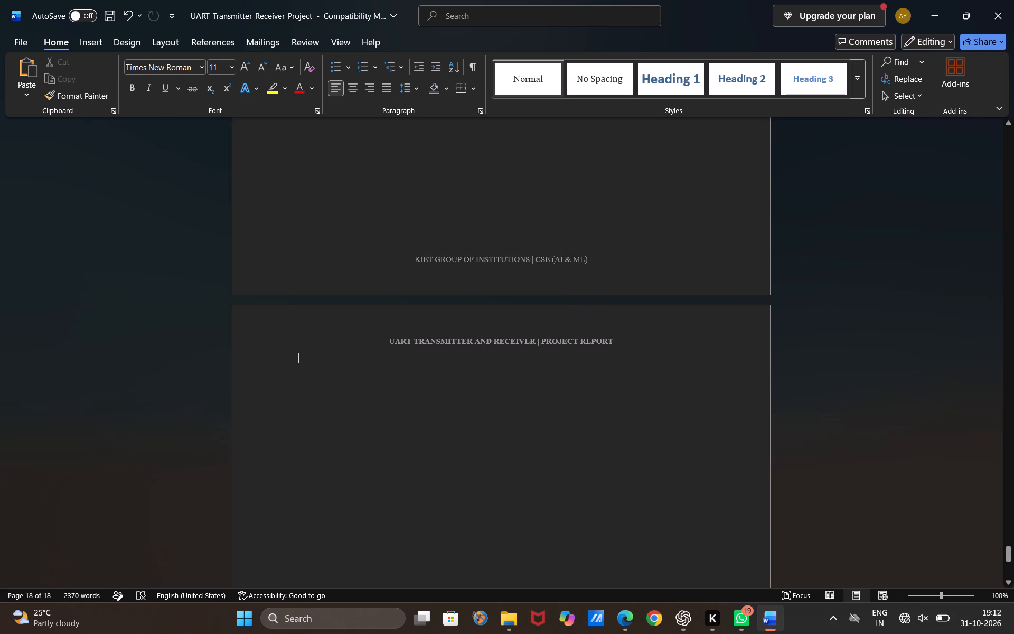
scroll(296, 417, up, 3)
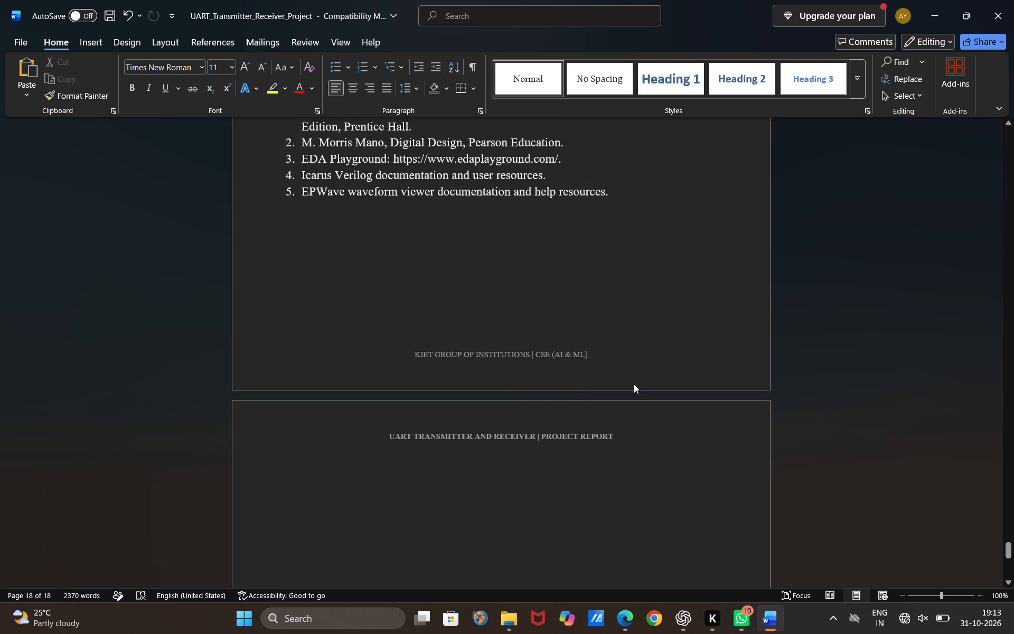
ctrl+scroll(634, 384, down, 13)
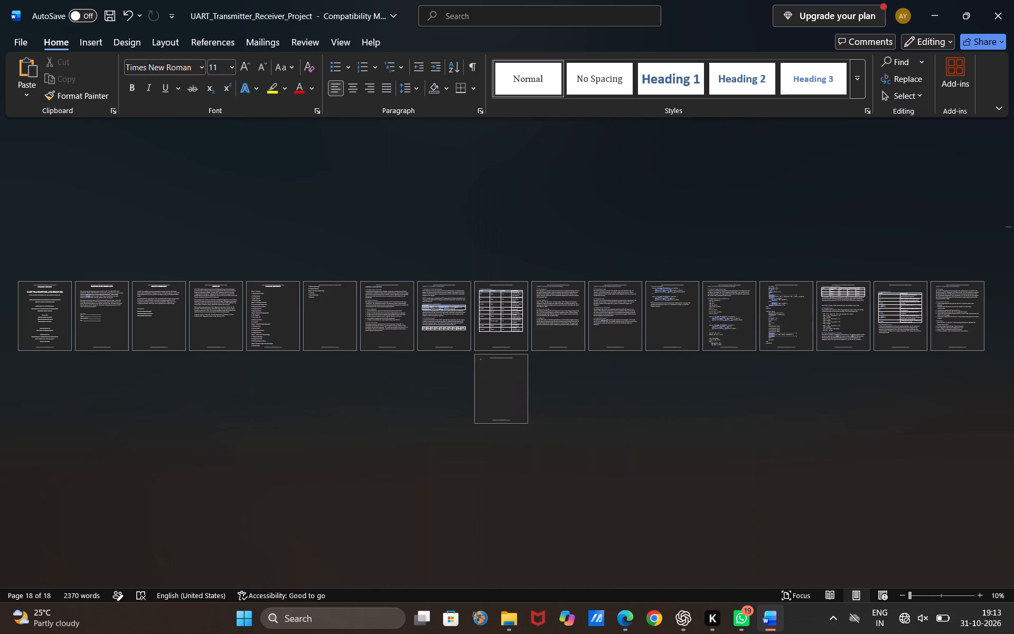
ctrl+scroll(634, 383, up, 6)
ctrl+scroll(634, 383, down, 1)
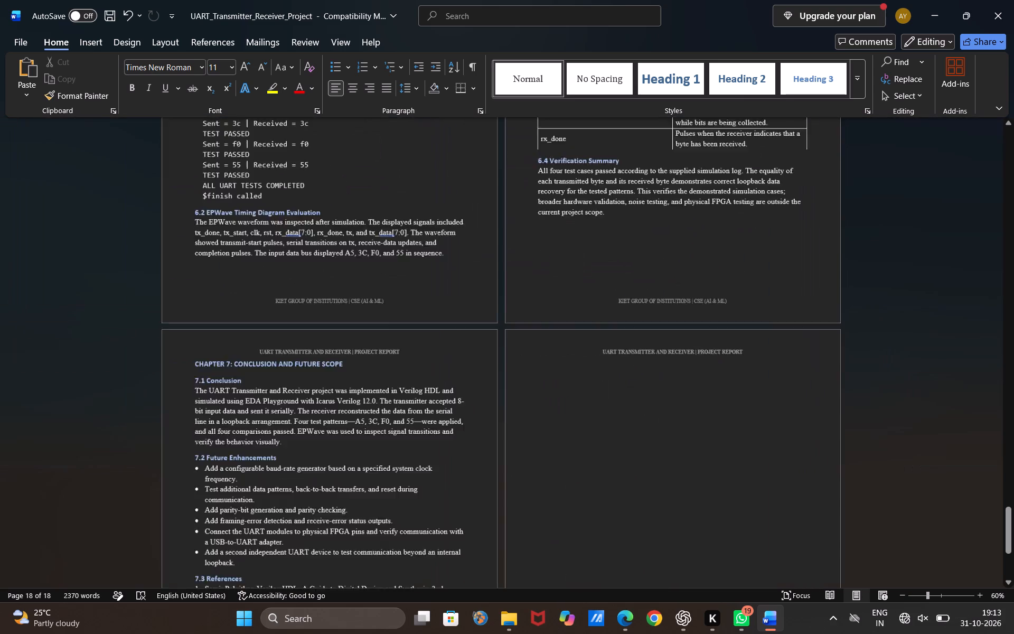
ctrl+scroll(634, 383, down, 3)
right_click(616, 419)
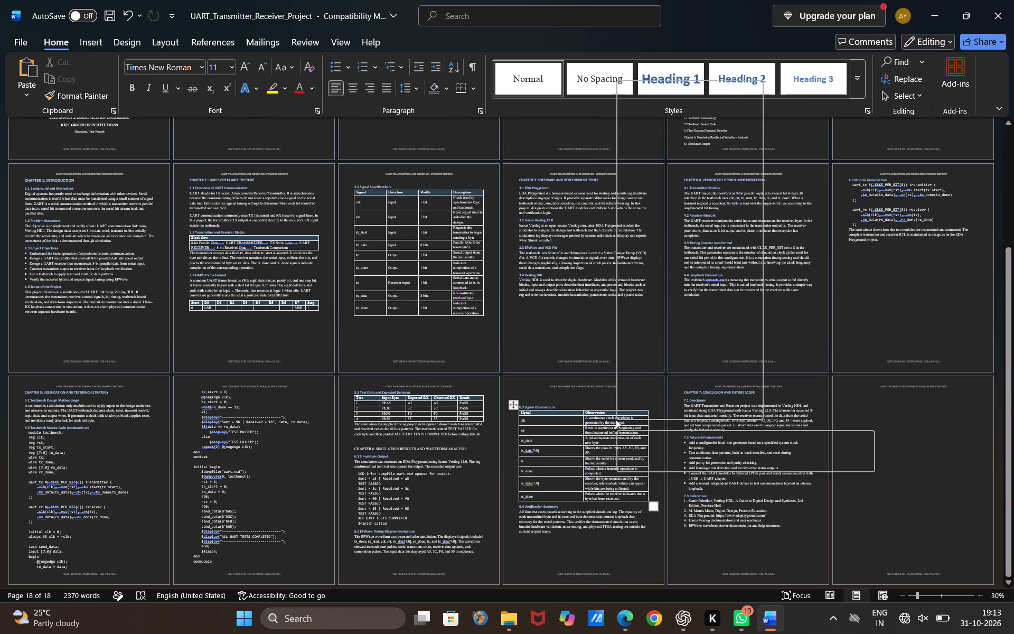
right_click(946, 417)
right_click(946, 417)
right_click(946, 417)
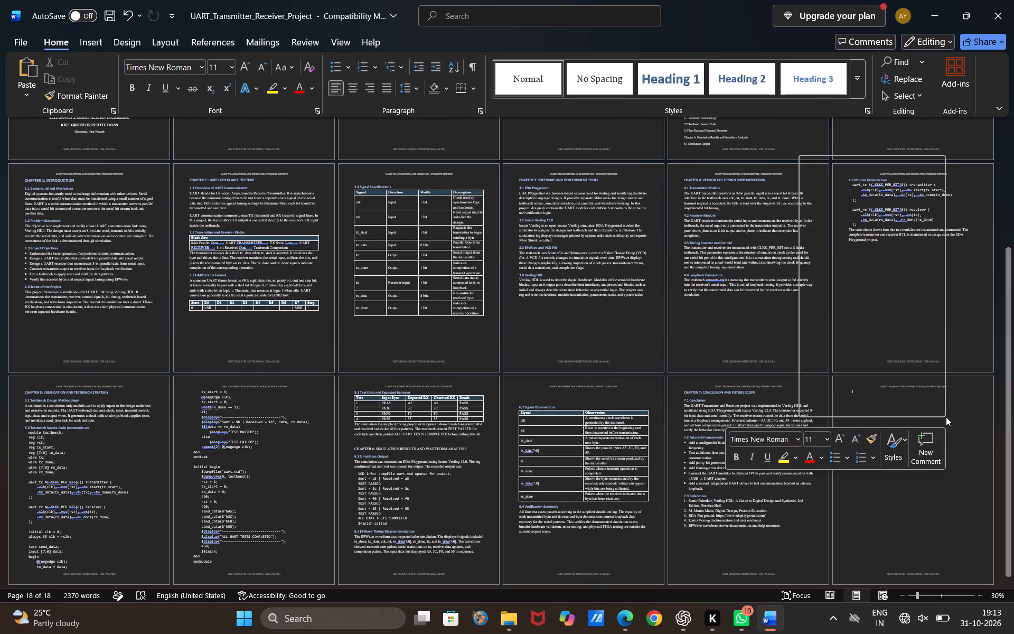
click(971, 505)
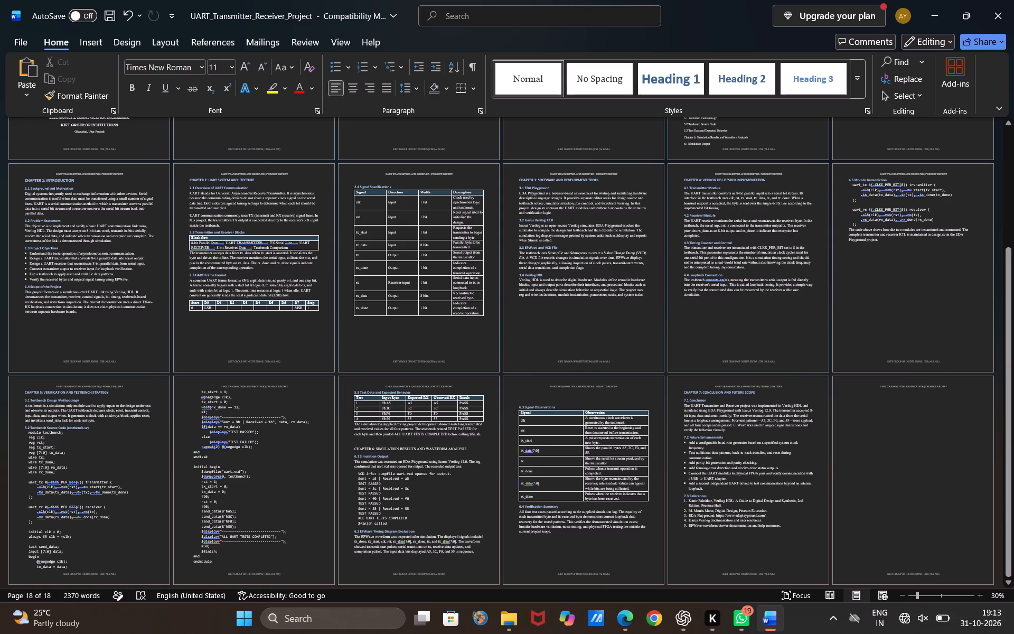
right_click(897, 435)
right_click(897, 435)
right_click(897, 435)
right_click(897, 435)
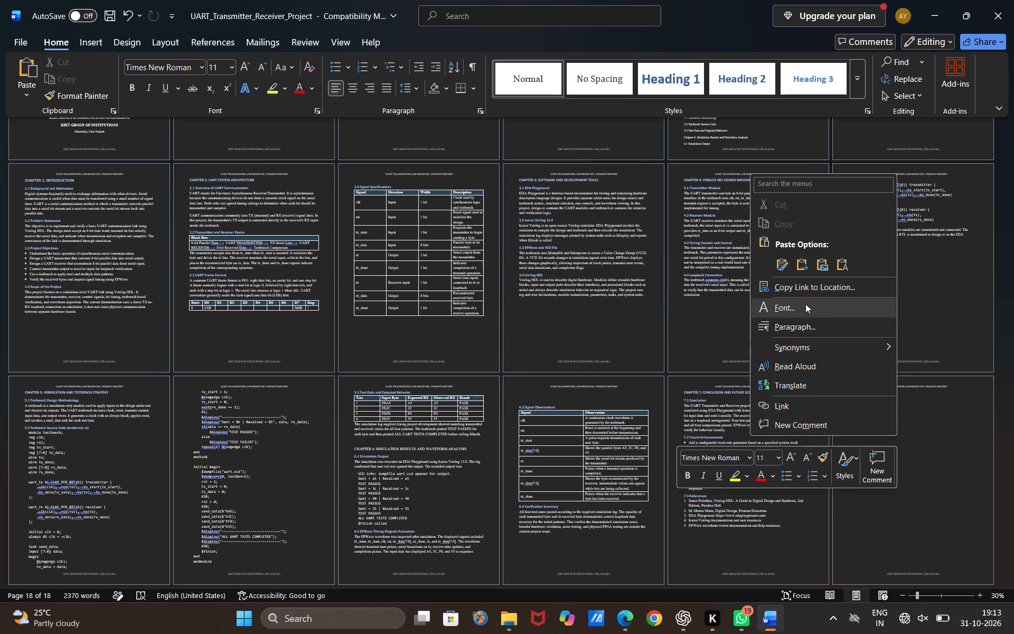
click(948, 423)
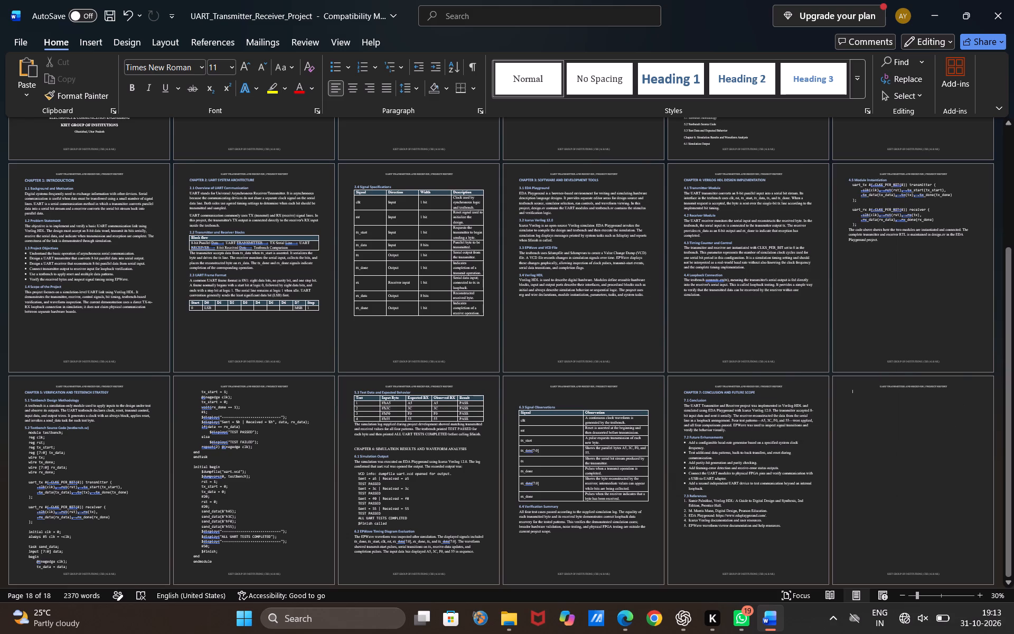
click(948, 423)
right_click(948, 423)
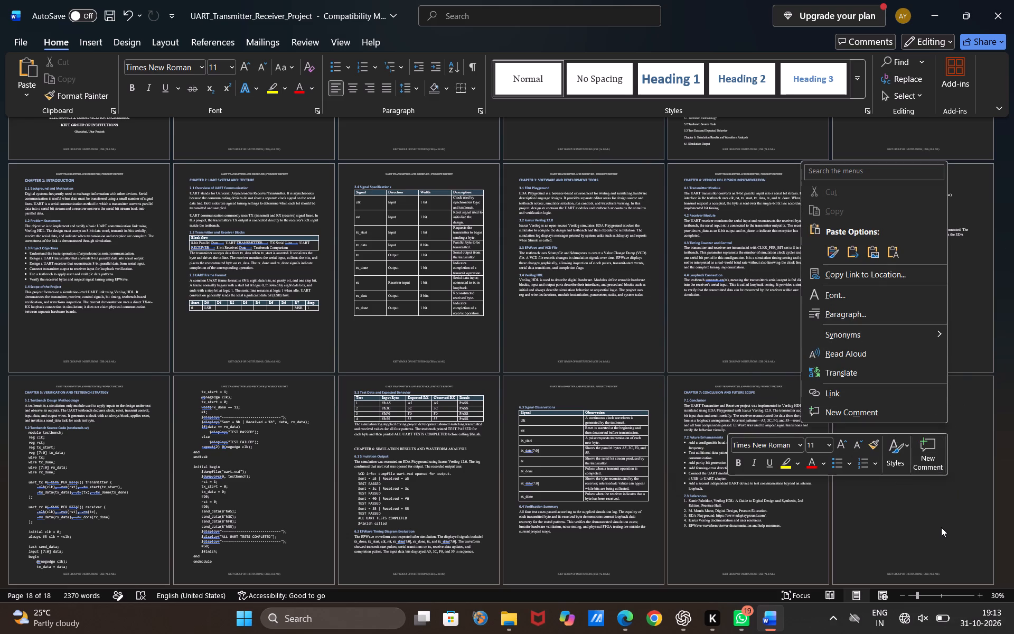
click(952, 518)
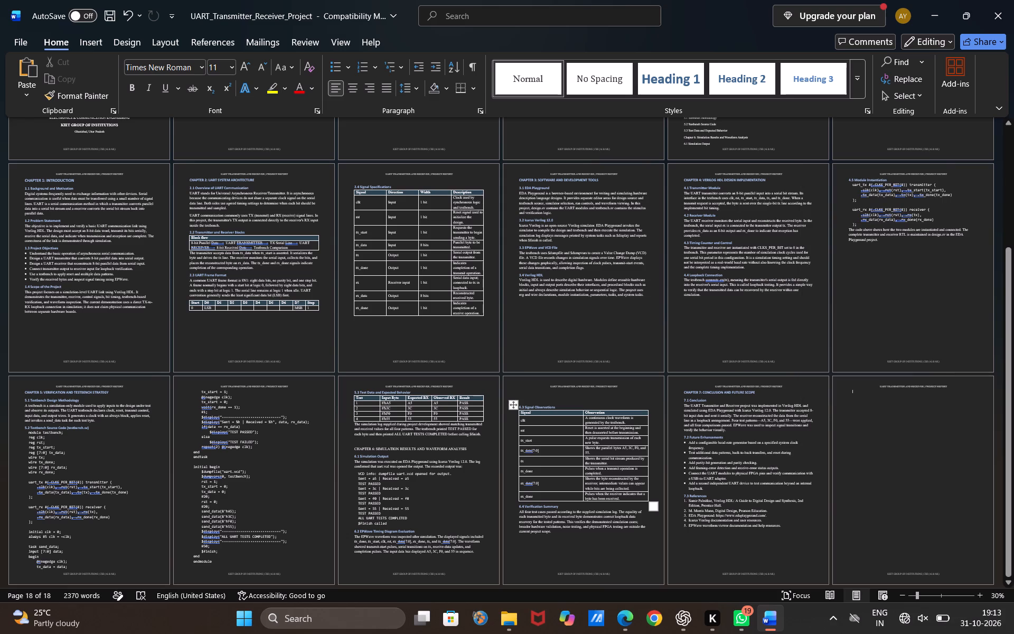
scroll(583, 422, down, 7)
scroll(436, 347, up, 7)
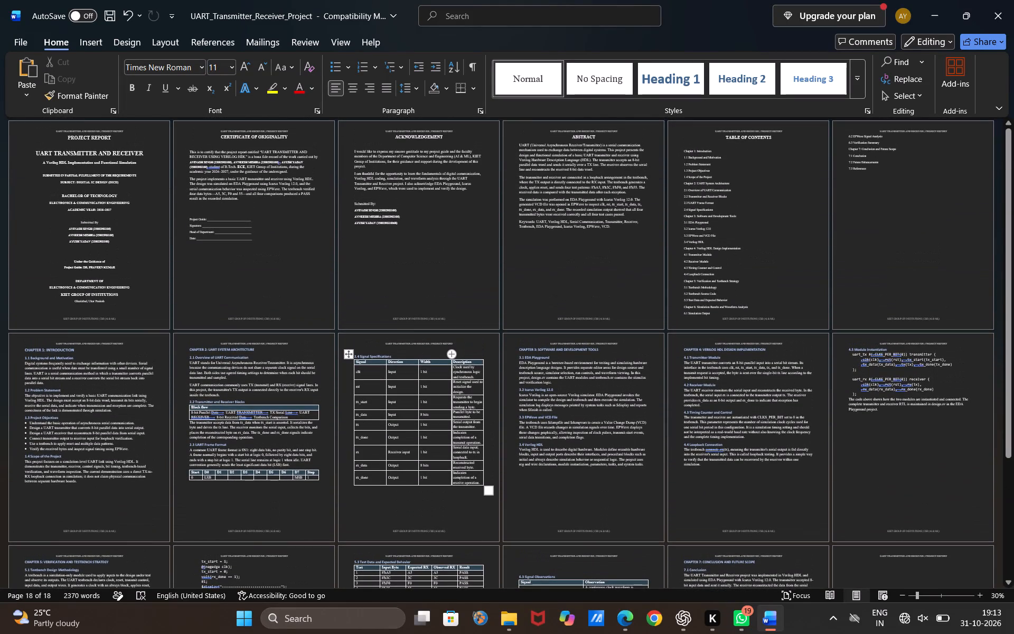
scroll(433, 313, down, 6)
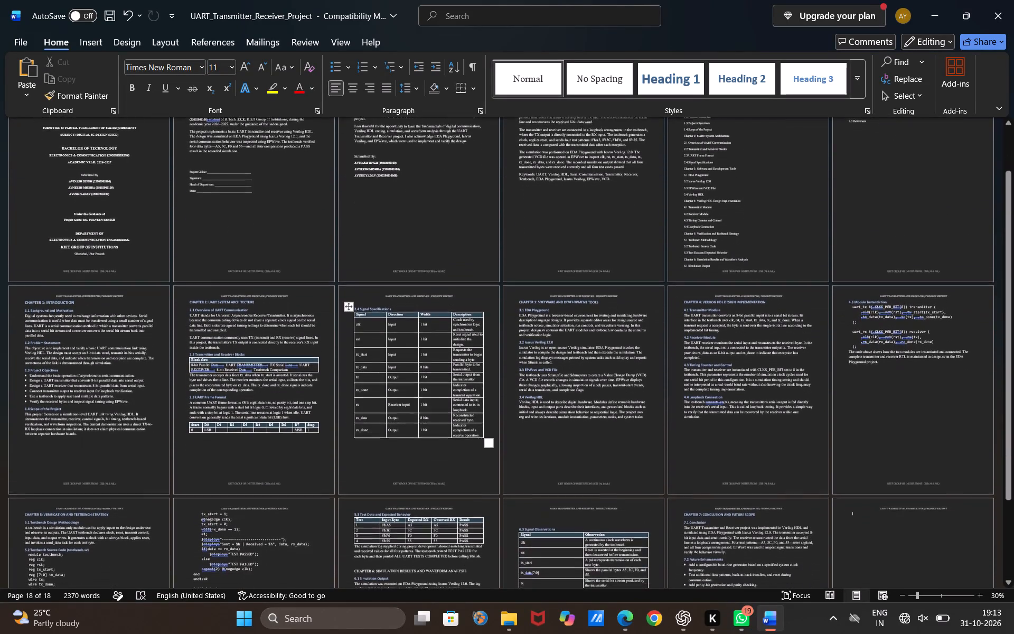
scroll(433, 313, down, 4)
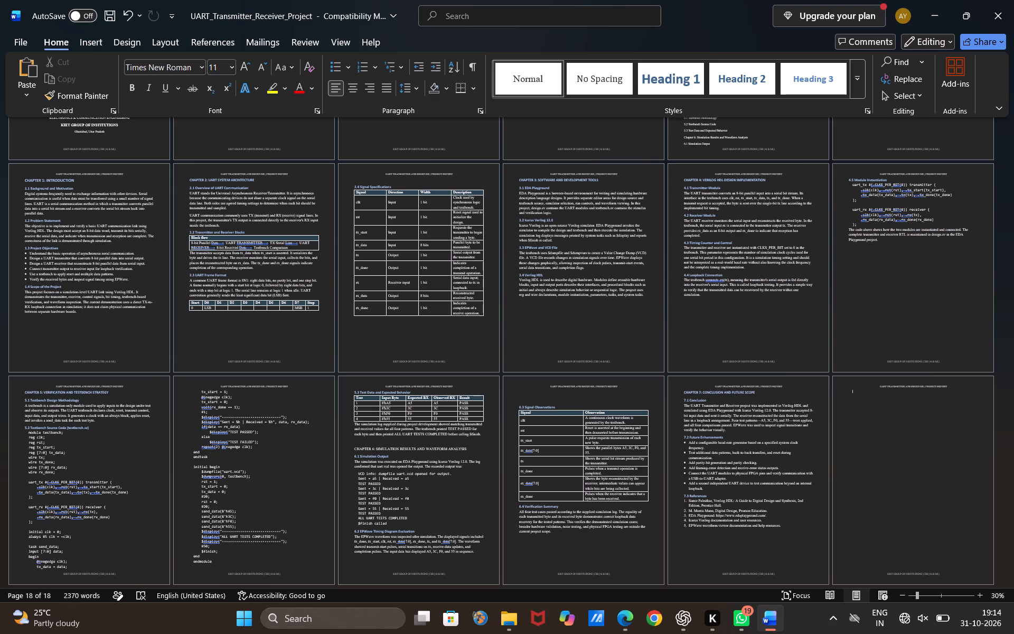
Place the cursor on the blank last page and show the paragraph and page-break formatting marks.
click(910, 415)
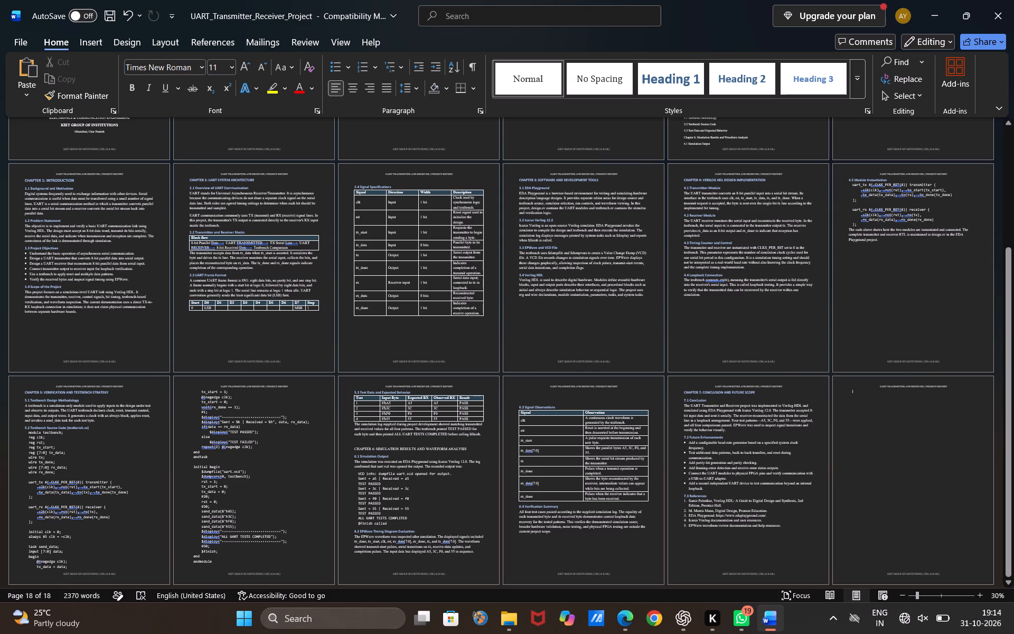
key(ctrl+shift+8)
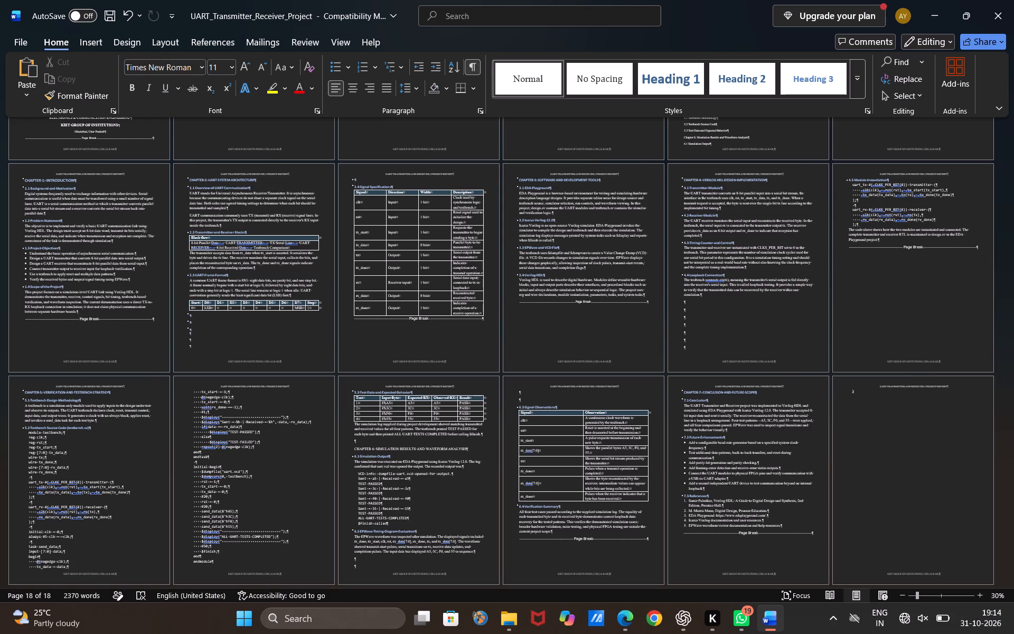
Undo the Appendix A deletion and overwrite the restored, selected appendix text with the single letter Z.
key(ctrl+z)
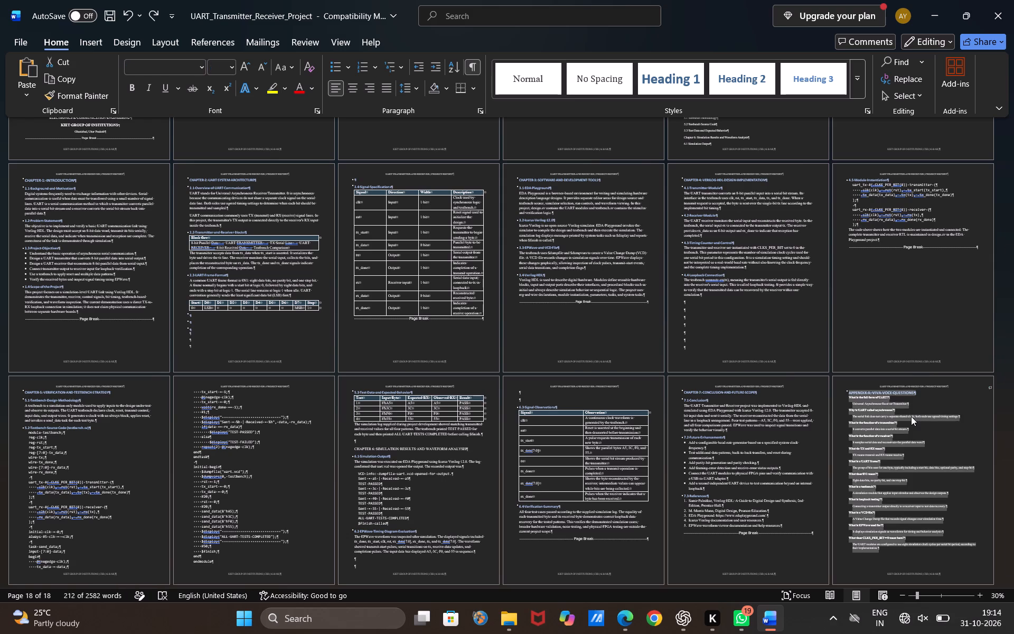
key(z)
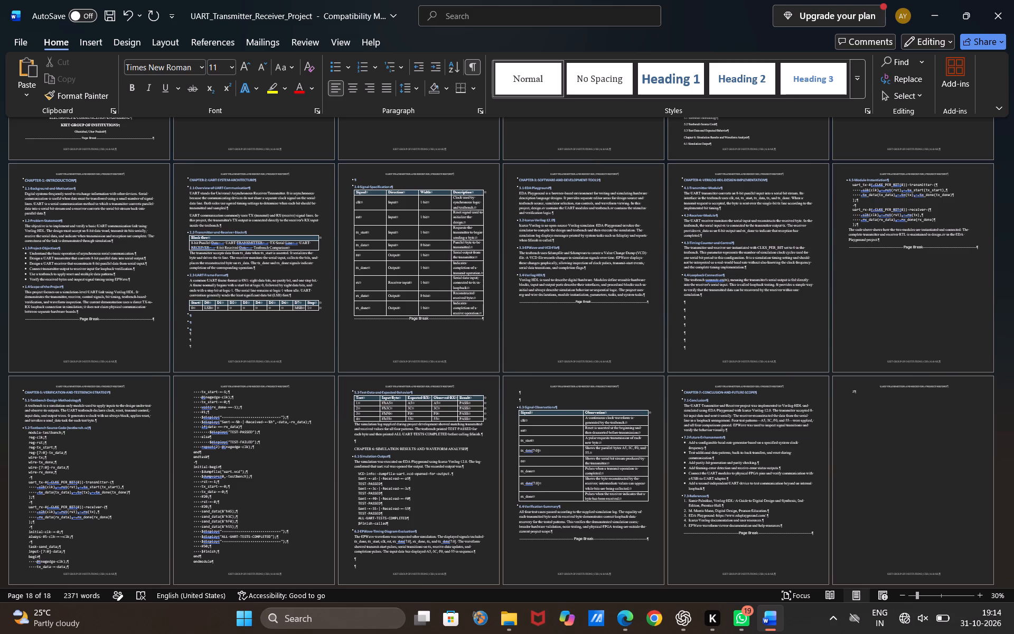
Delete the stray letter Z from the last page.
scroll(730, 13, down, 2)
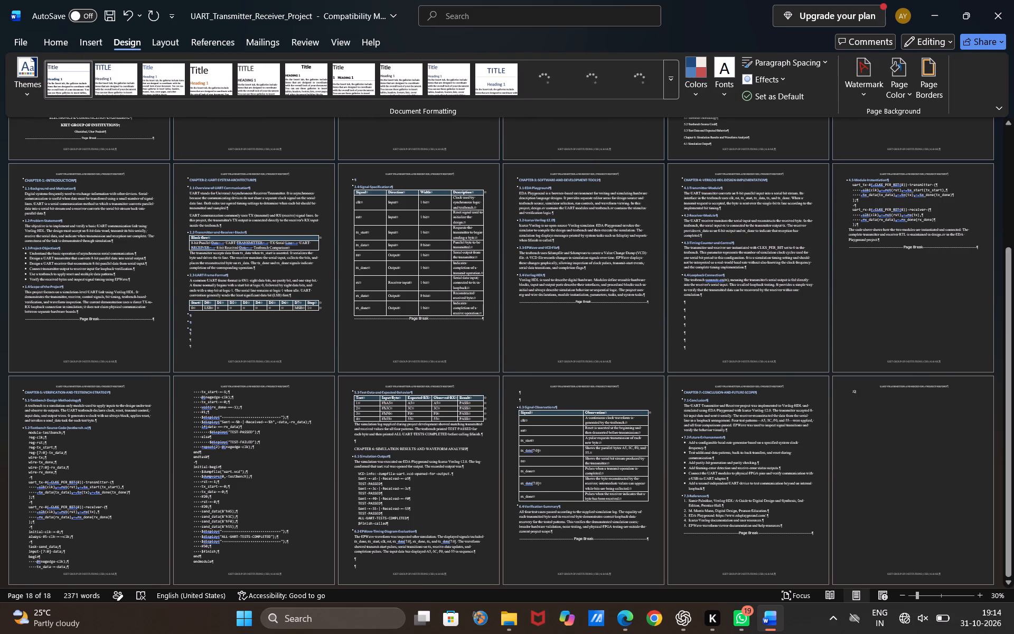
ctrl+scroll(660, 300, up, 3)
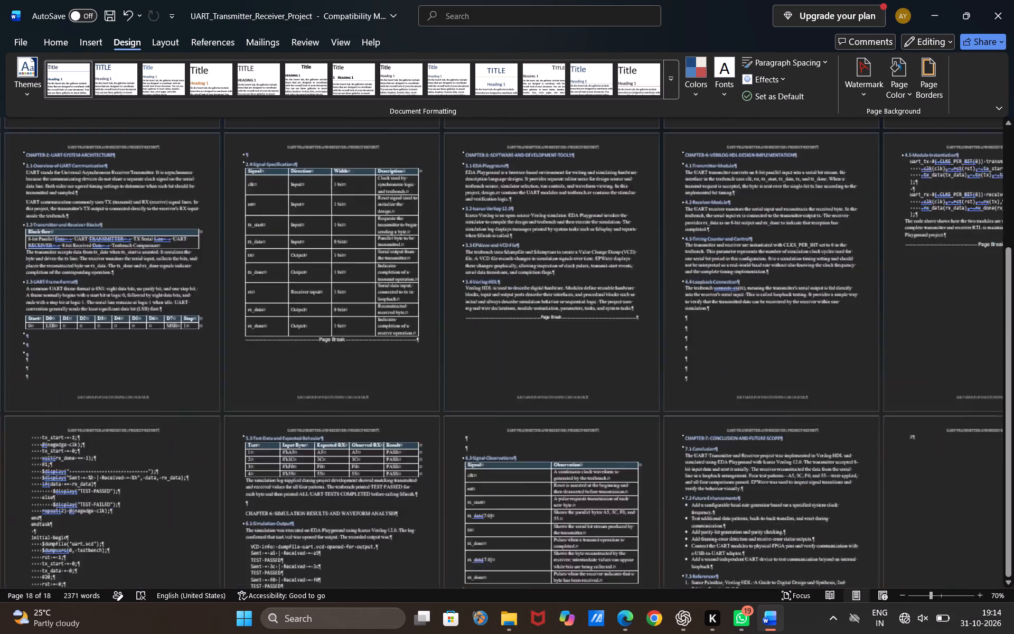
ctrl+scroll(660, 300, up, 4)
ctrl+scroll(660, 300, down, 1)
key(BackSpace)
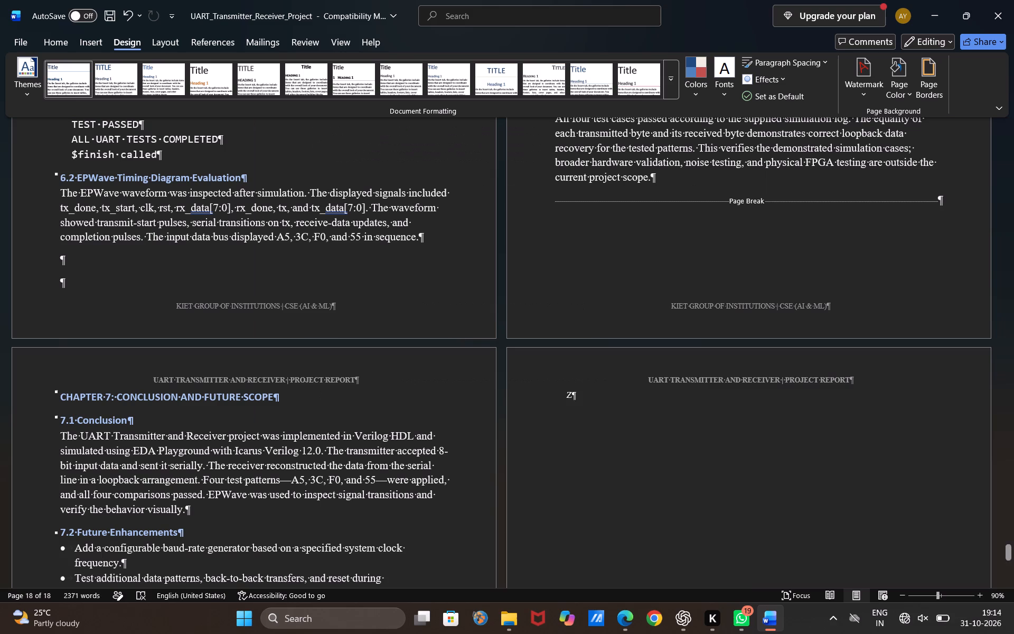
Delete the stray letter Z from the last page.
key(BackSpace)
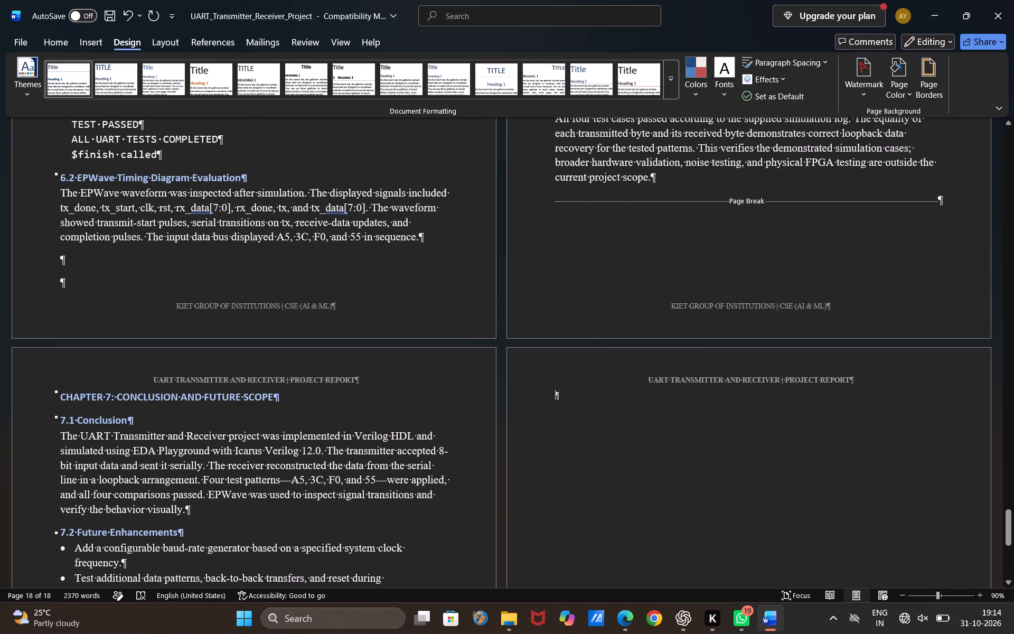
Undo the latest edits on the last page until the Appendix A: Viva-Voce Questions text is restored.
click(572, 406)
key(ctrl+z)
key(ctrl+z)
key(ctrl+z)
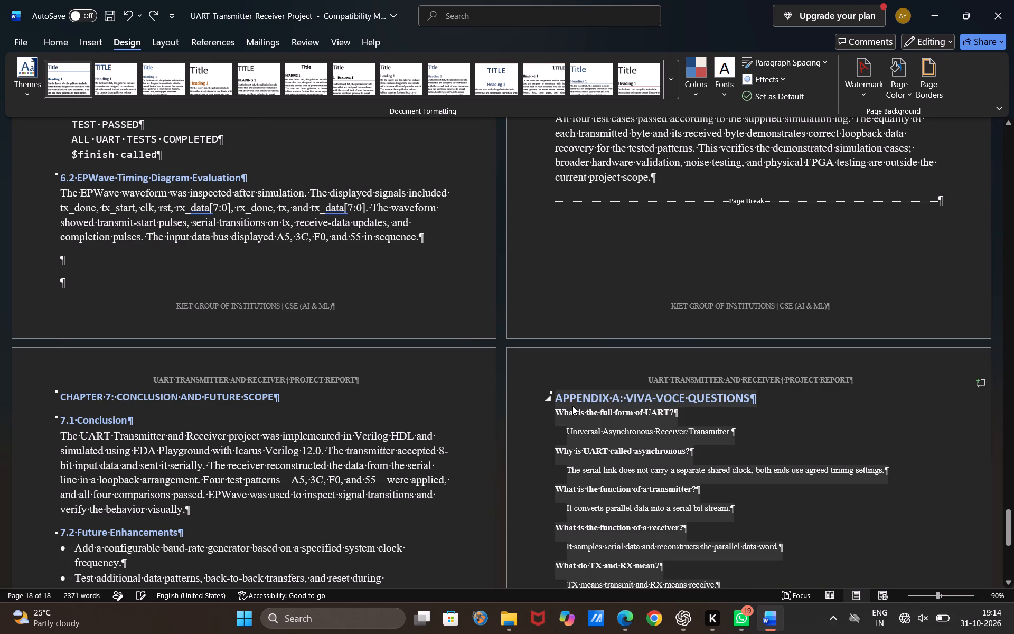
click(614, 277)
Undo the earlier formatting changes to Chapter 7 and to sections 6.3 and 6.4.
click(754, 200)
ctrl+scroll(754, 200, down, 6)
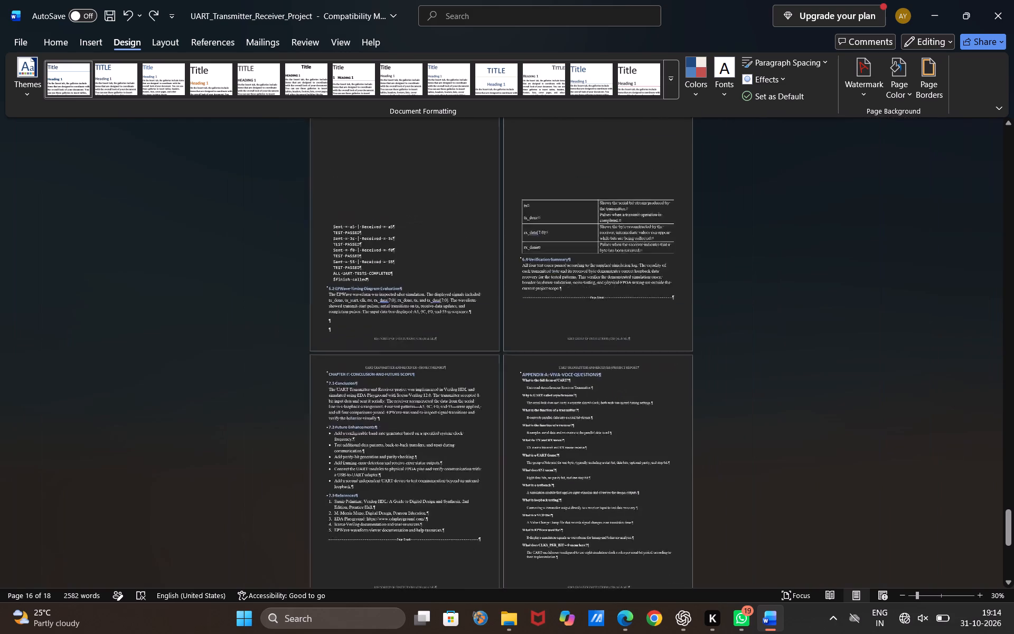
ctrl+scroll(754, 200, down, 3)
ctrl+scroll(754, 200, up, 6)
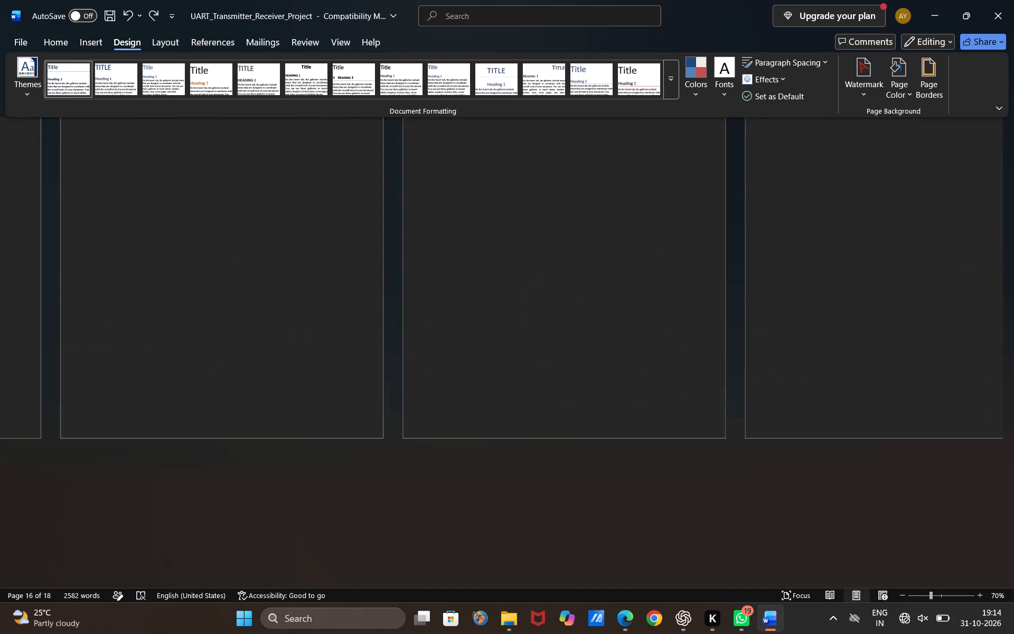
ctrl+scroll(754, 200, up, 1)
ctrl+scroll(754, 200, down, 5)
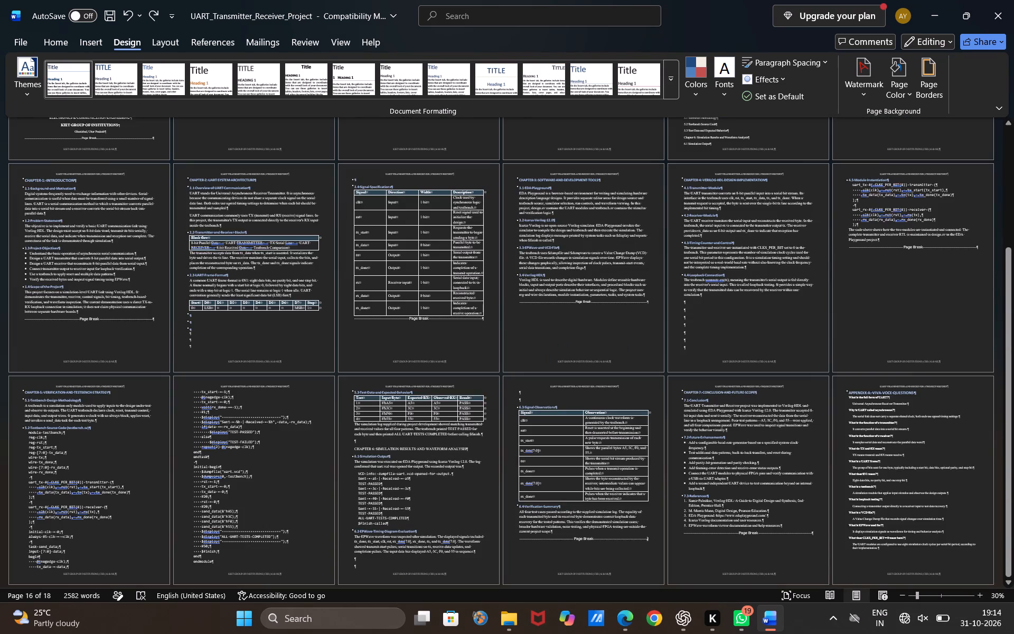
ctrl+scroll(652, 260, up, 4)
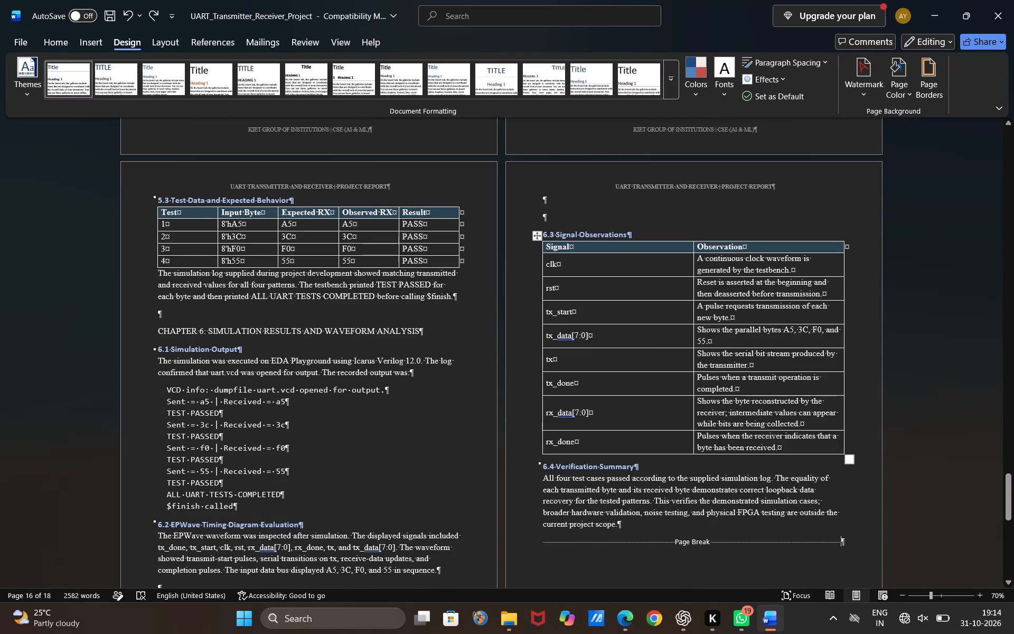
key(ctrl+z)
key(ctrl+z)
key(ctrl+z)
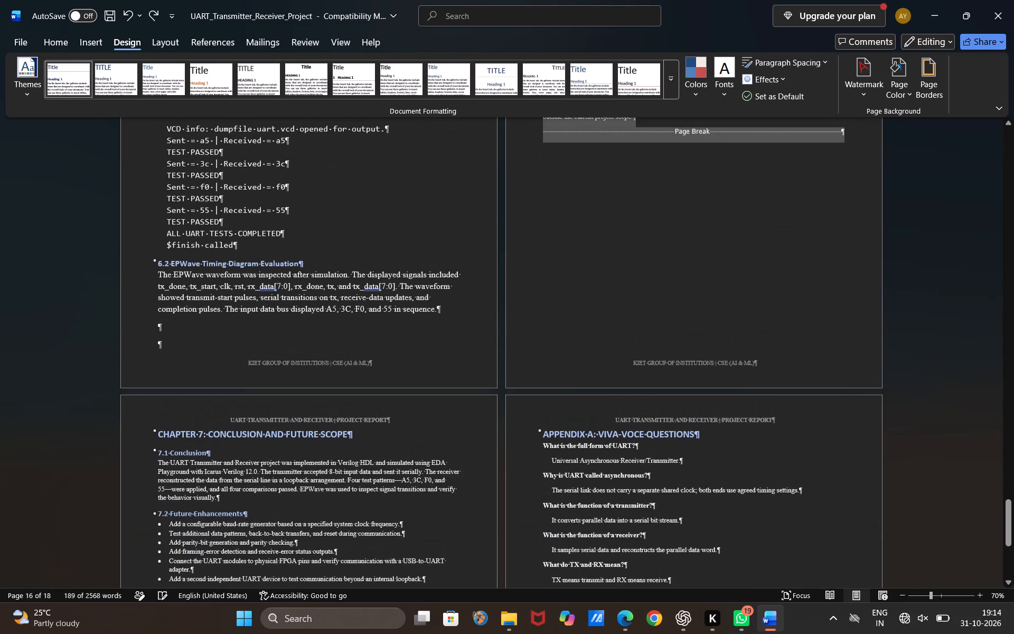
key(ctrl+z)
key(ctrl+z)
key(ctrl+z)
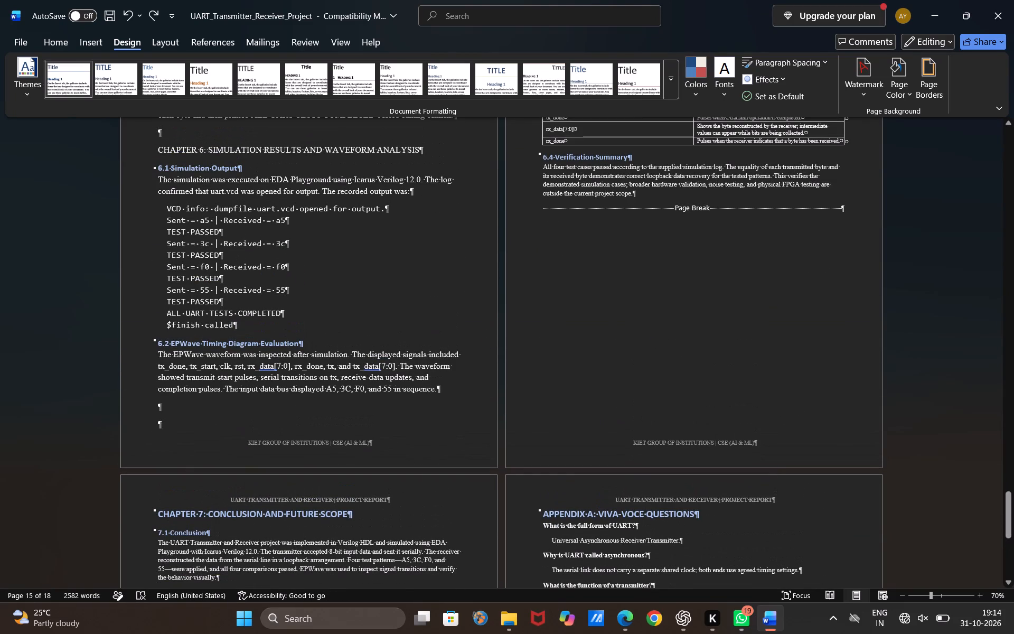
Hide the paragraph and page-break formatting marks.
key(ctrl+shift+8)
Undo the earlier edits around the Chapter 6 heading, including its blank line, font size and spacing changes.
scroll(652, 260, down, 3)
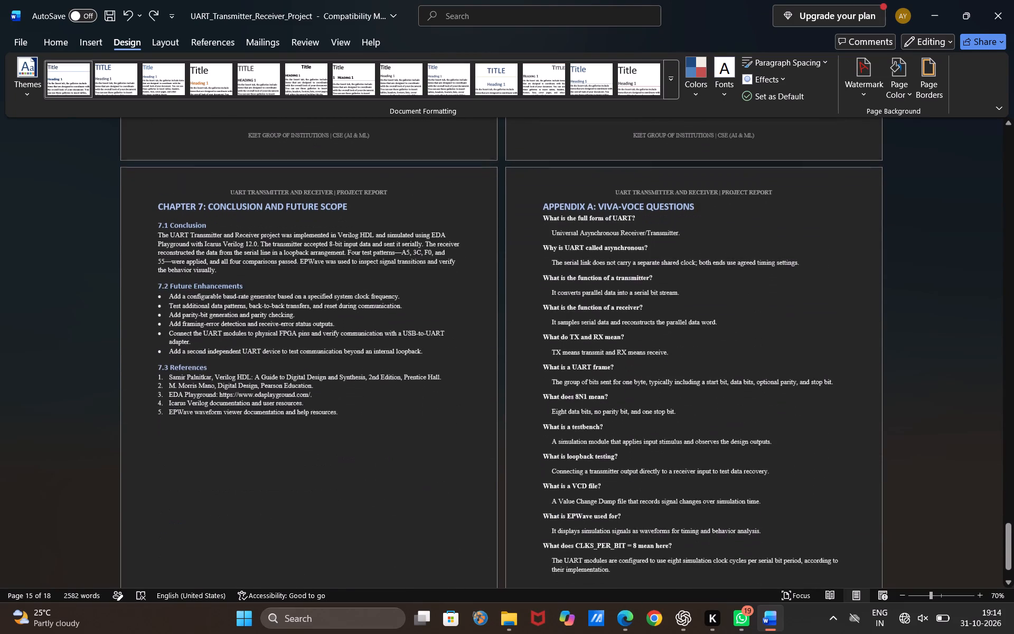
key(ctrl+z)
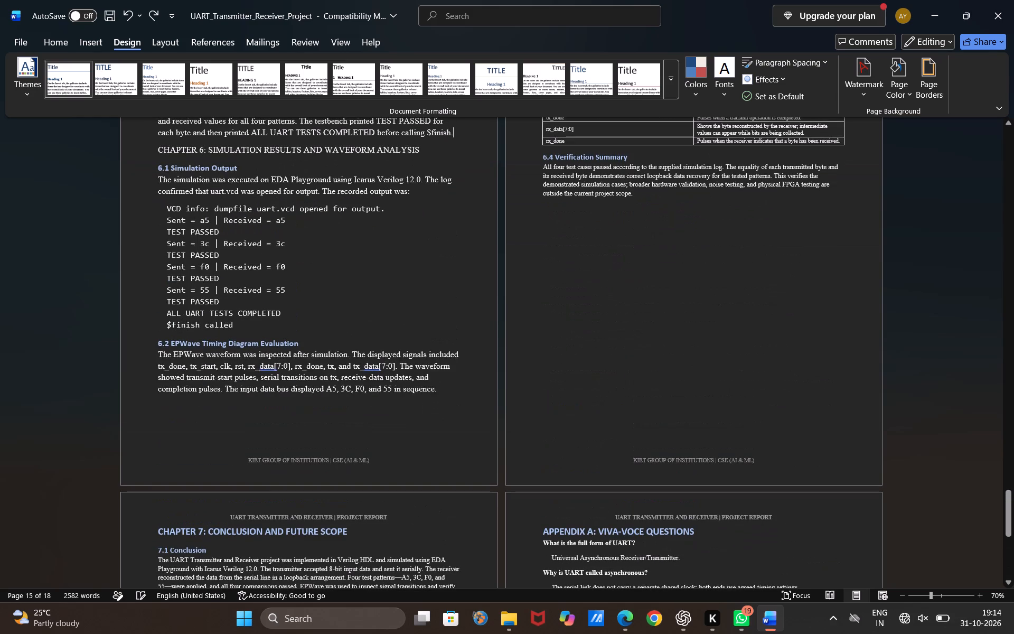
key(ctrl+z)
key(ctrl+z)
key(ctrl+z)
key(ctrl+z)
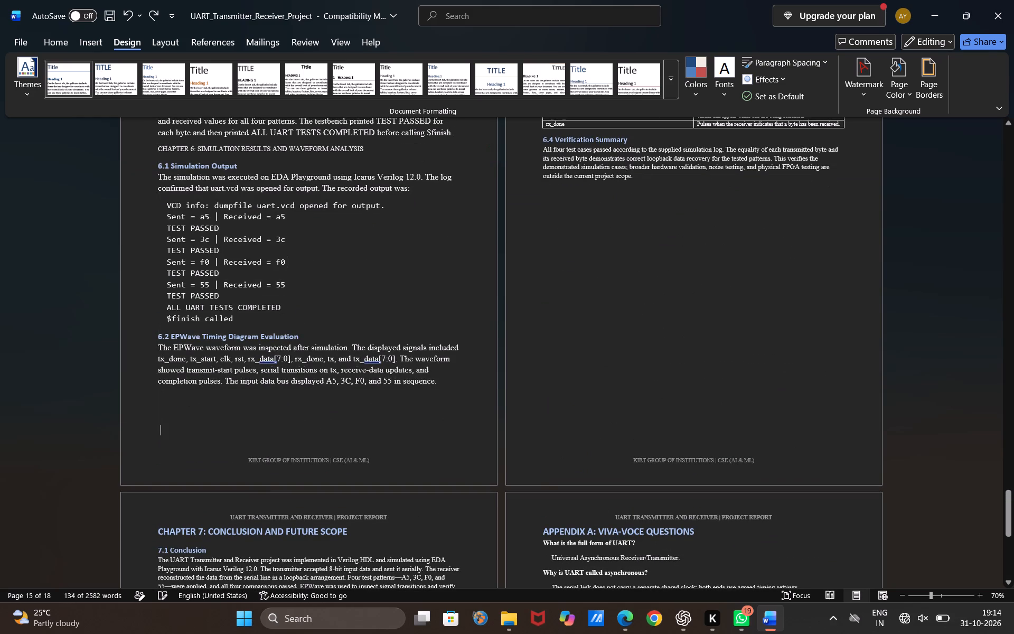
key(ctrl+z)
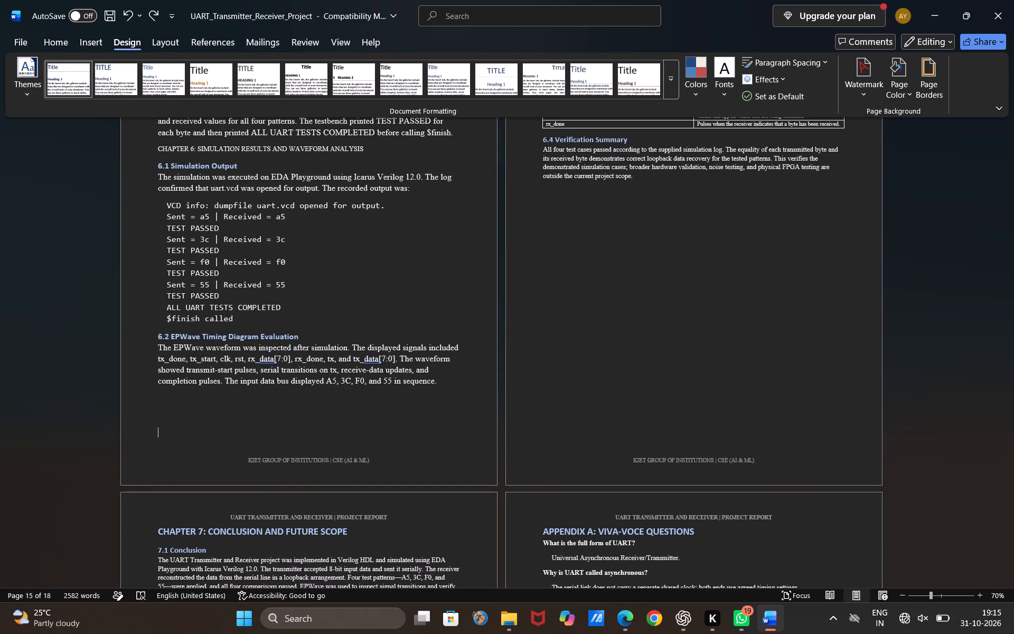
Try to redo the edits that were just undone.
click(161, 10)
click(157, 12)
Delete the Appendix A: Viva-Voce Questions heading and all its questions and answers.
scroll(508, 257, down, 3)
scroll(556, 260, down, 13)
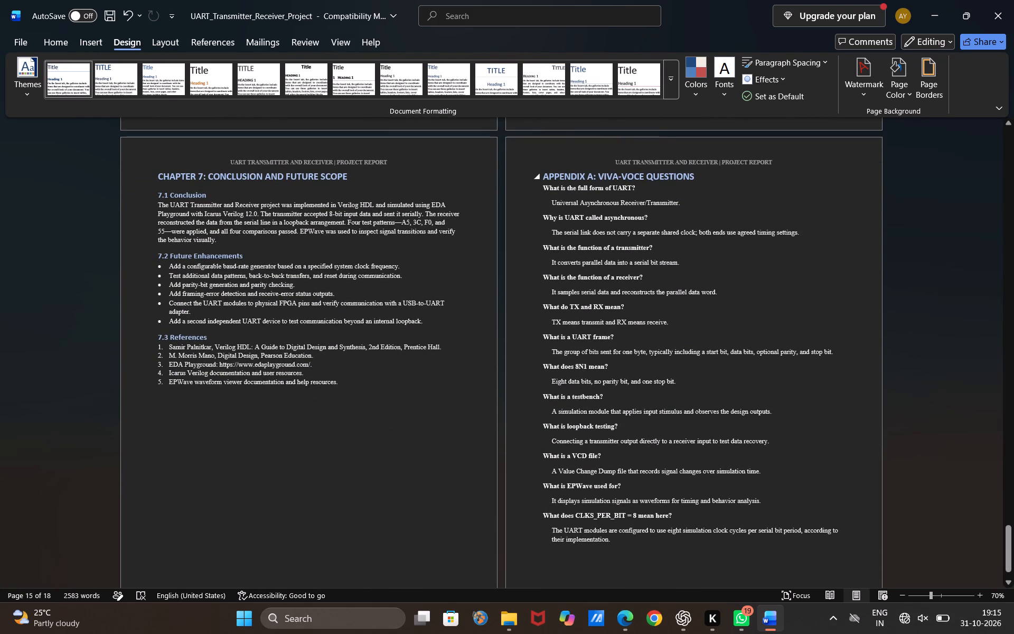
drag(543, 172, 676, 558)
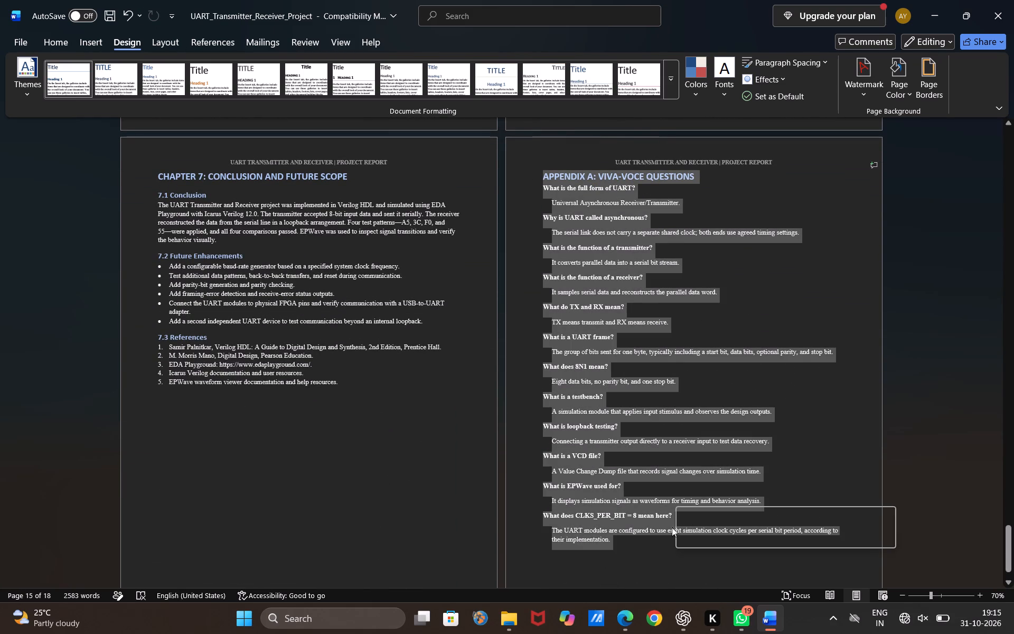
key(BackSpace)
Delete the stray letter Z below the section 6.2 EPWave Timing Diagram Evaluation paragraph.
scroll(431, 501, up, 13)
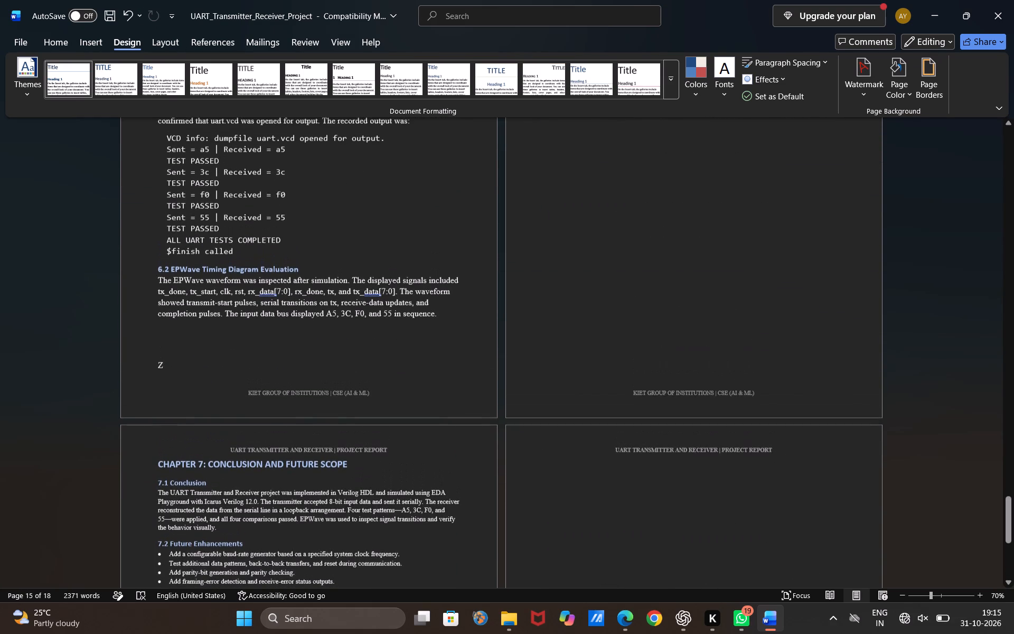
scroll(430, 500, up, 5)
click(211, 481)
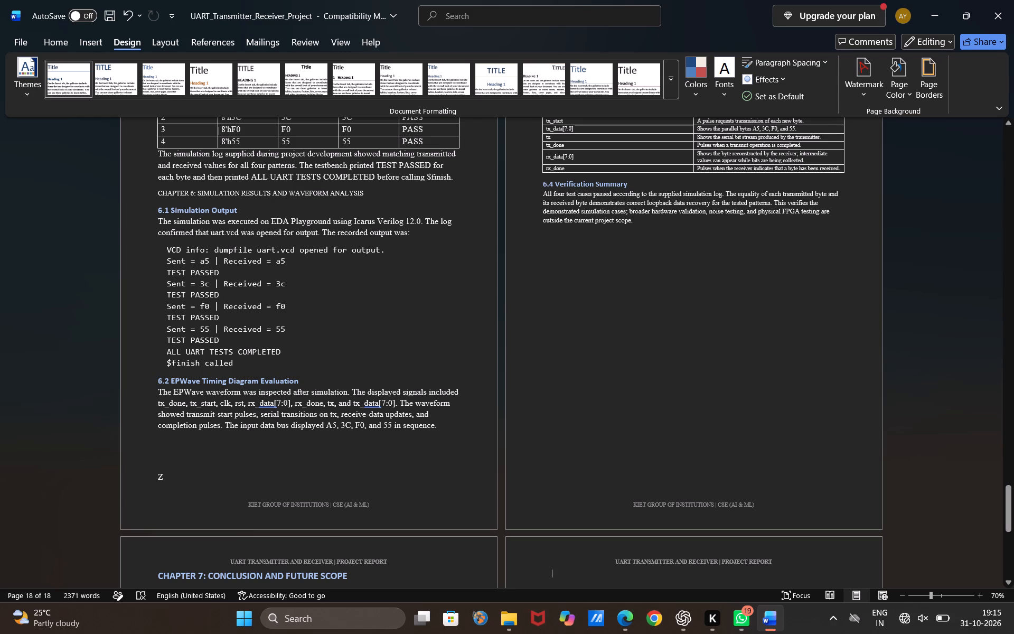
key(BackSpace)
Bring the Word report back in front of the desktop.
scroll(463, 419, down, 13)
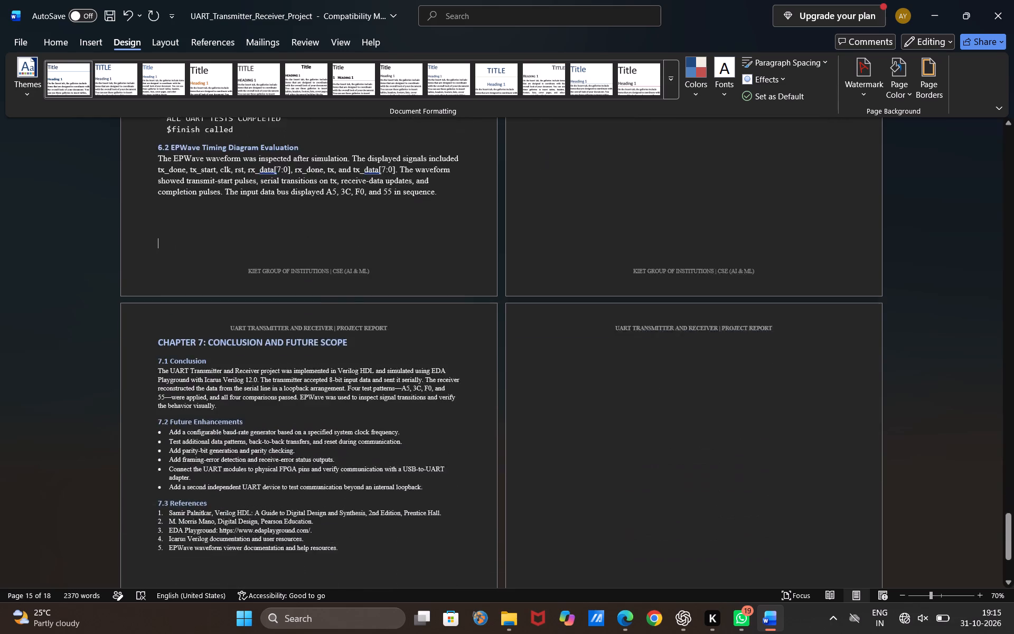
scroll(569, 405, down, 14)
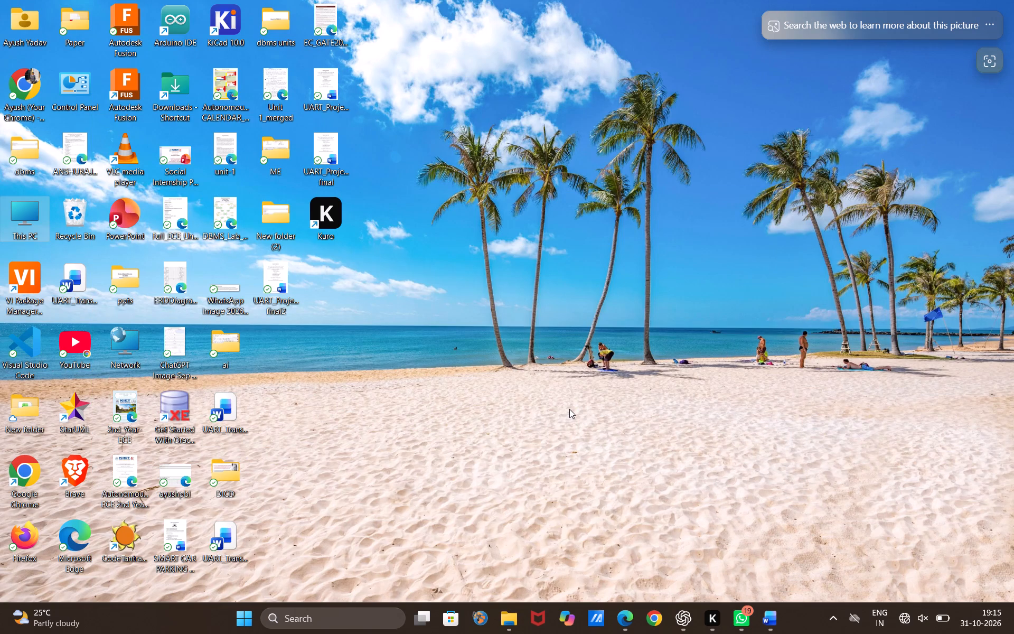
click(769, 611)
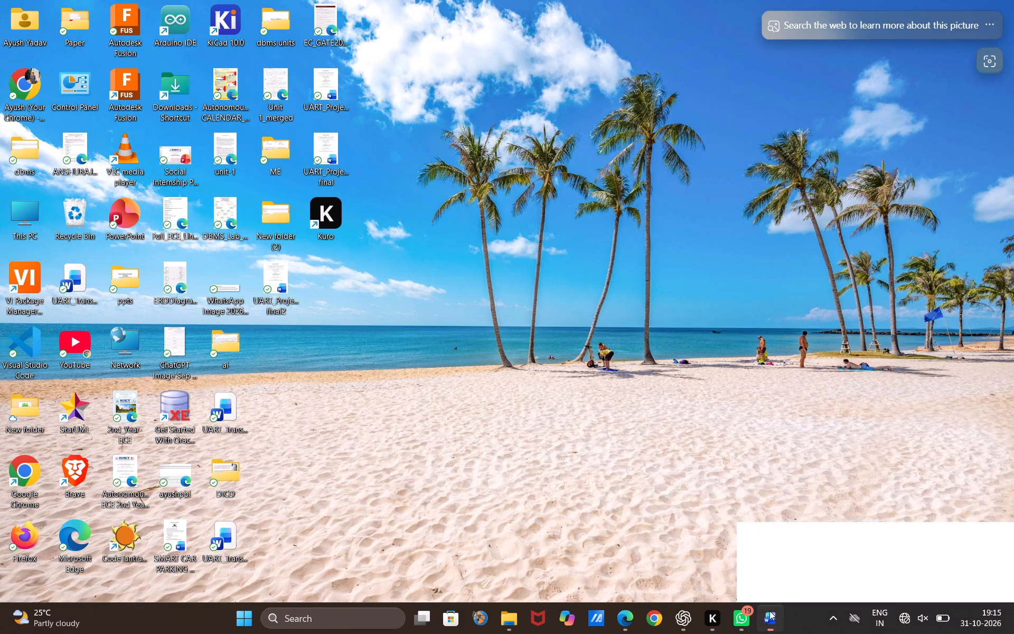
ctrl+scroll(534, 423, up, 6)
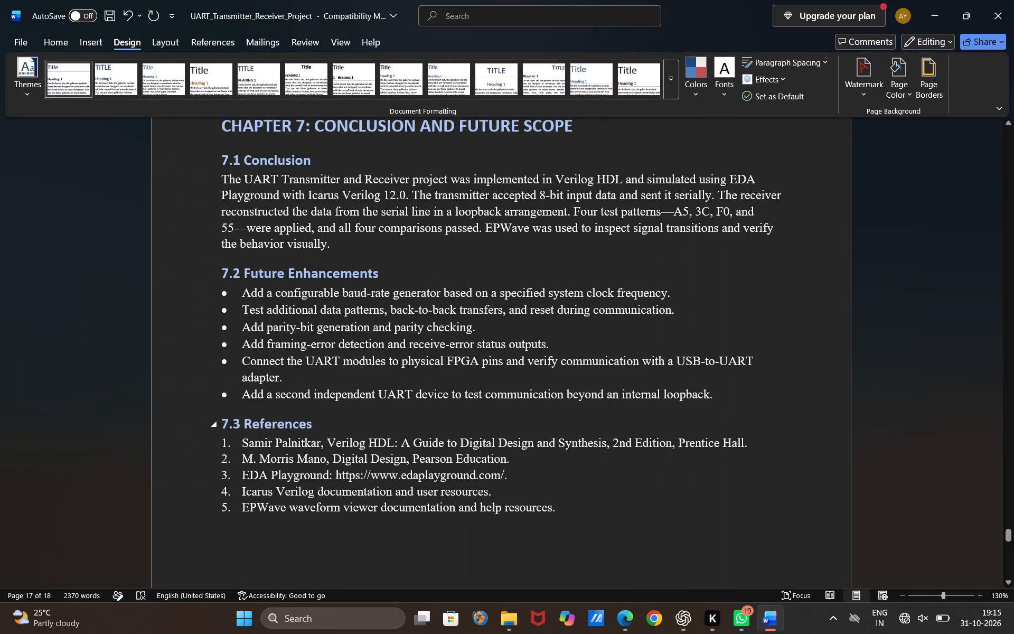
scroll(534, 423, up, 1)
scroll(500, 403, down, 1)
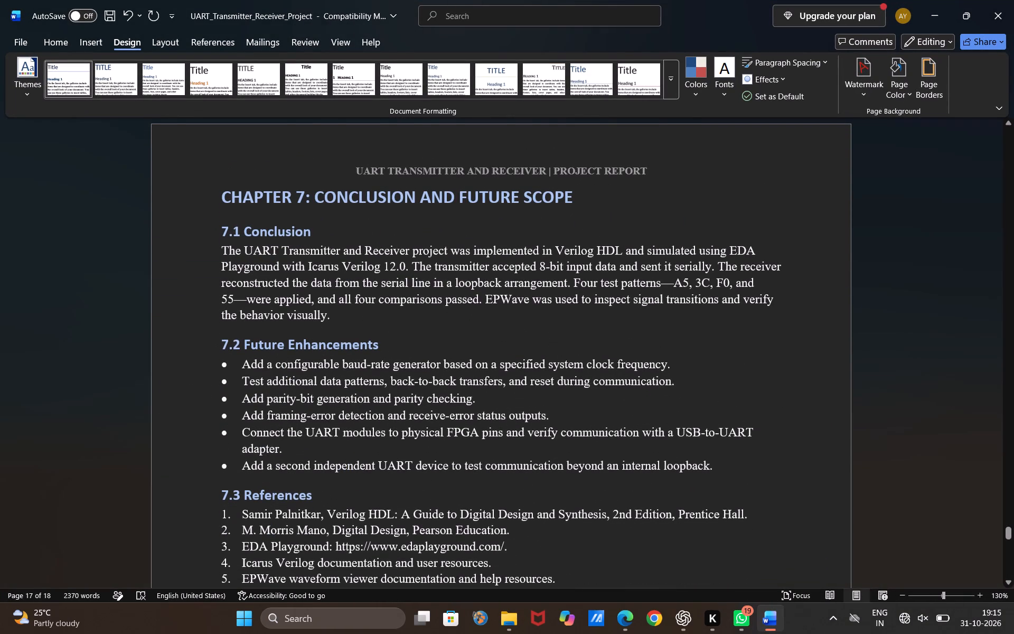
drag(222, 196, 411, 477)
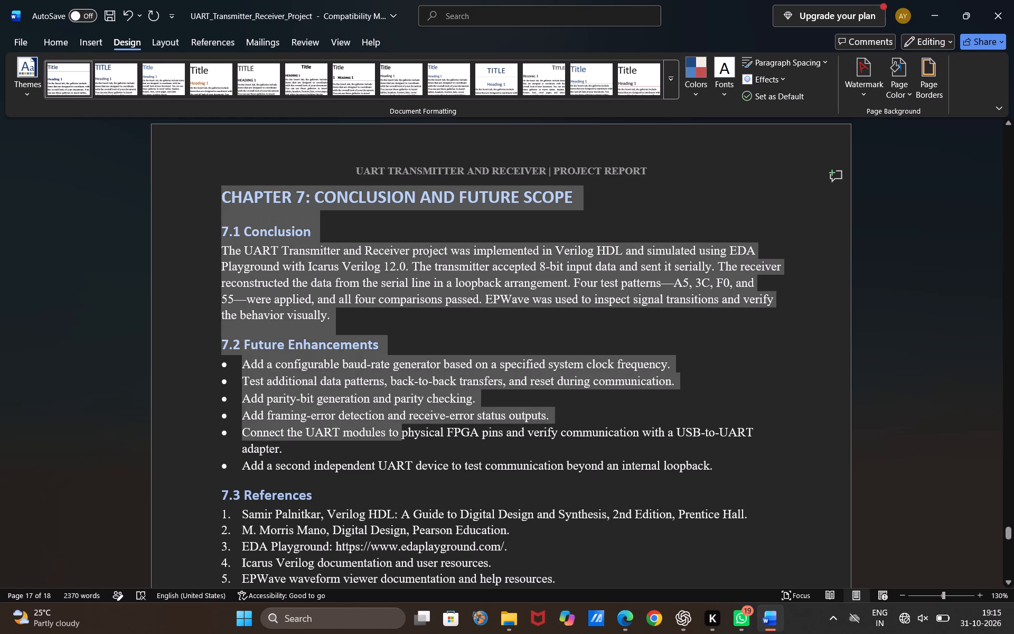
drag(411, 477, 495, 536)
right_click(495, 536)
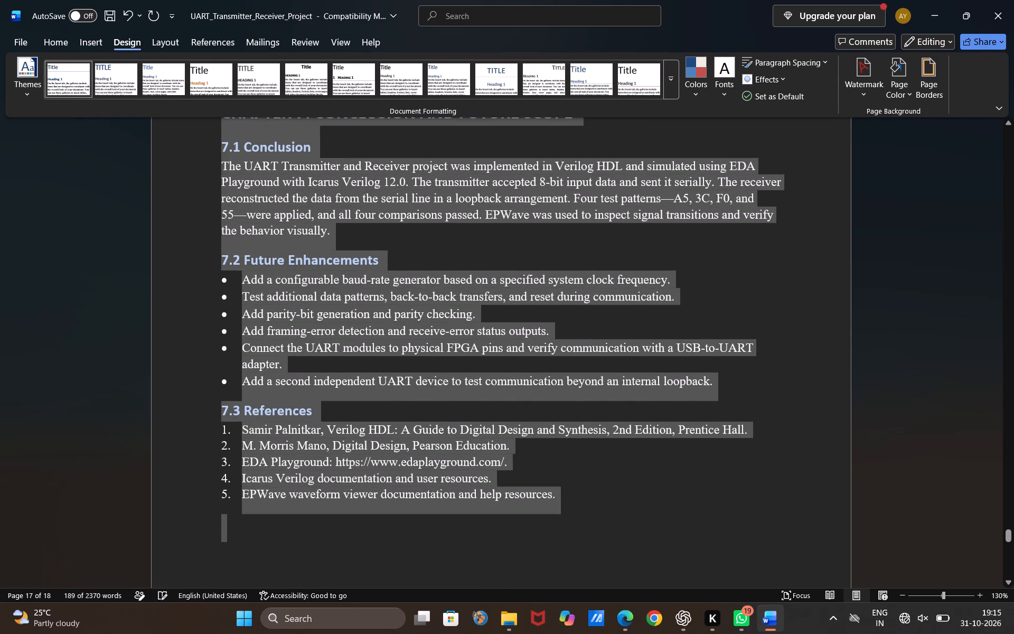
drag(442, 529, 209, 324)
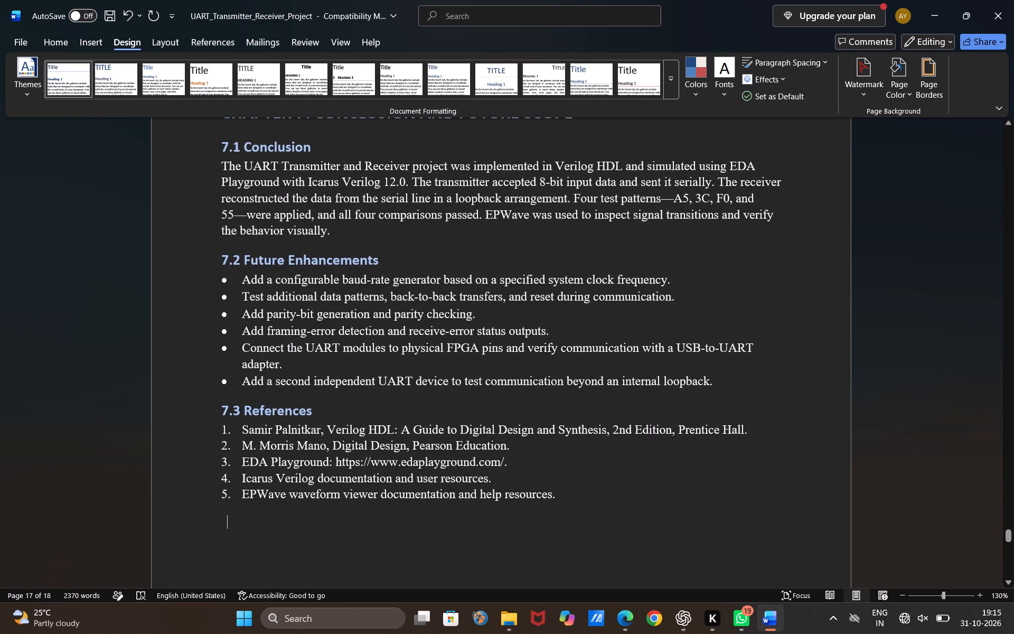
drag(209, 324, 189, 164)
Set all Chapter 7 text, from the chapter heading through the 7.3 References list, to font size 14.
scroll(213, 171, up, 1)
drag(222, 169, 330, 314)
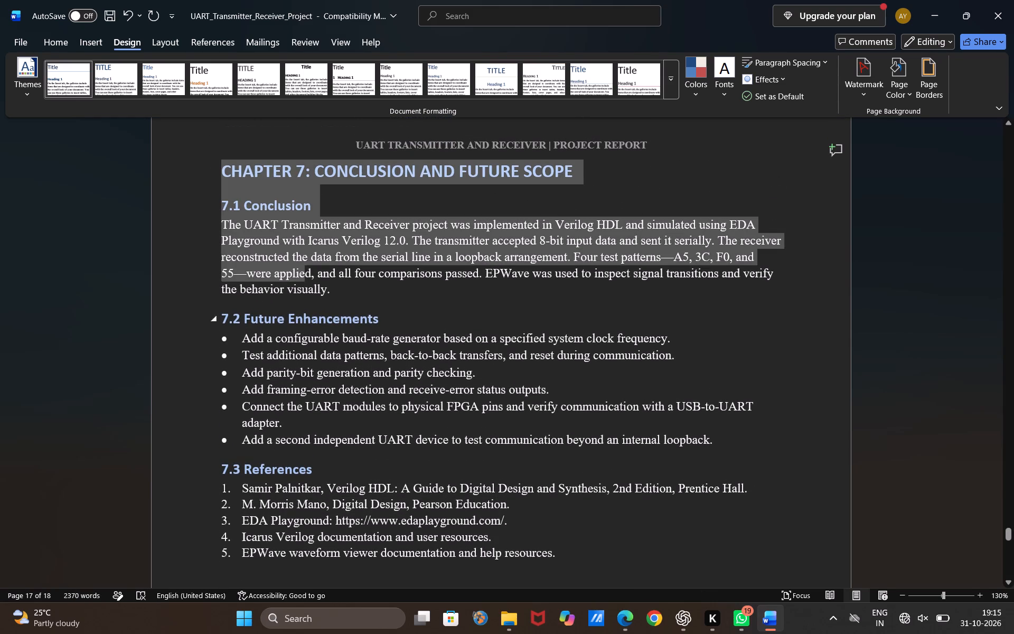
drag(330, 314, 529, 556)
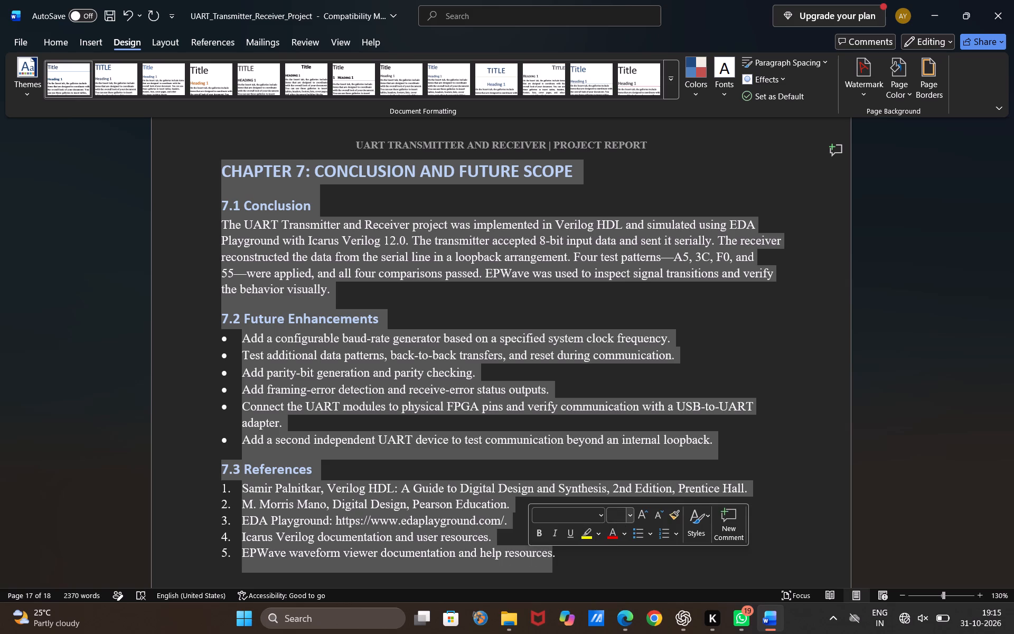
click(628, 513)
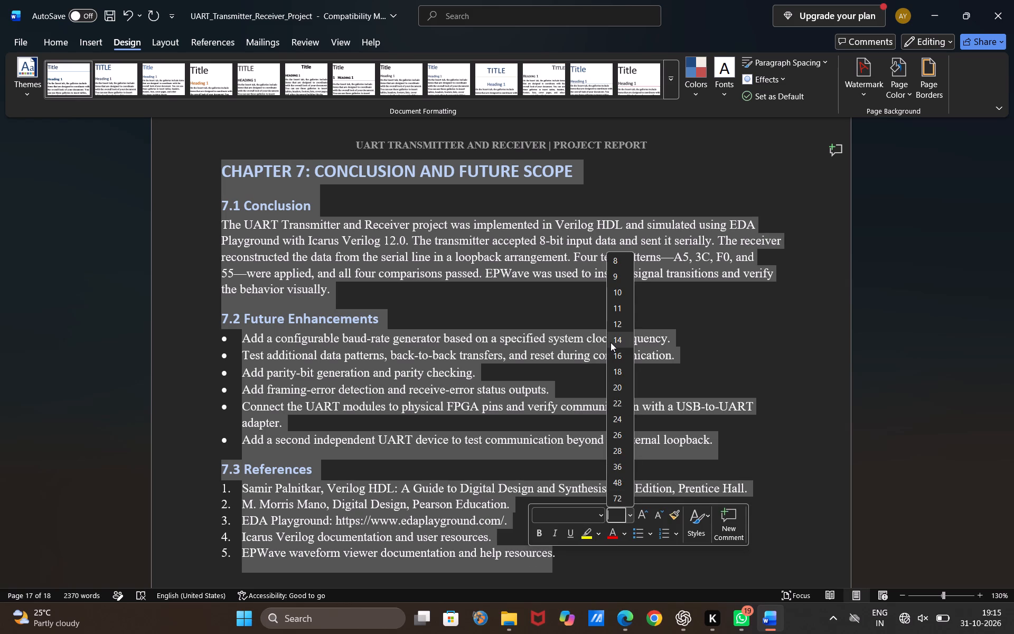
click(611, 342)
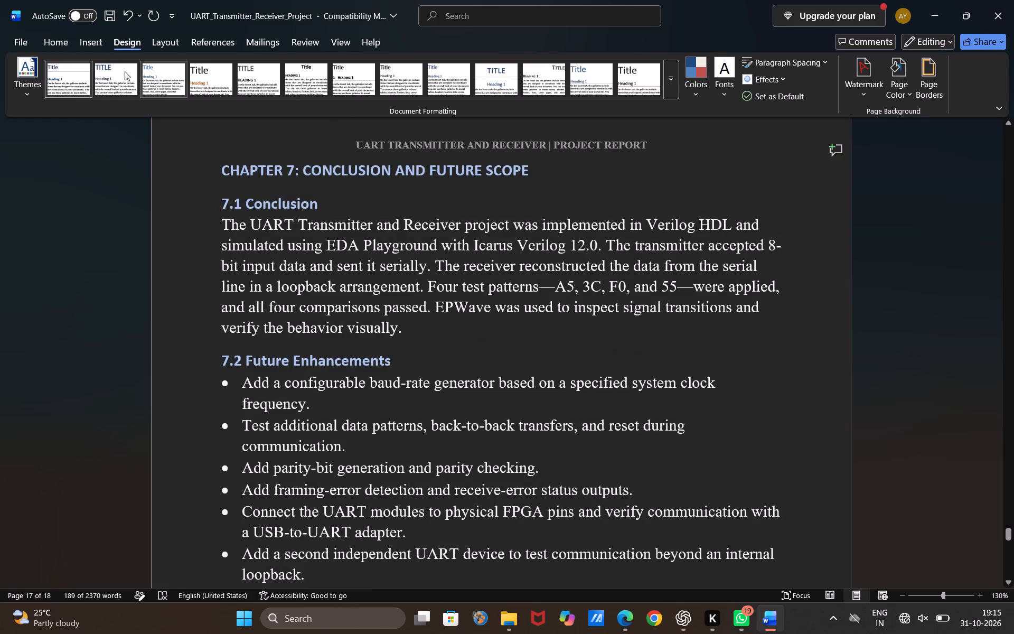
Slightly increase the line spacing of the selected Chapter 7 headings, paragraphs and lists.
click(19, 45)
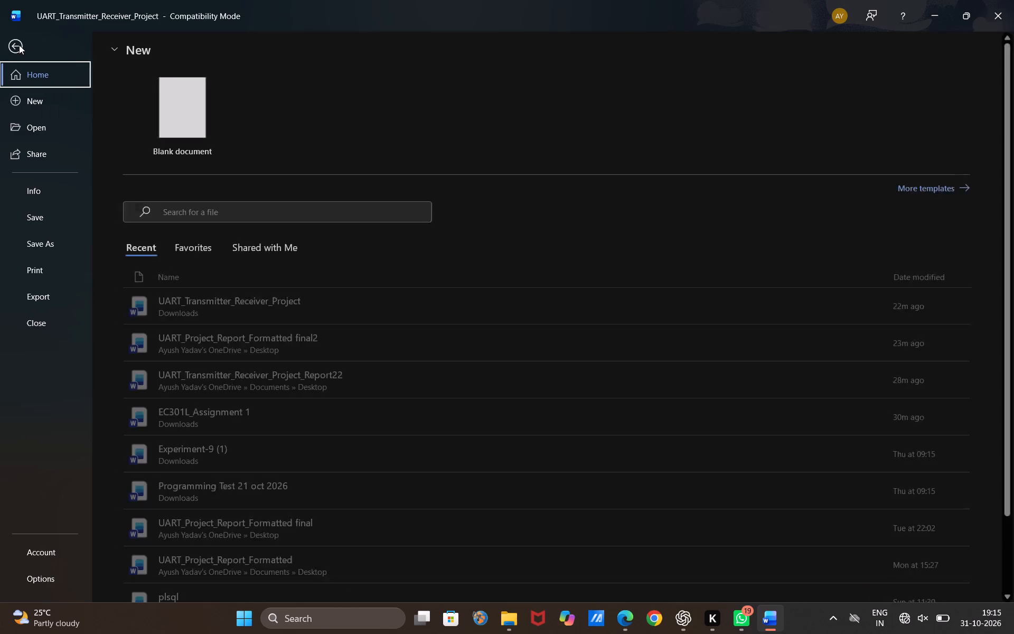
click(24, 49)
click(42, 40)
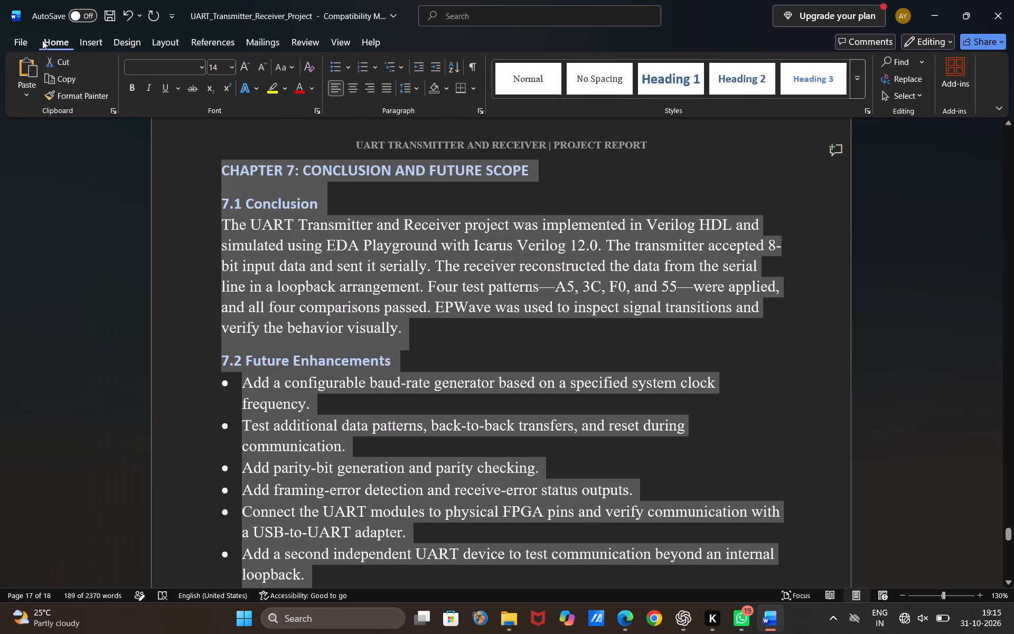
click(418, 81)
click(431, 125)
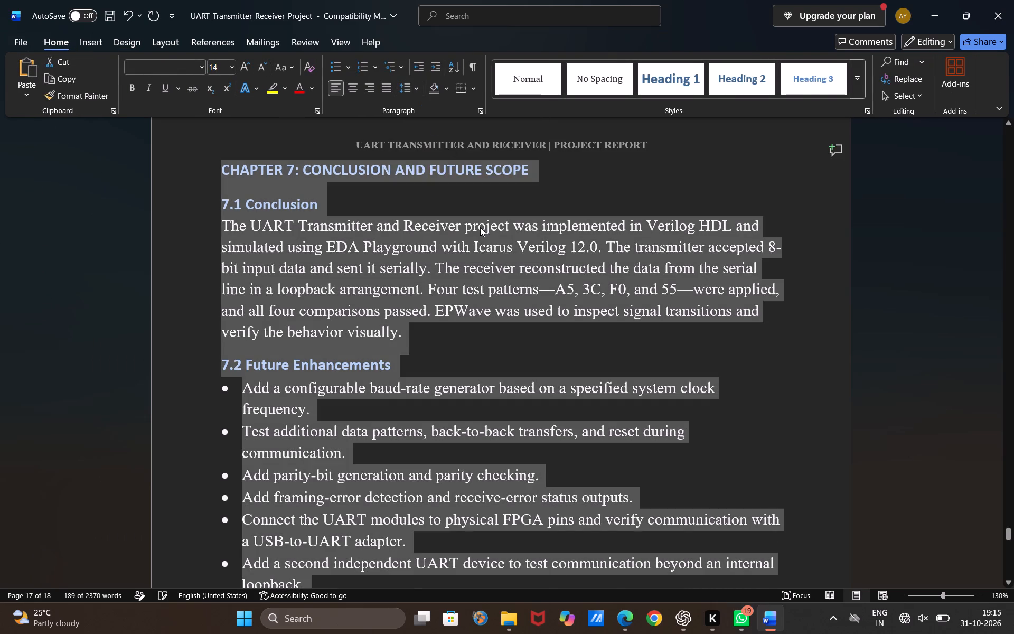
scroll(480, 227, up, 9)
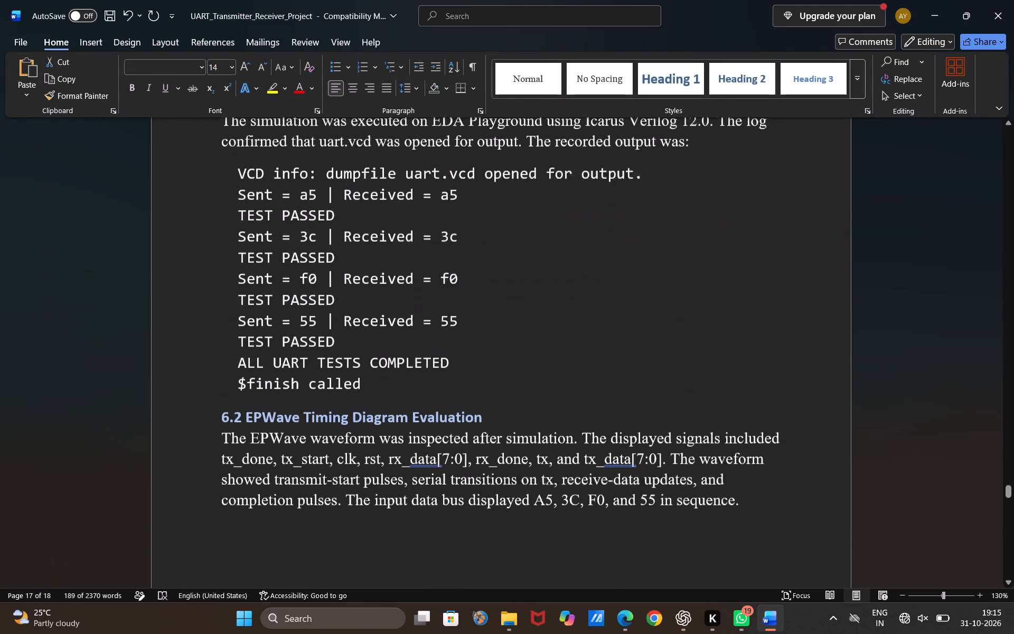
Set the 6.3 Signal Observations section, including its table, and the 6.4 Verification Summary text to font size 14.
scroll(480, 227, down, 2)
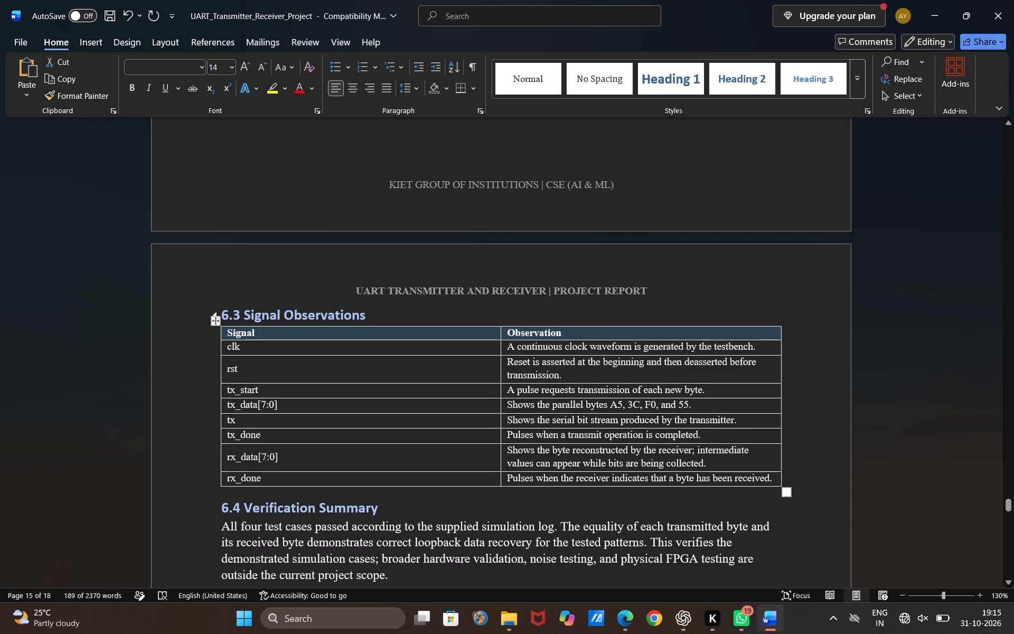
drag(220, 317, 413, 610)
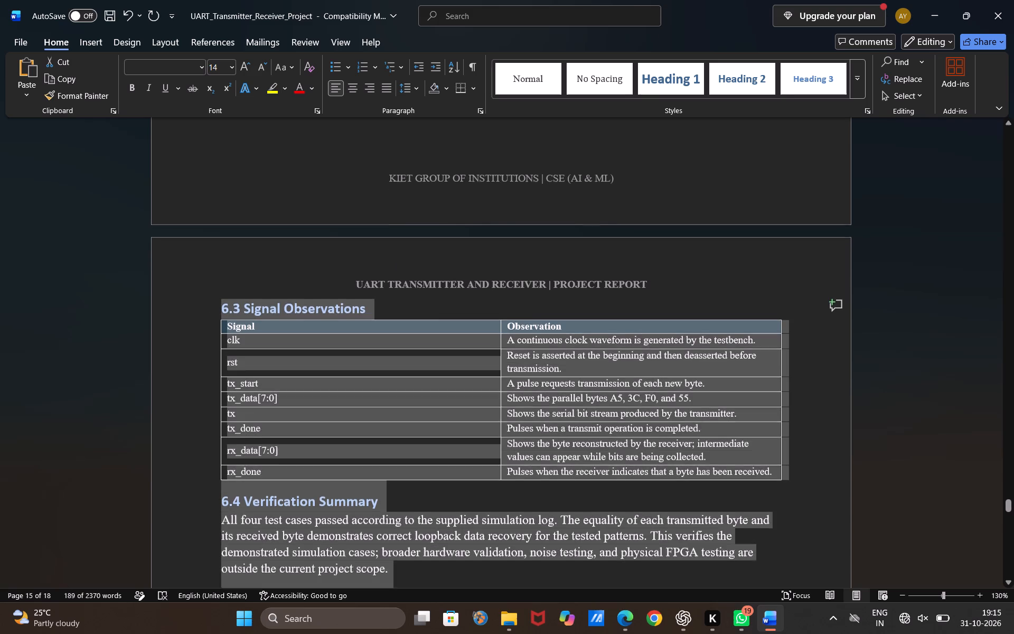
drag(413, 610, 393, 385)
click(494, 340)
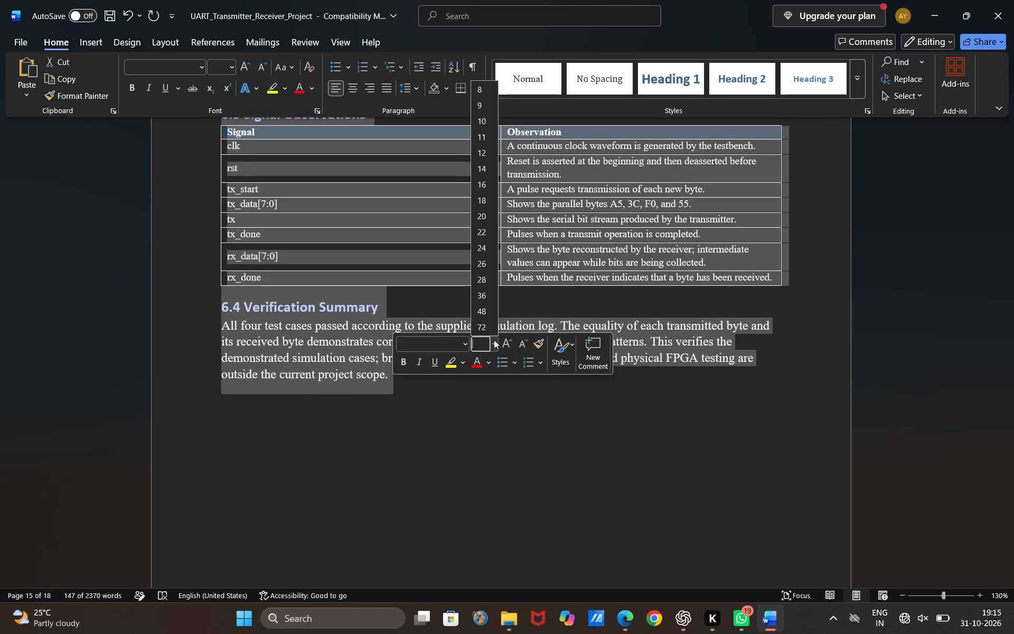
click(477, 171)
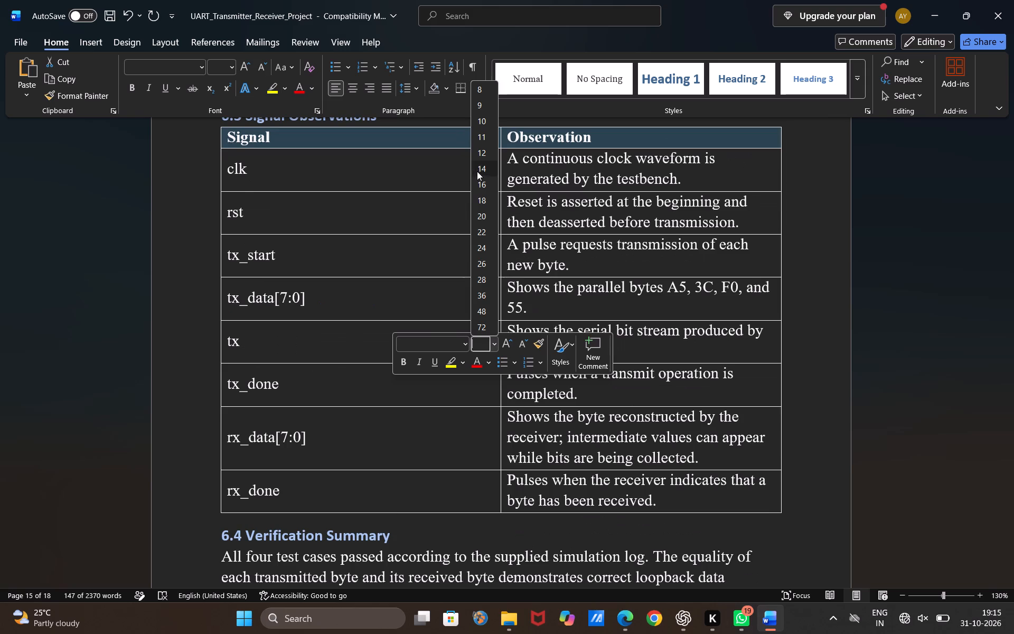
Apply 1.15 line spacing to the selected 6.3 Signal Observations and 6.4 Verification Summary sections.
click(420, 82)
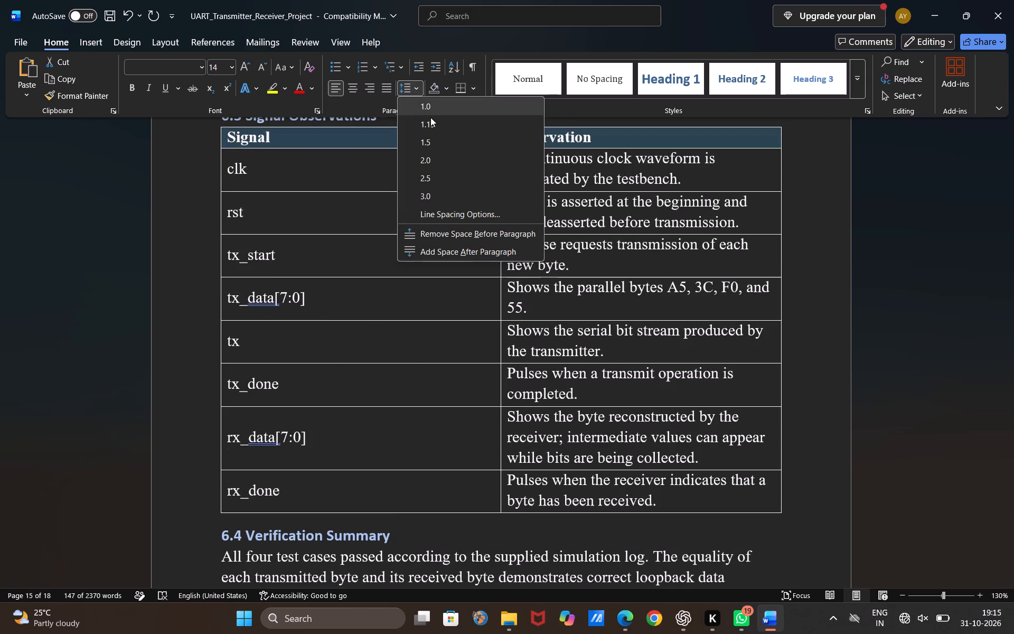
click(432, 120)
Check the page layout and text formatting from the testbench source code through Chapter 7.
scroll(452, 310, down, 3)
ctrl+scroll(452, 310, down, 1)
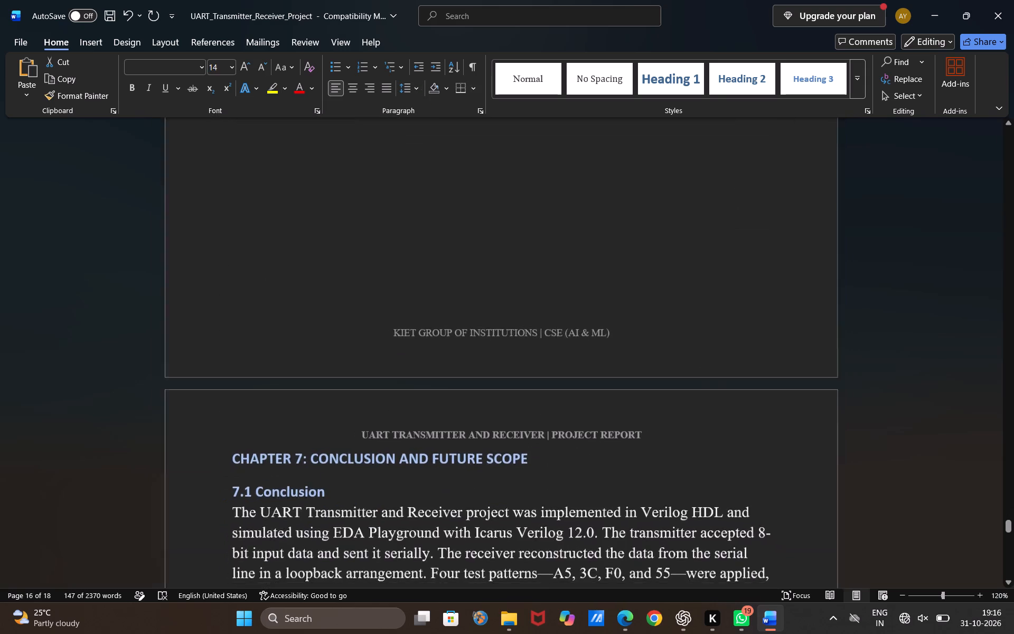
ctrl+scroll(452, 310, down, 5)
click(580, 332)
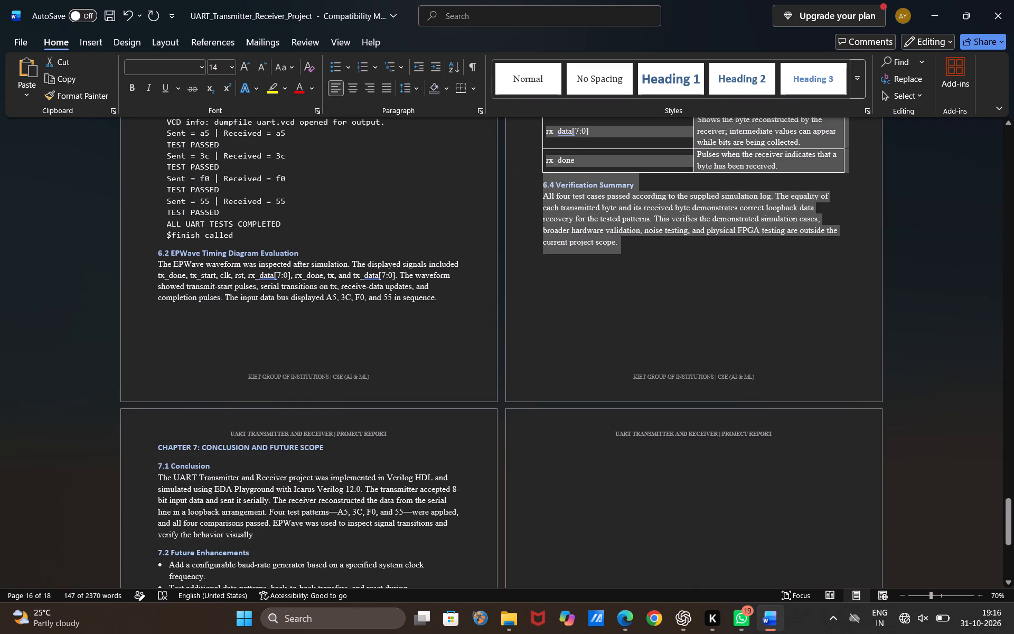
scroll(580, 332, up, 4)
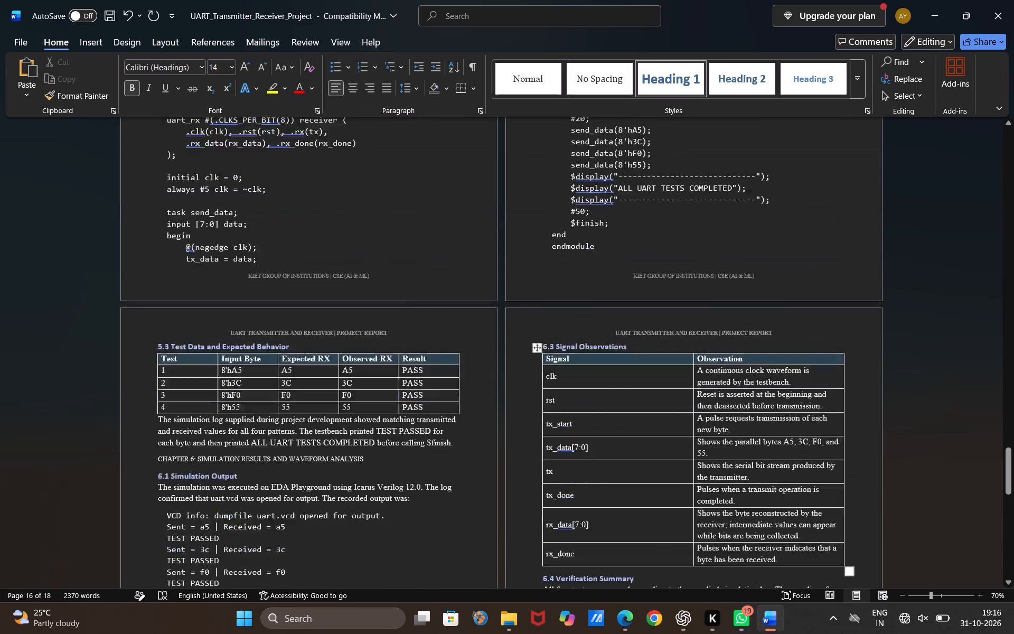
scroll(580, 332, up, 3)
drag(568, 238, 626, 265)
scroll(662, 433, down, 1)
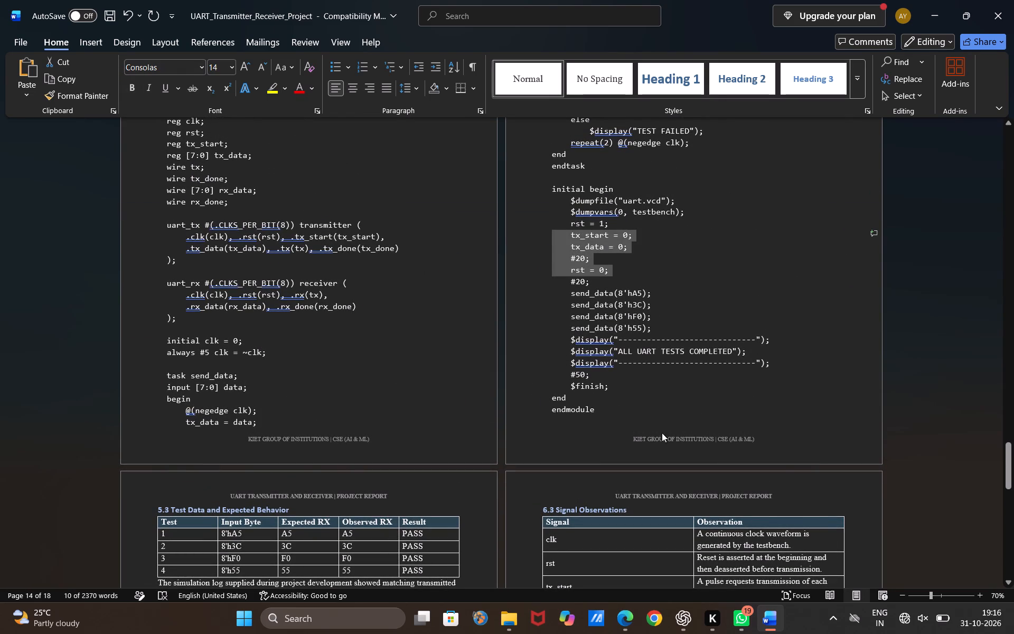
scroll(662, 433, down, 3)
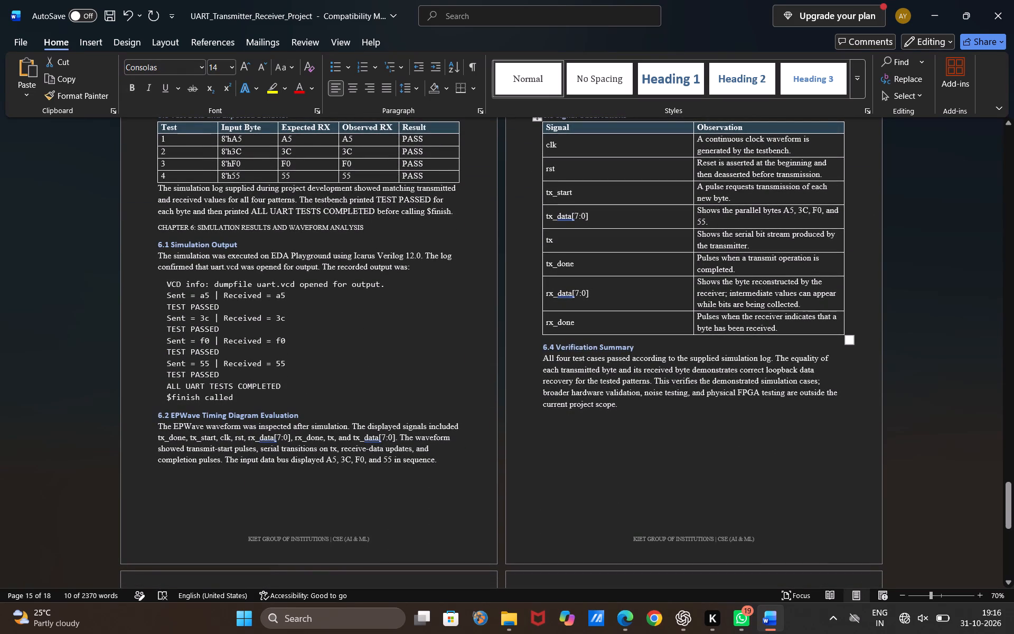
Apply 1.15 line spacing to the 6.4 Verification Summary heading and paragraph.
drag(539, 352, 613, 412)
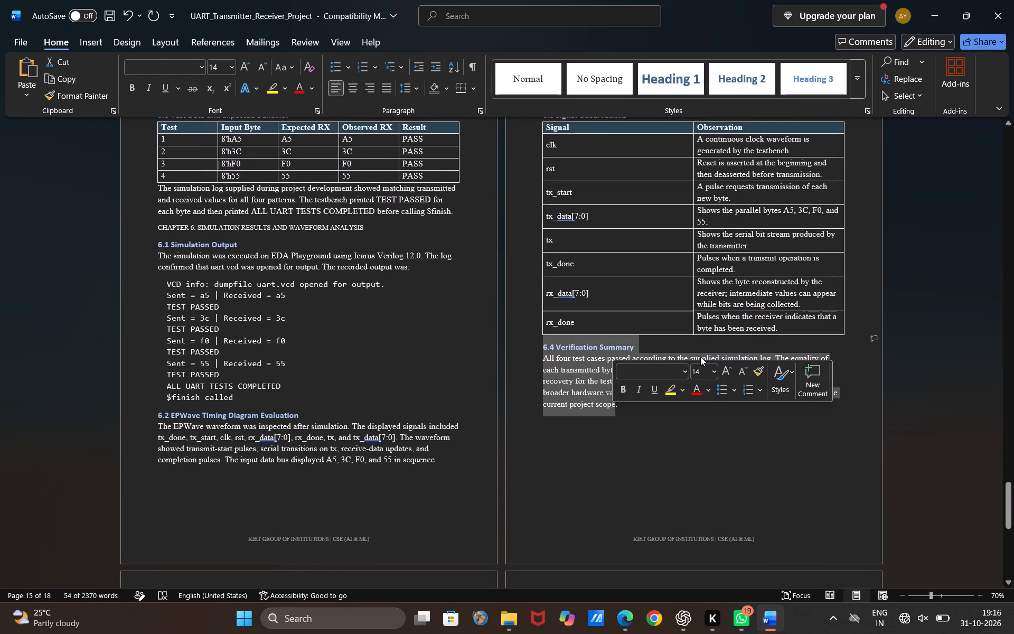
click(417, 81)
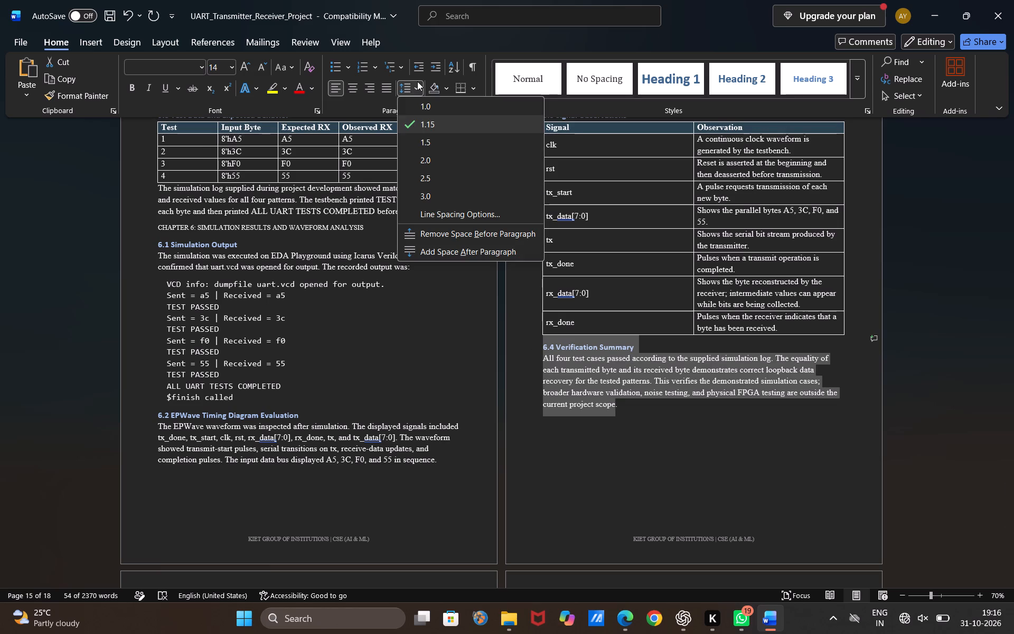
click(435, 122)
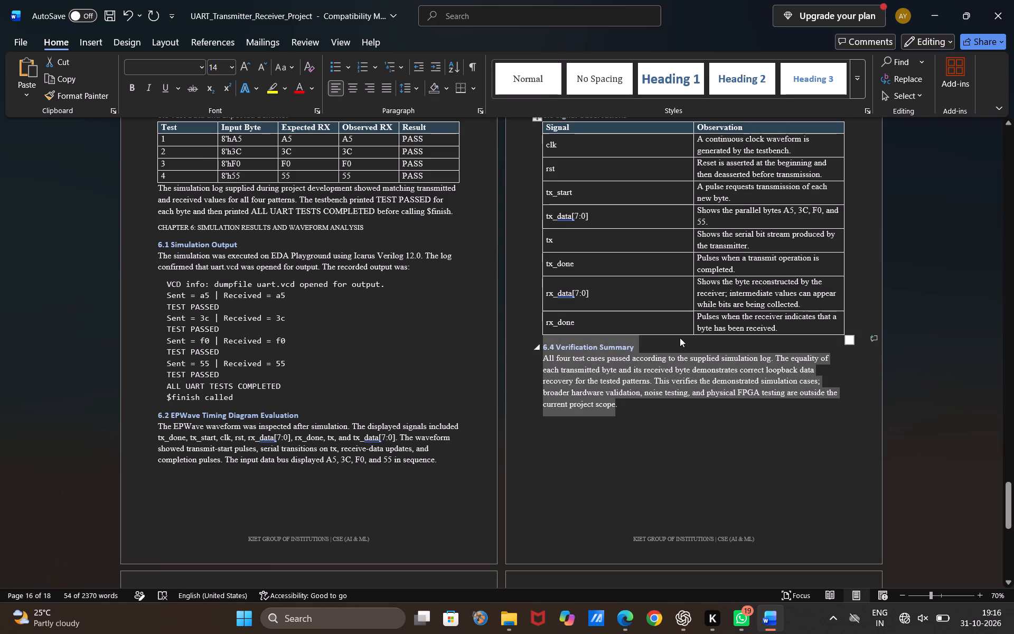
Insert an empty line between the signal observations table and the 6.4 Verification Summary heading.
click(851, 329)
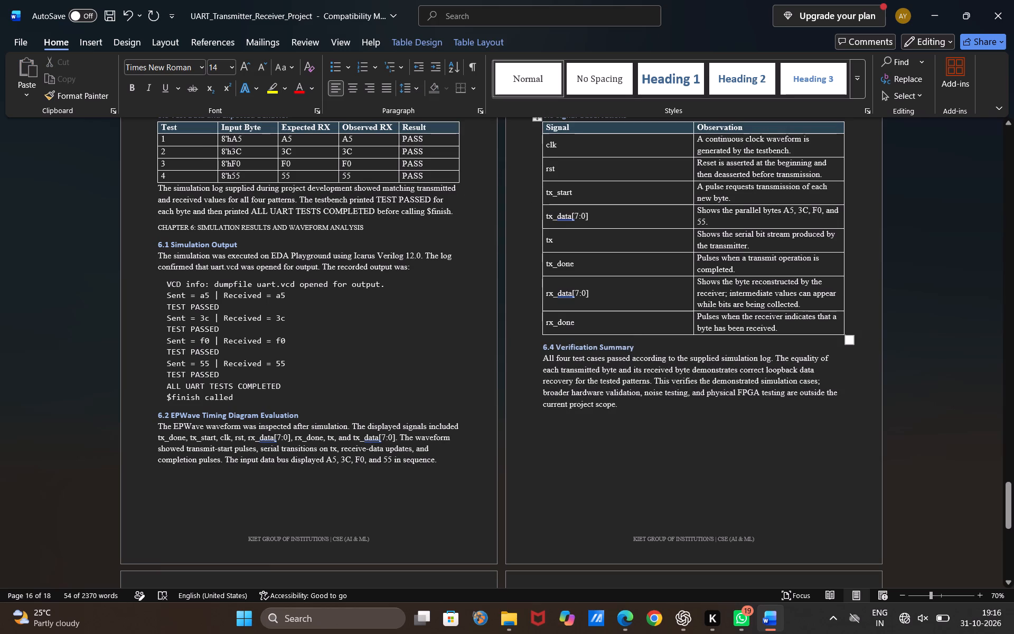
click(543, 347)
key(Return)
Review the whole report's formatting from the Chapter 7 pages back to the cover and page 2 signature lines.
scroll(543, 347, down, 1)
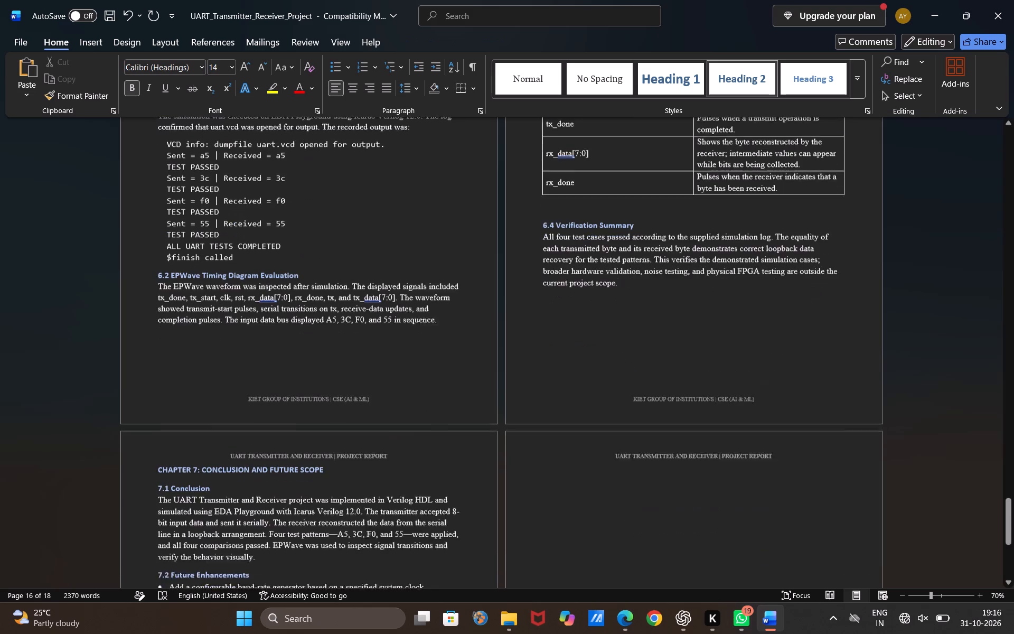
scroll(543, 347, down, 5)
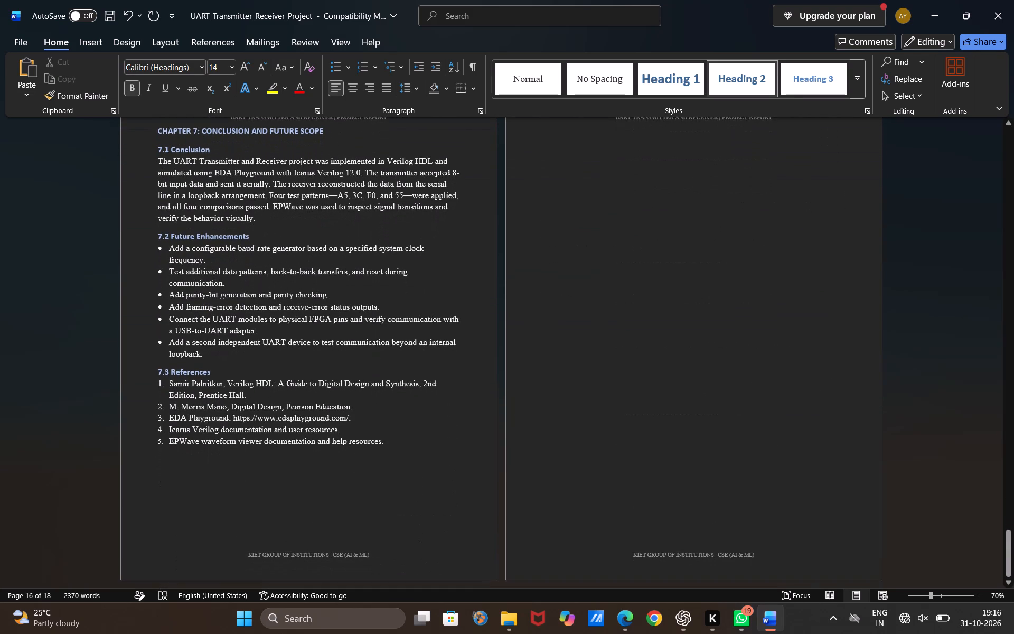
scroll(266, 455, up, 5)
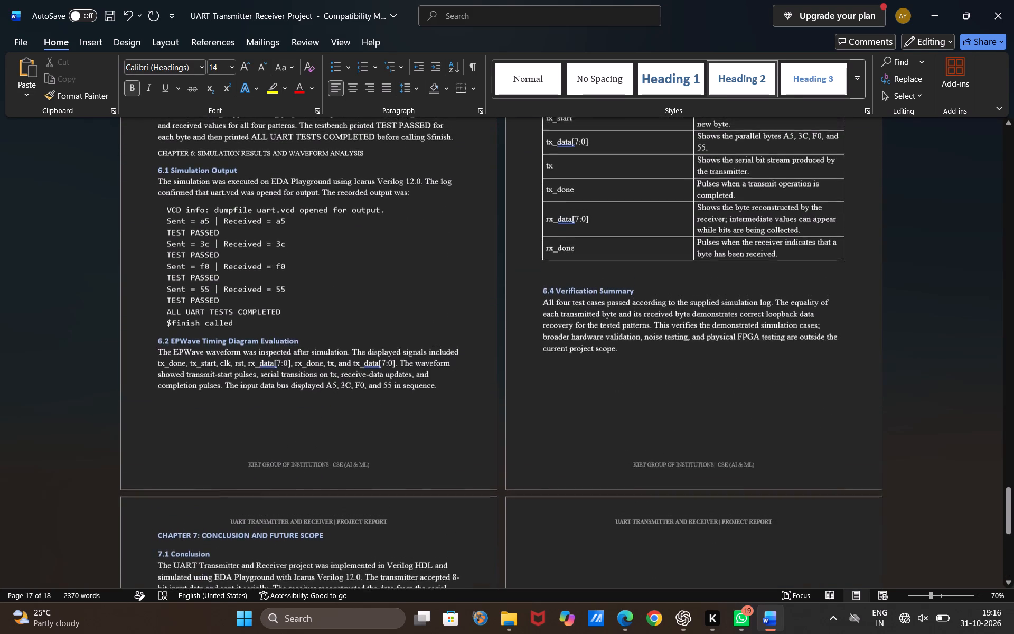
scroll(266, 455, up, 5)
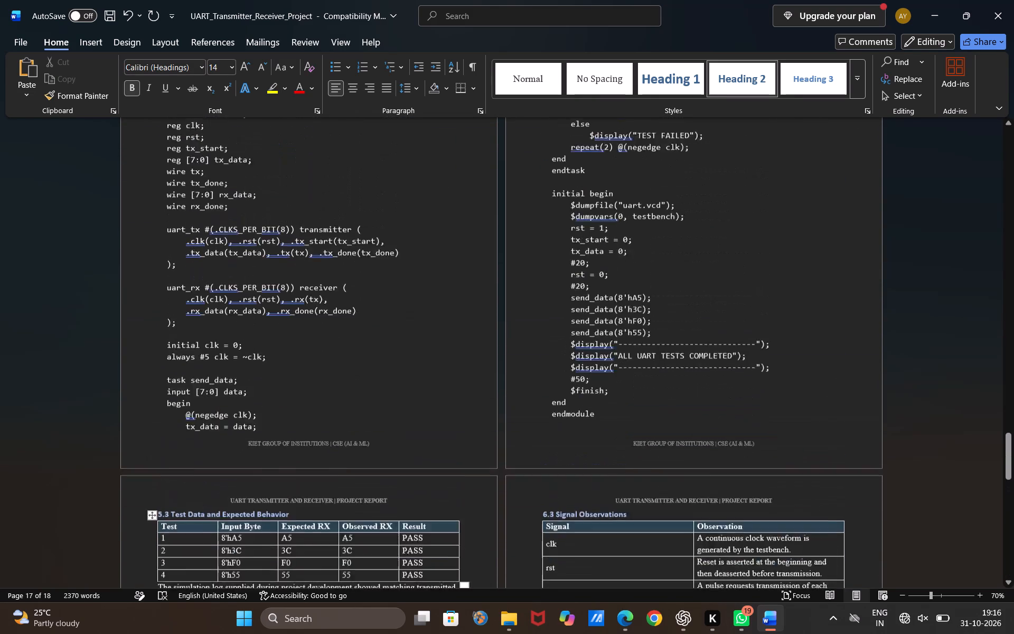
scroll(266, 455, up, 5)
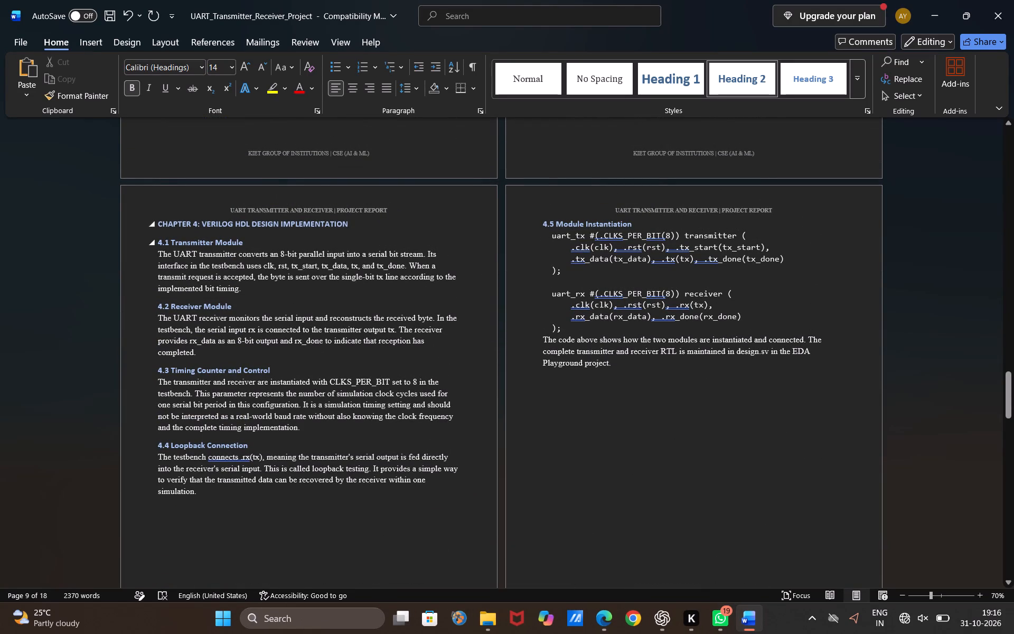
scroll(269, 404, up, 4)
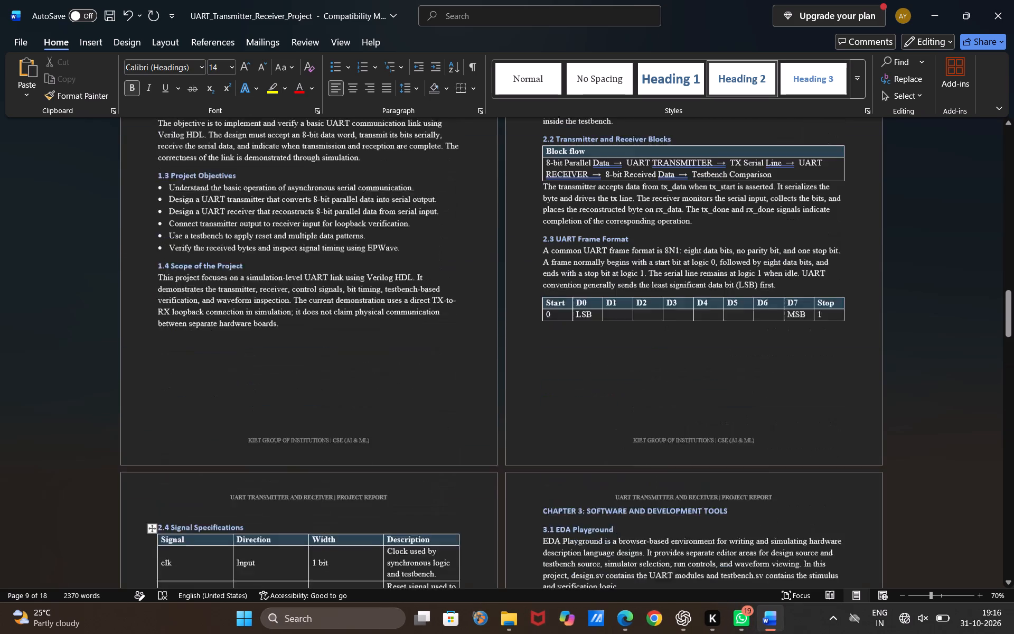
scroll(269, 404, up, 6)
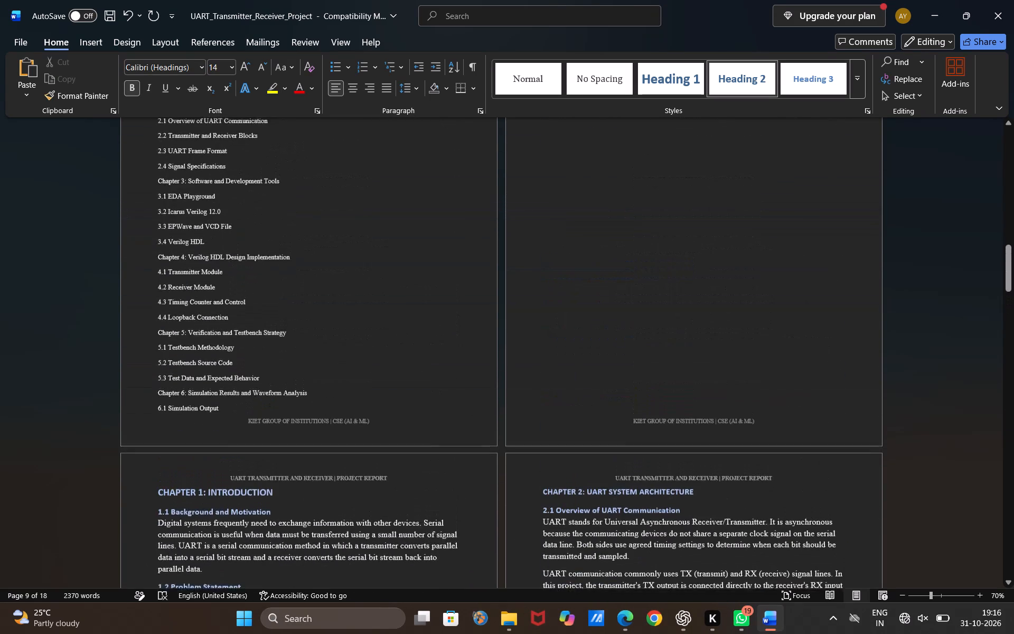
scroll(269, 404, up, 4)
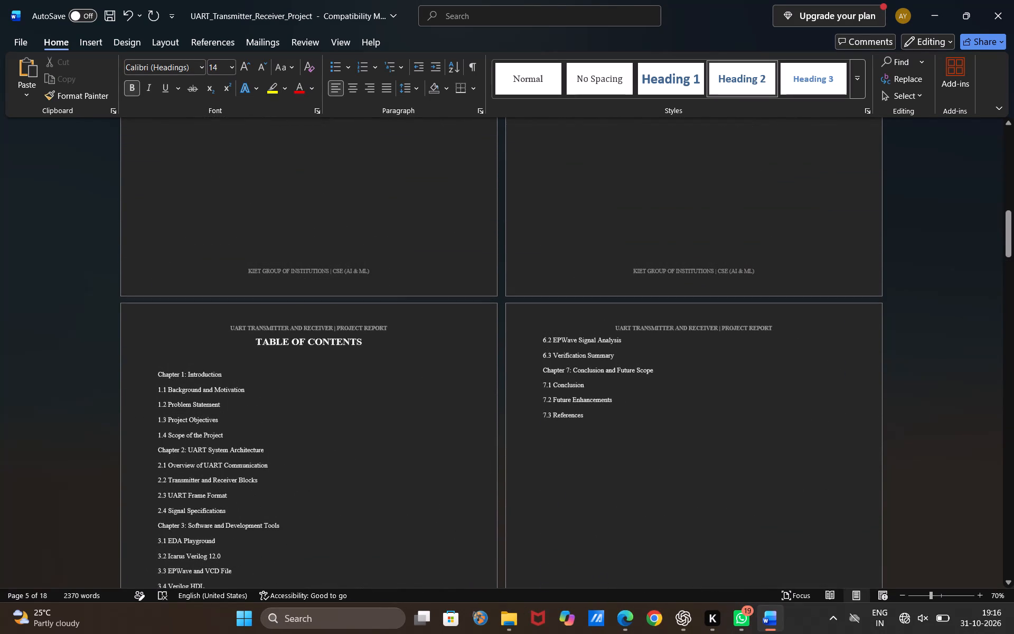
scroll(269, 404, up, 3)
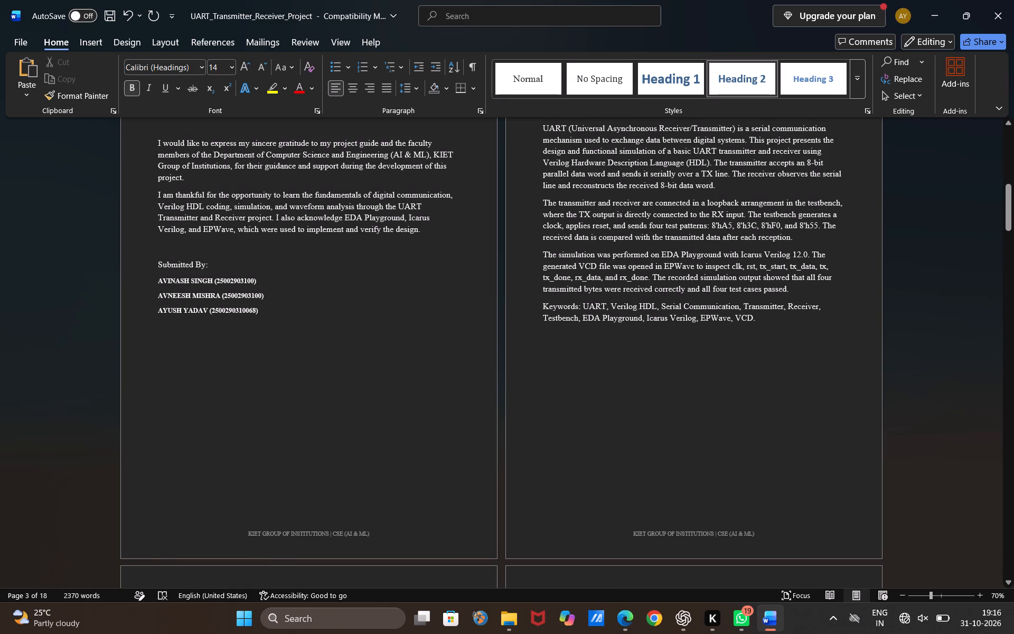
scroll(269, 404, up, 1)
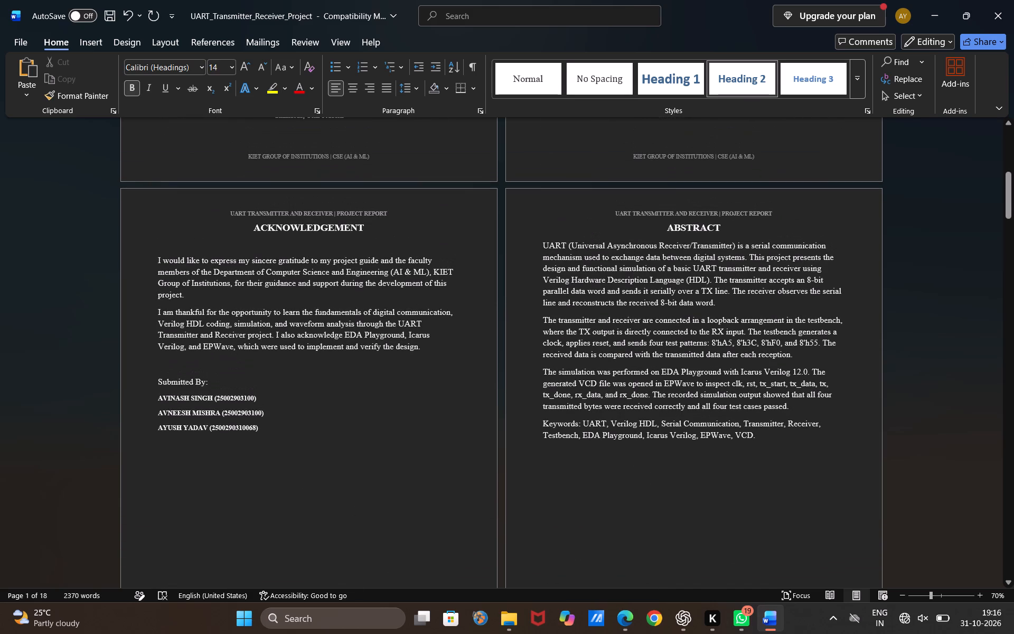
scroll(269, 404, up, 2)
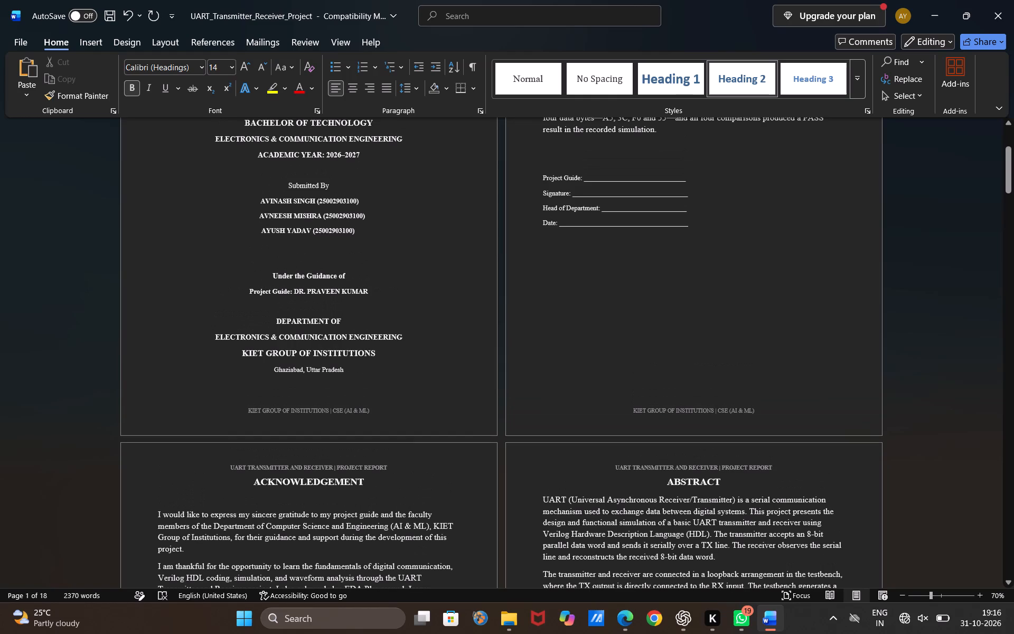
scroll(433, 255, up, 2)
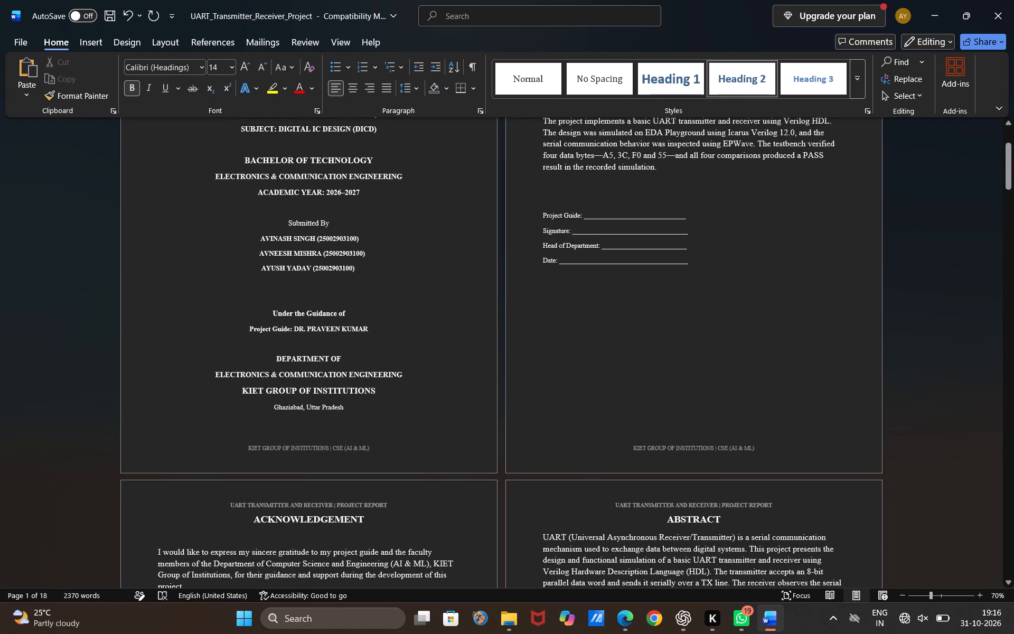
Delete the Head of Department and Date lines from the signature block on page 2.
drag(692, 250, 584, 248)
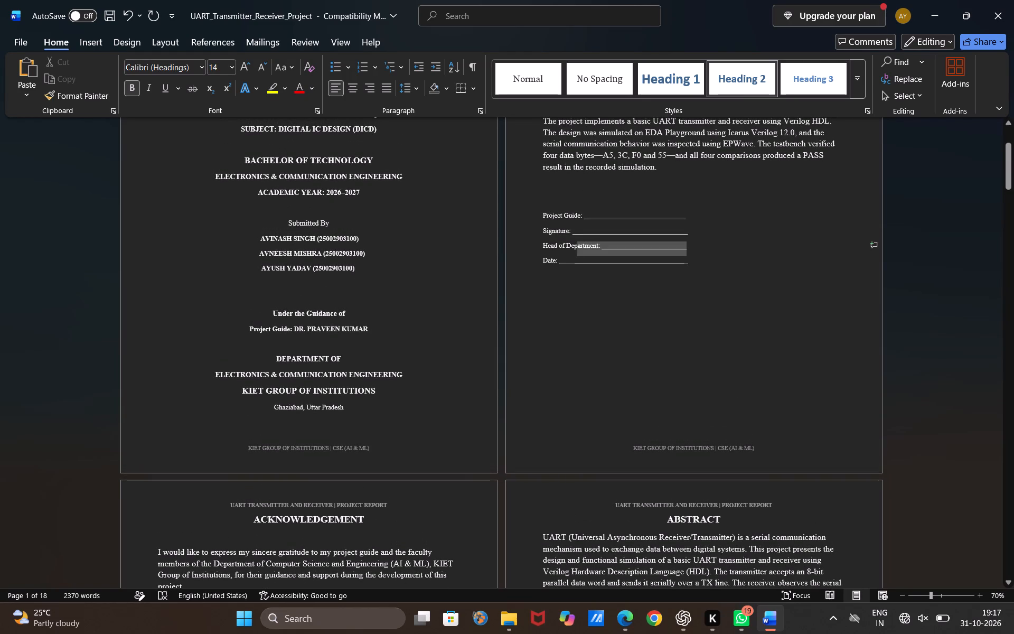
drag(584, 248, 533, 253)
key(BackSpace)
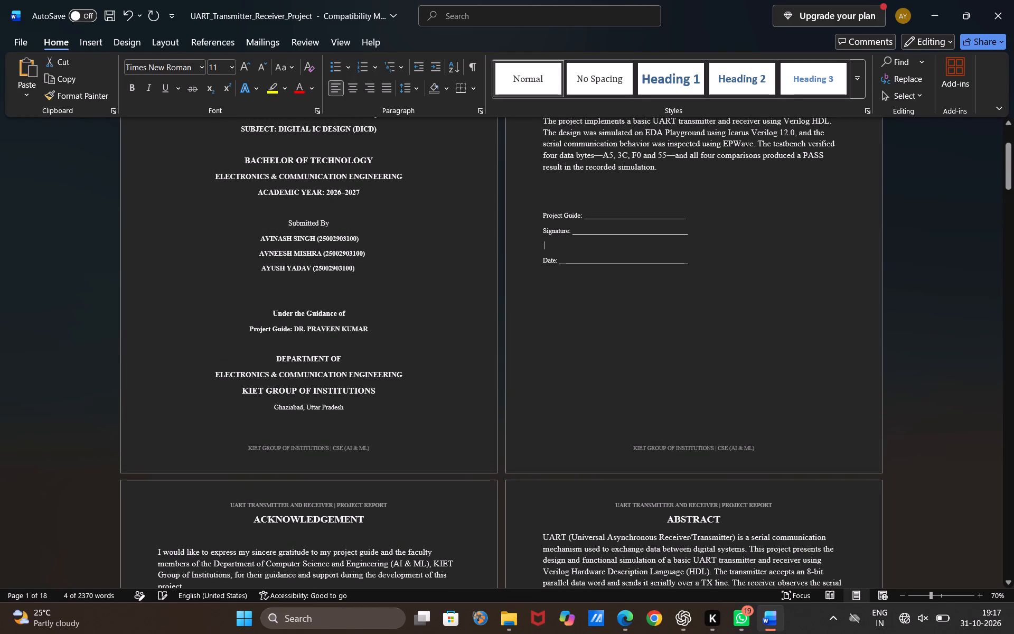
drag(690, 259, 529, 262)
key(BackSpace)
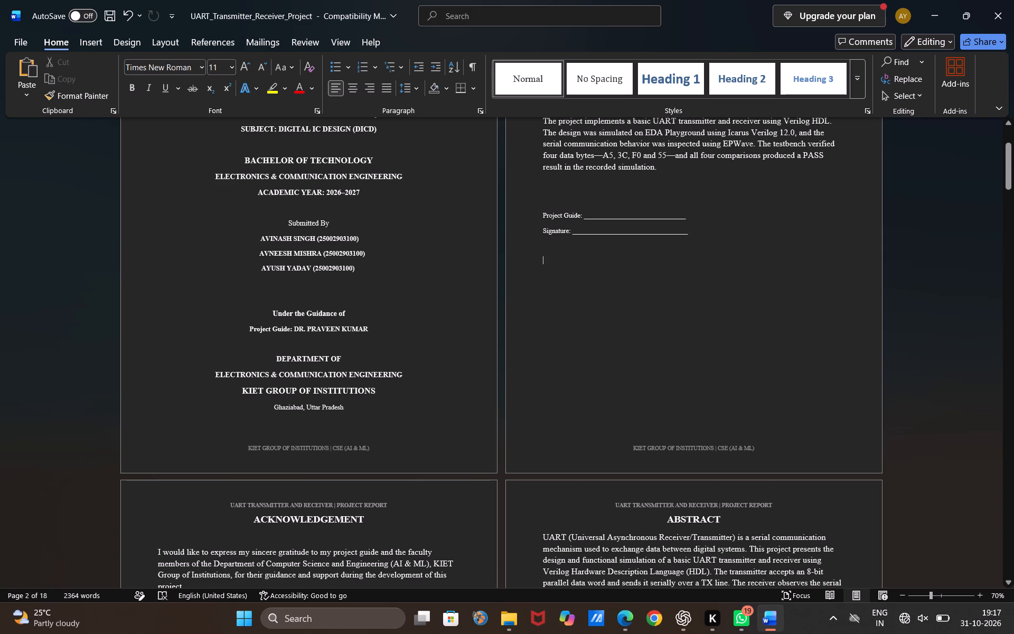
Replace the blank underline after Project Guide on page 2 with the guide's name in capitals, as given on the cover page.
click(594, 212)
key(Right)
key(Right)
key(Right)
key(Right)
key(Right)
key(Right)
key(Right)
key(Right)
key(Right)
key(Right)
key(Right)
key(Right)
key(Right)
key(Right)
key(Right)
key(Right)
key(Right)
key(Right)
key(Right)
key(Right)
key(Right)
key(Right)
key(Right)
key(Right)
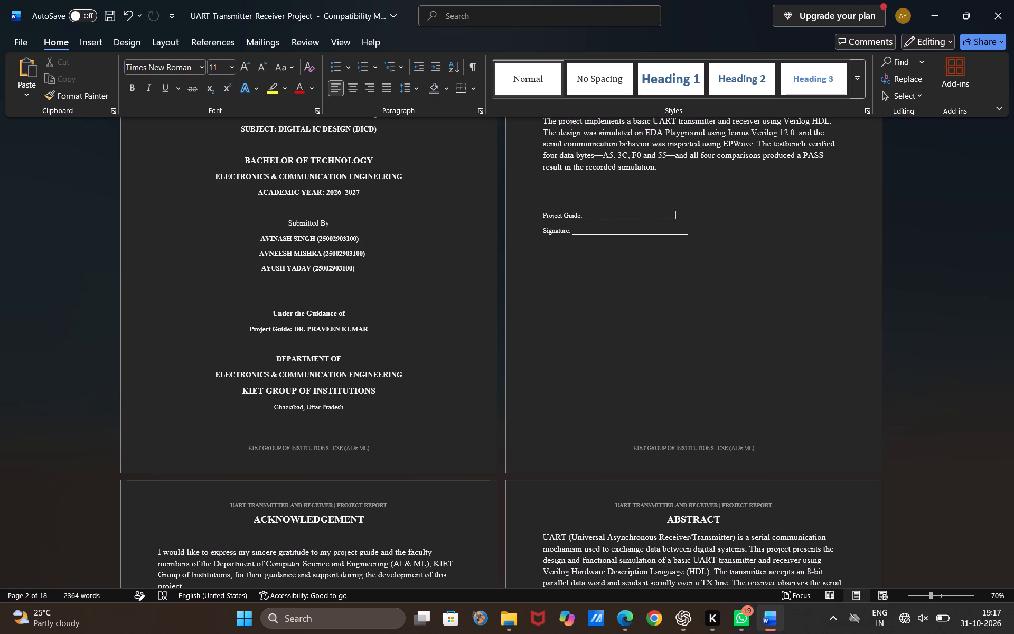
key(Right)
key(Right)
key(Right)
key(BackSpace)
key(BackSpace)
key(BackSpace)
key(BackSpace)
key(BackSpace)
key(BackSpace)
key(BackSpace)
key(BackSpace)
key(BackSpace)
key(BackSpace)
key(BackSpace)
key(BackSpace)
key(BackSpace)
key(BackSpace)
key(BackSpace)
key(BackSpace)
key(BackSpace)
key(BackSpace)
key(BackSpace)
key(BackSpace)
key(BackSpace)
key(BackSpace)
key(BackSpace)
key(BackSpace)
key(BackSpace)
key(BackSpace)
key(BackSpace)
key(BackSpace)
key(BackSpace)
key(BackSpace)
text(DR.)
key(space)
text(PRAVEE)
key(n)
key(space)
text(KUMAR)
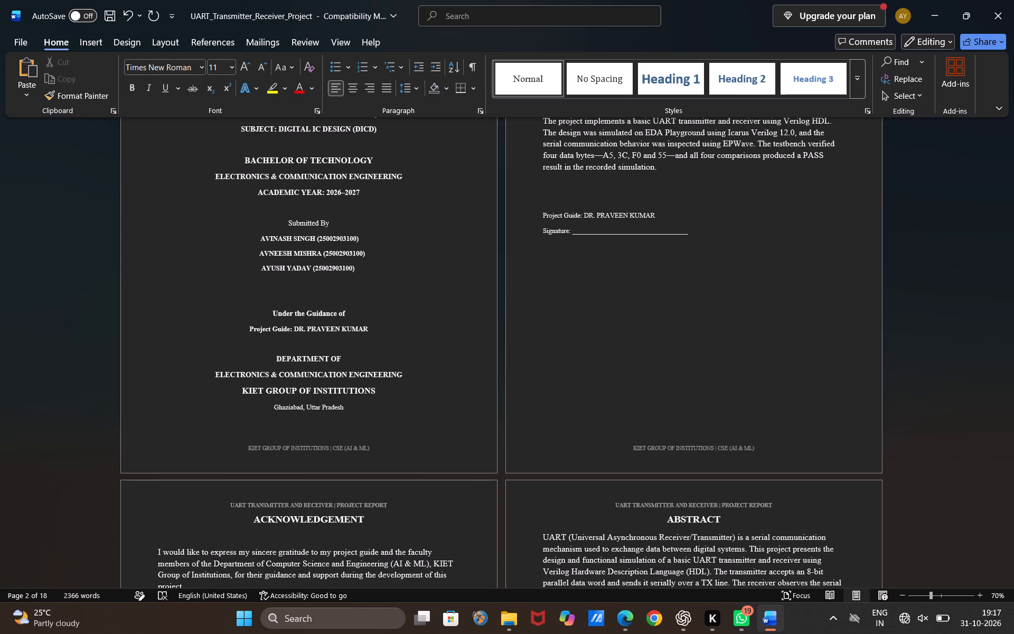
Make the whole Project Guide line on page 2 bold, both the guide's name and the label.
click(584, 217)
drag(584, 217, 650, 209)
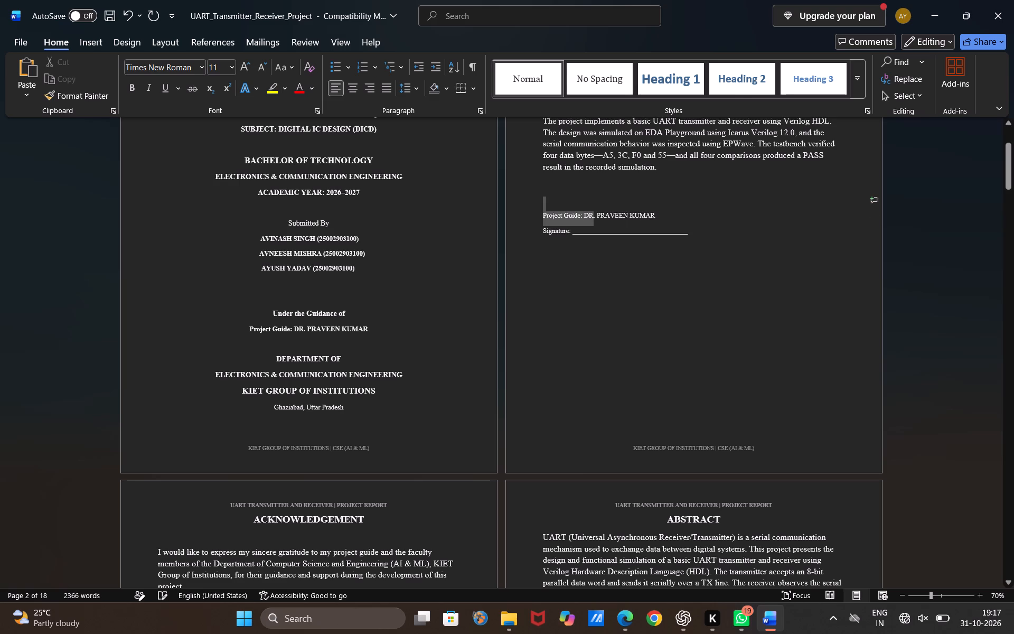
drag(650, 209, 763, 212)
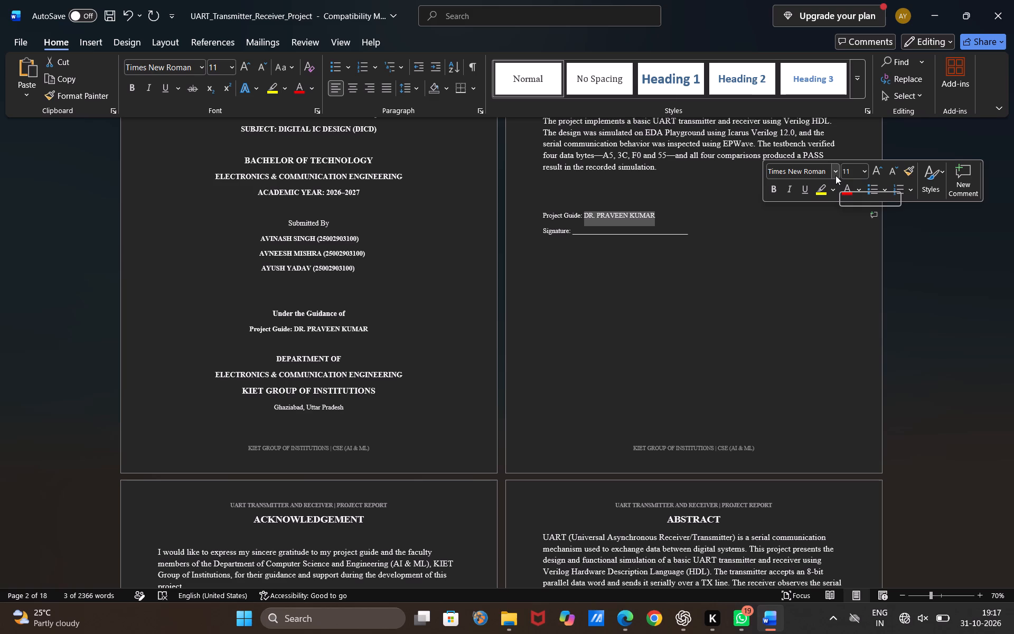
click(863, 171)
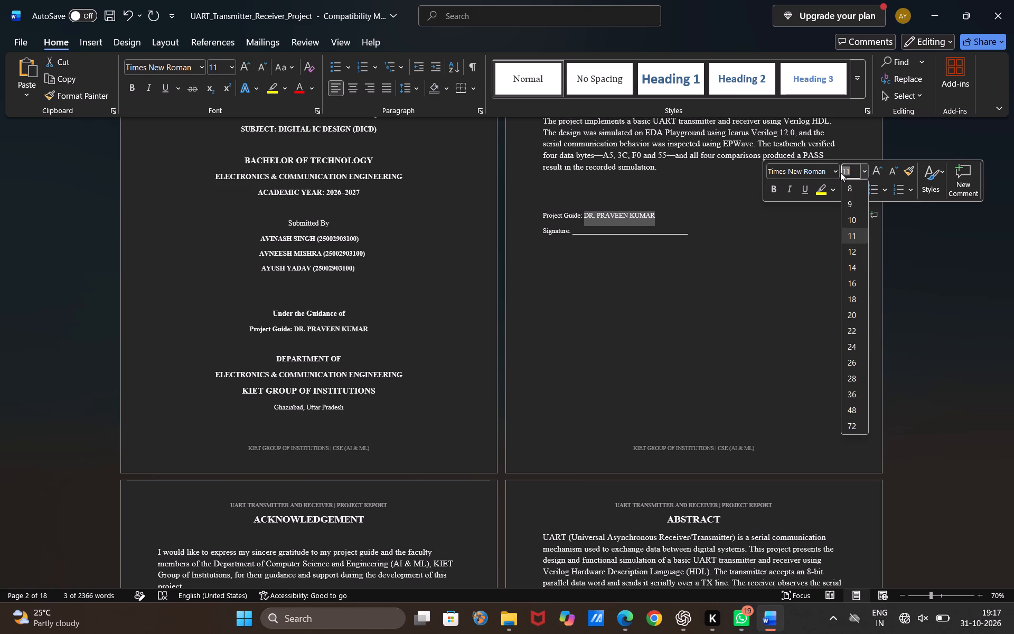
click(772, 188)
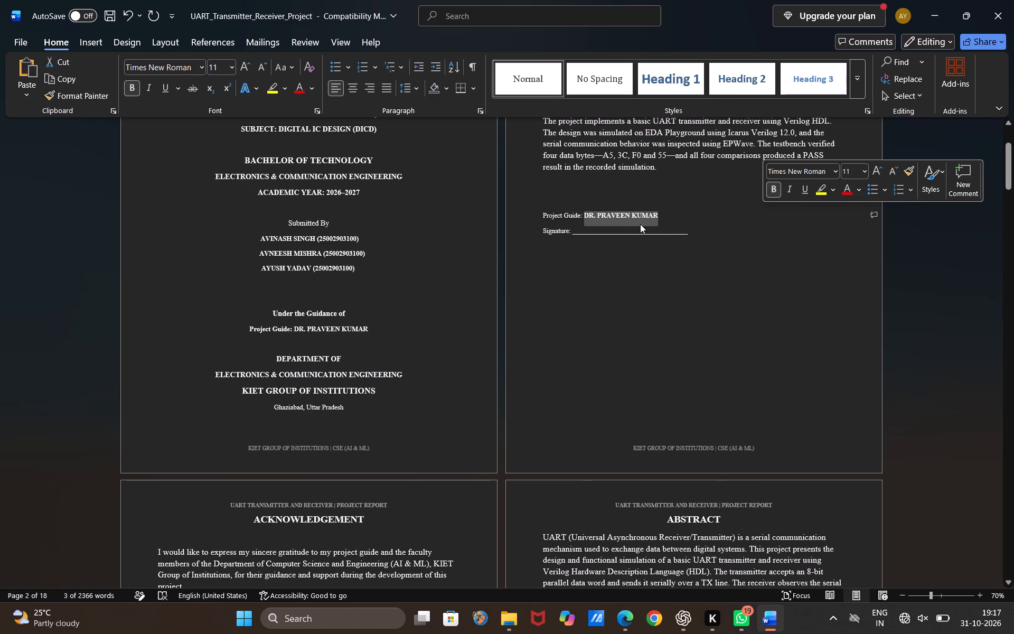
drag(540, 215, 575, 216)
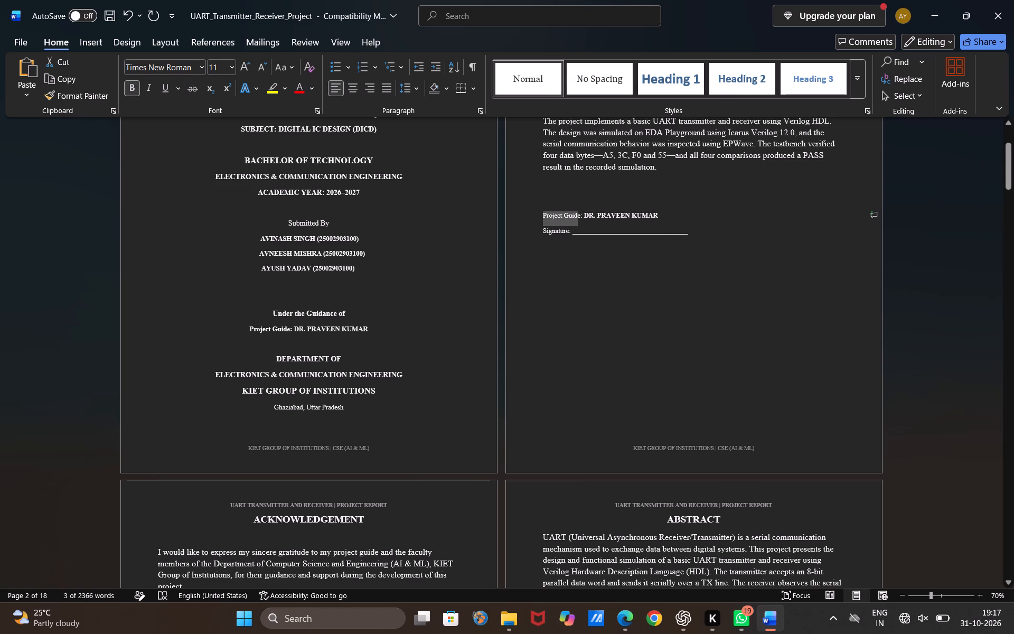
drag(575, 216, 580, 216)
drag(580, 216, 583, 216)
click(599, 194)
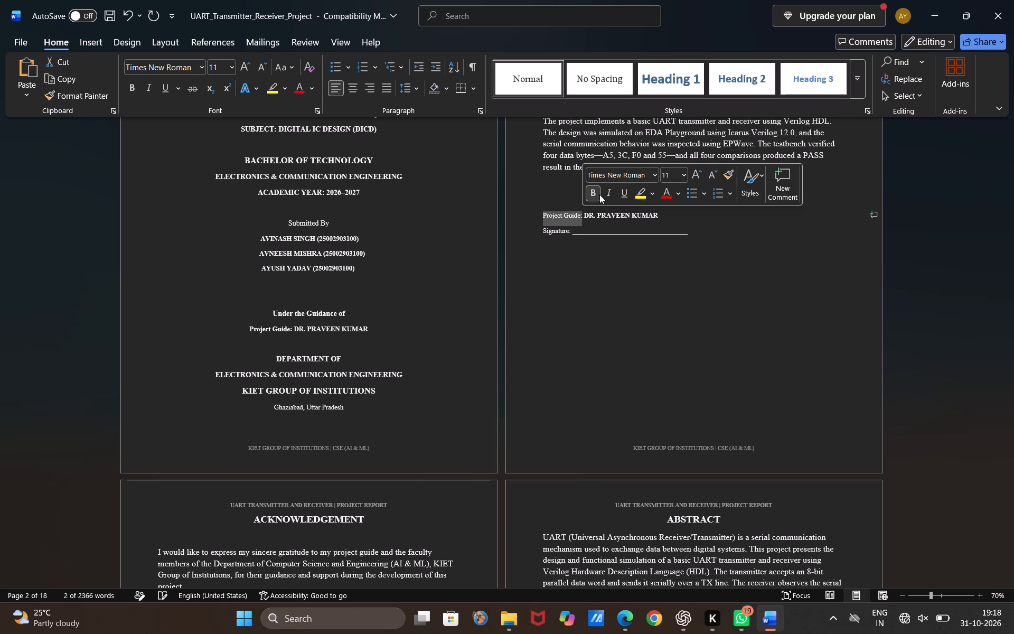
click(623, 241)
Delete the blank underline after the Signature label on page 2.
click(688, 229)
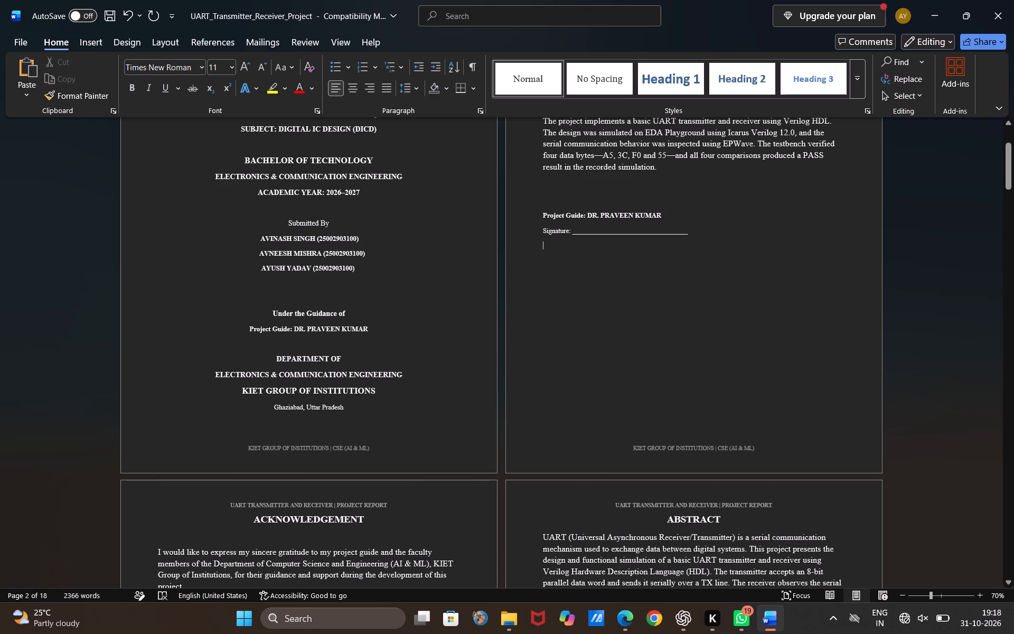
key(BackSpace)
key(BackSpace)
key(BackSpace)
key(BackSpace)
key(BackSpace)
key(BackSpace)
key(BackSpace)
key(BackSpace)
key(BackSpace)
key(BackSpace)
key(BackSpace)
key(BackSpace)
key(BackSpace)
key(BackSpace)
key(BackSpace)
key(BackSpace)
key(BackSpace)
key(BackSpace)
key(BackSpace)
key(BackSpace)
key(BackSpace)
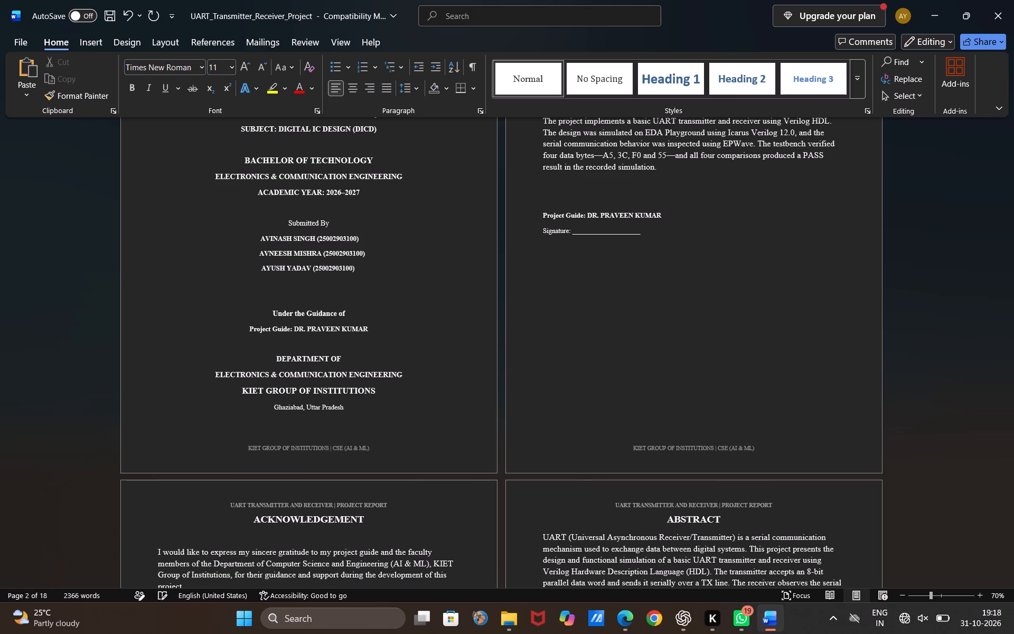
key(BackSpace)
key(BackSpace)
key(BackSpace)
key(BackSpace)
Make the Signature label on page 2 bold.
drag(539, 230, 540, 230)
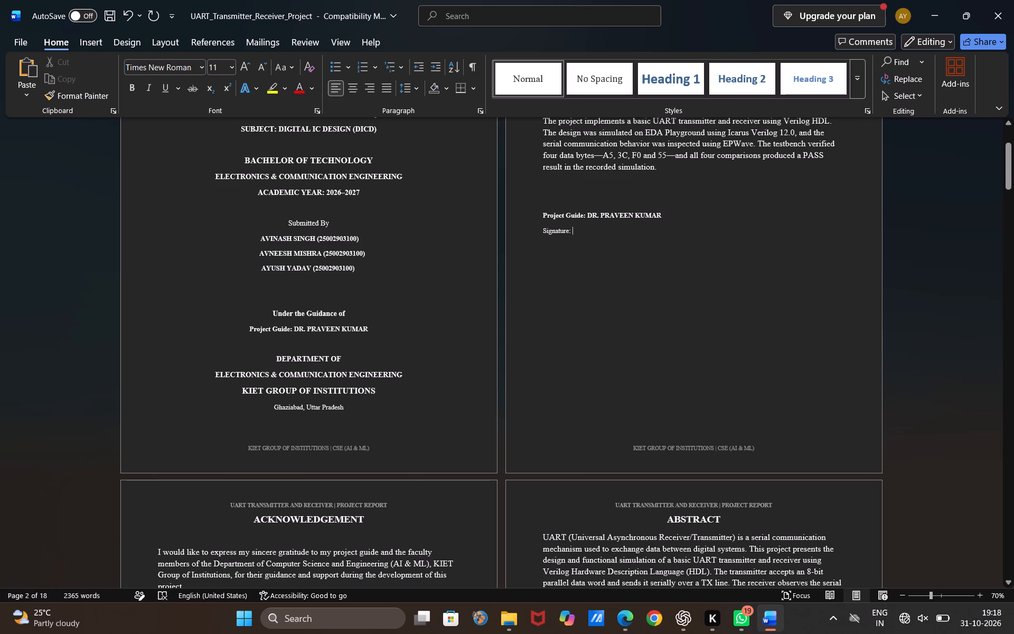
drag(540, 230, 574, 230)
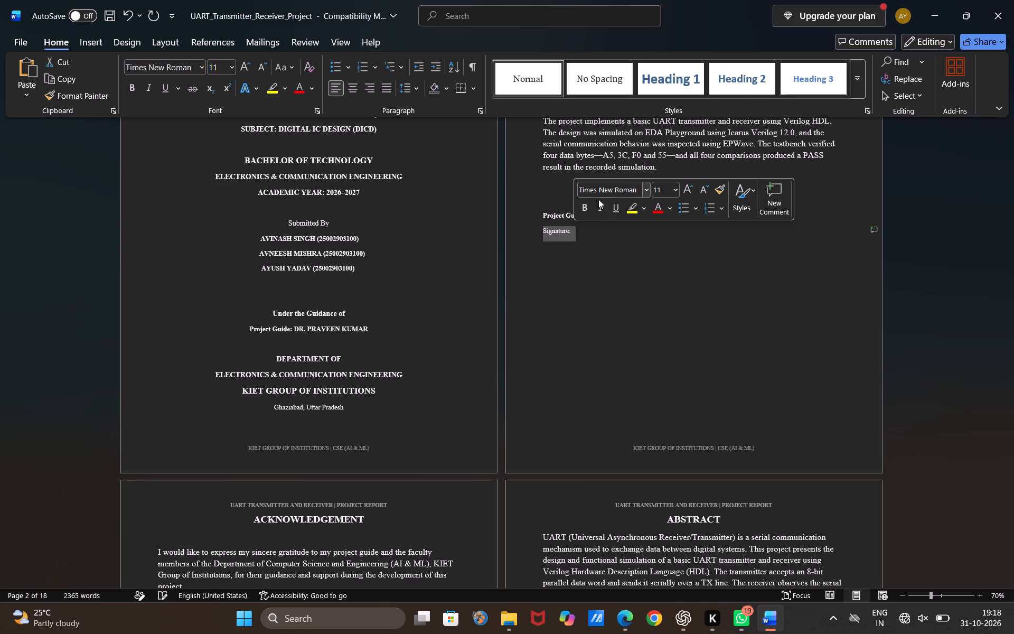
click(590, 204)
click(592, 239)
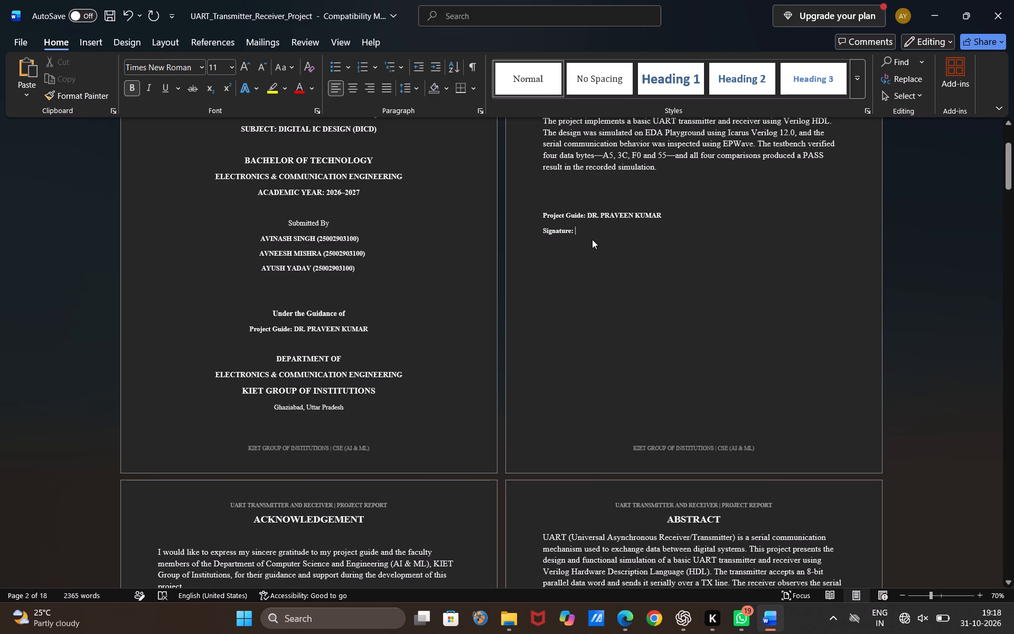
Insert an empty line between the ABSTRACT heading and its first paragraph.
scroll(592, 239, down, 3)
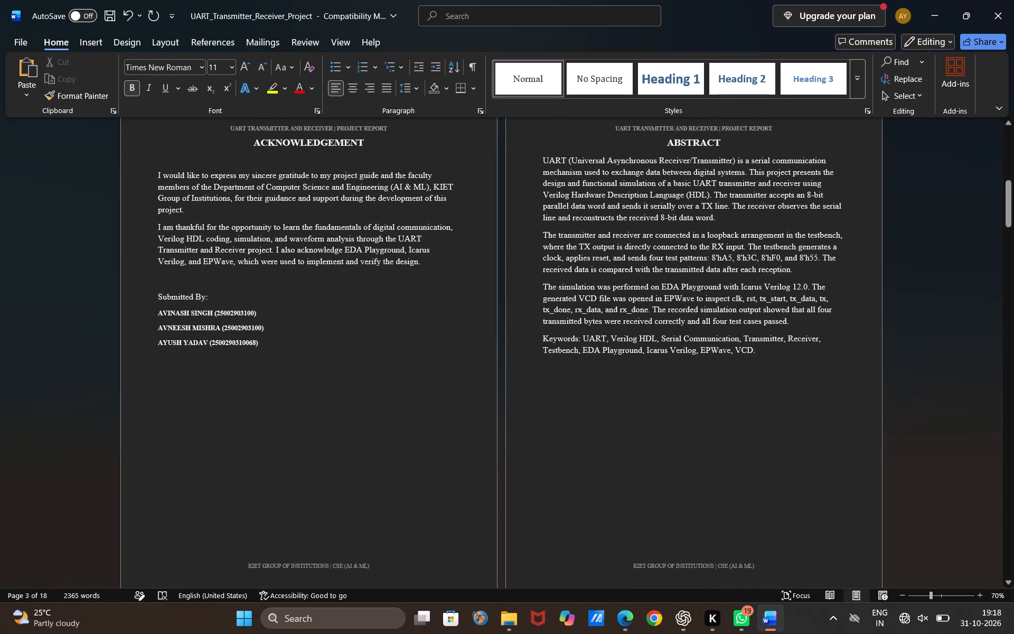
click(721, 141)
key(Return)
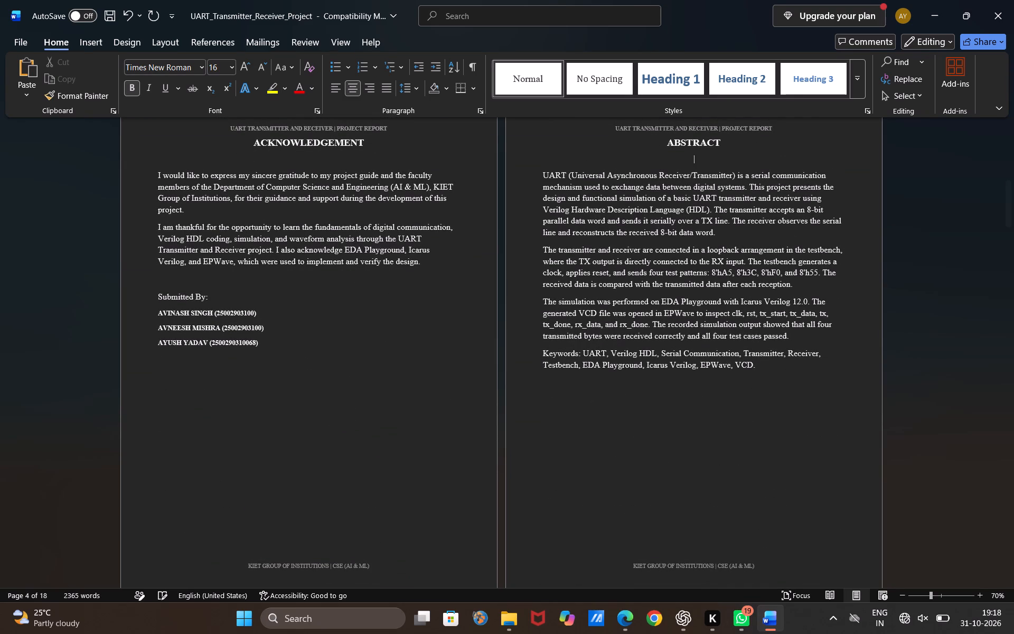
Change the department after KIET GROUP OF INSTITUTIONS in the page footer to ECE and return to the document body.
scroll(721, 141, down, 6)
scroll(721, 141, up, 2)
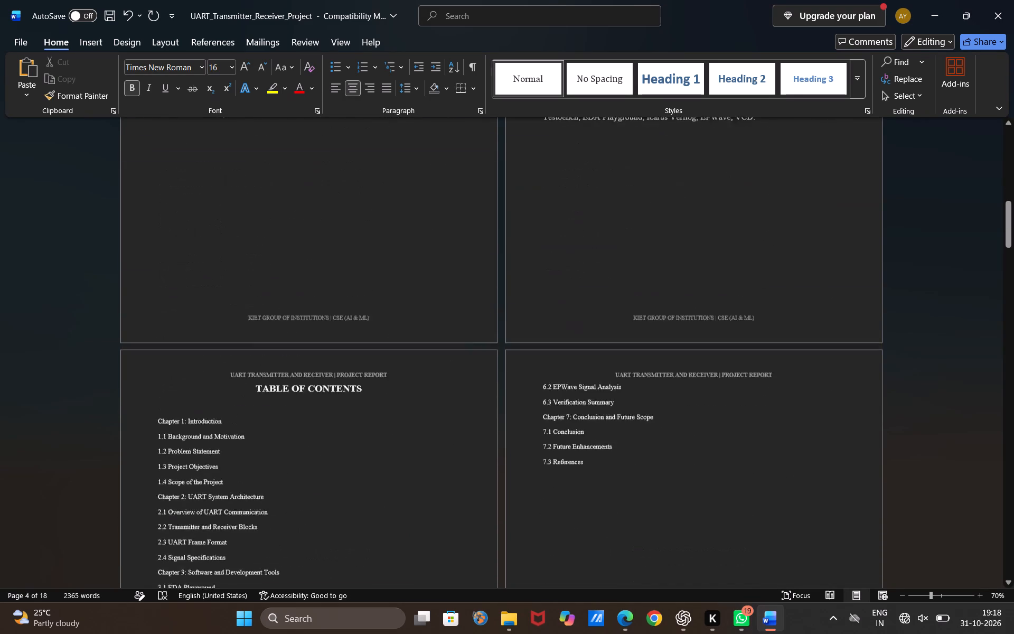
scroll(721, 141, up, 2)
scroll(420, 178, down, 1)
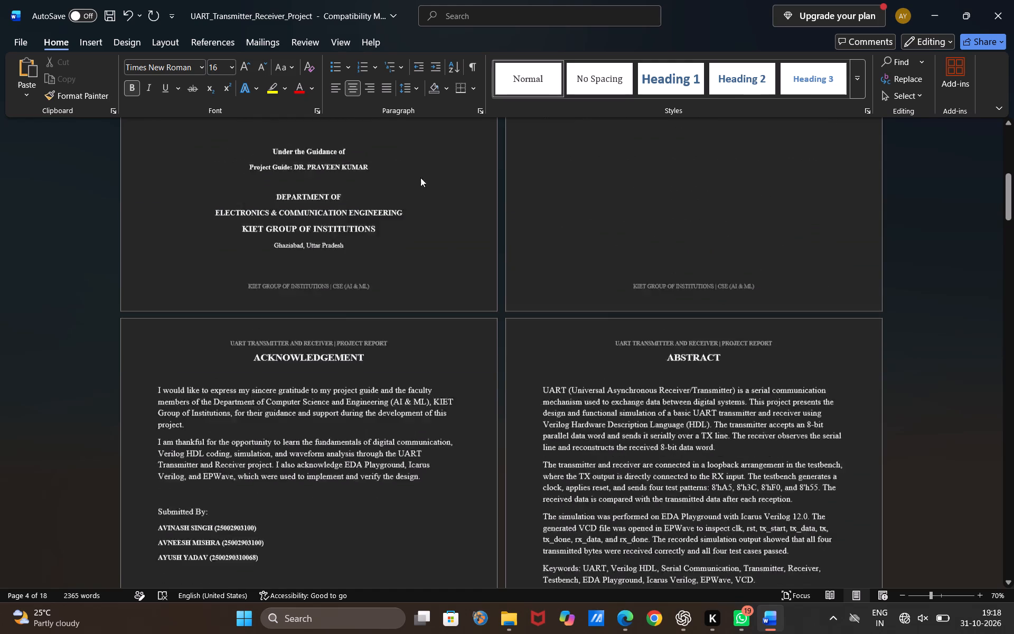
scroll(420, 178, down, 1)
click(420, 178)
scroll(420, 178, up, 1)
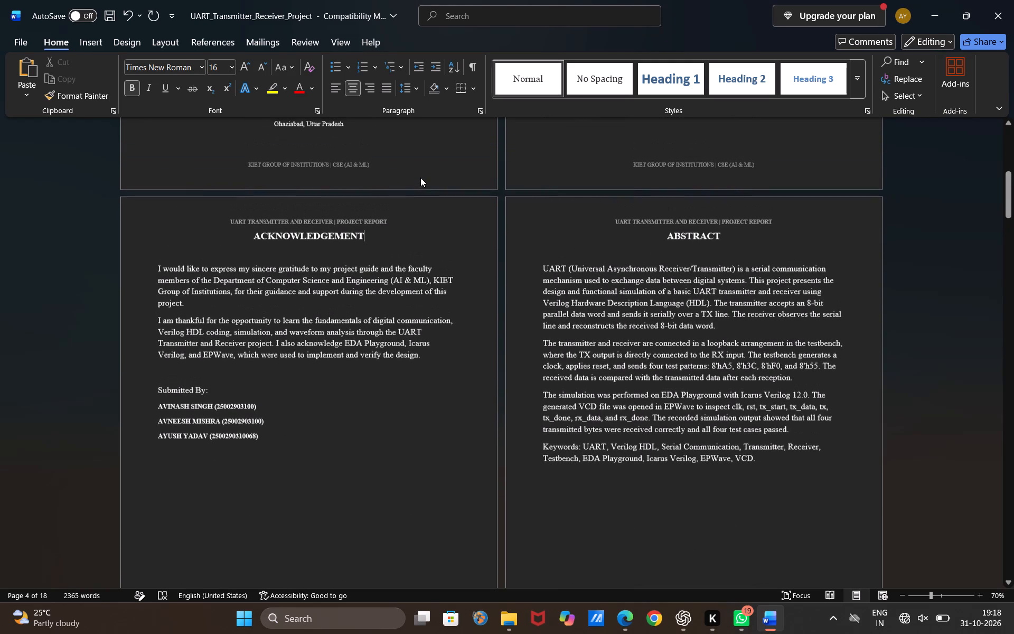
click(365, 163)
click(365, 163)
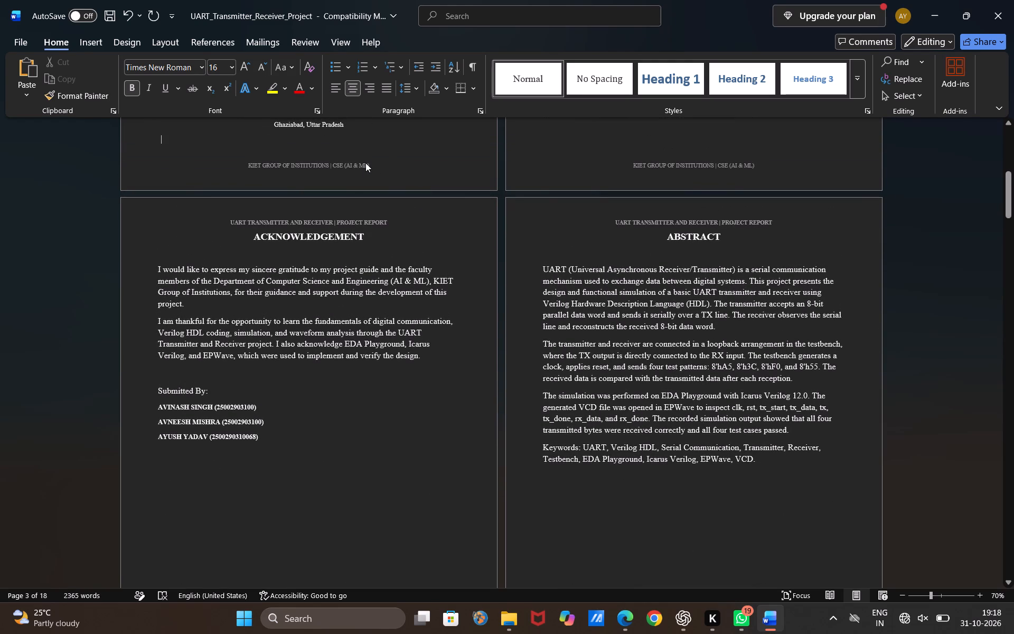
drag(383, 164, 369, 156)
drag(370, 160, 354, 166)
triple_click(354, 166)
click(354, 166)
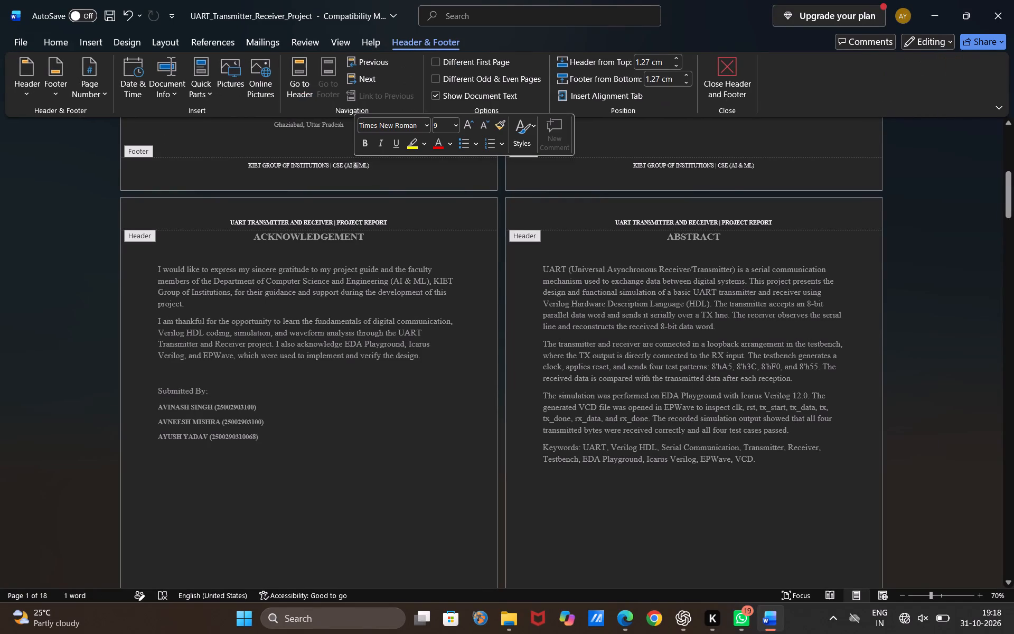
click(367, 163)
key(BackSpace)
key(BackSpace)
key(BackSpace)
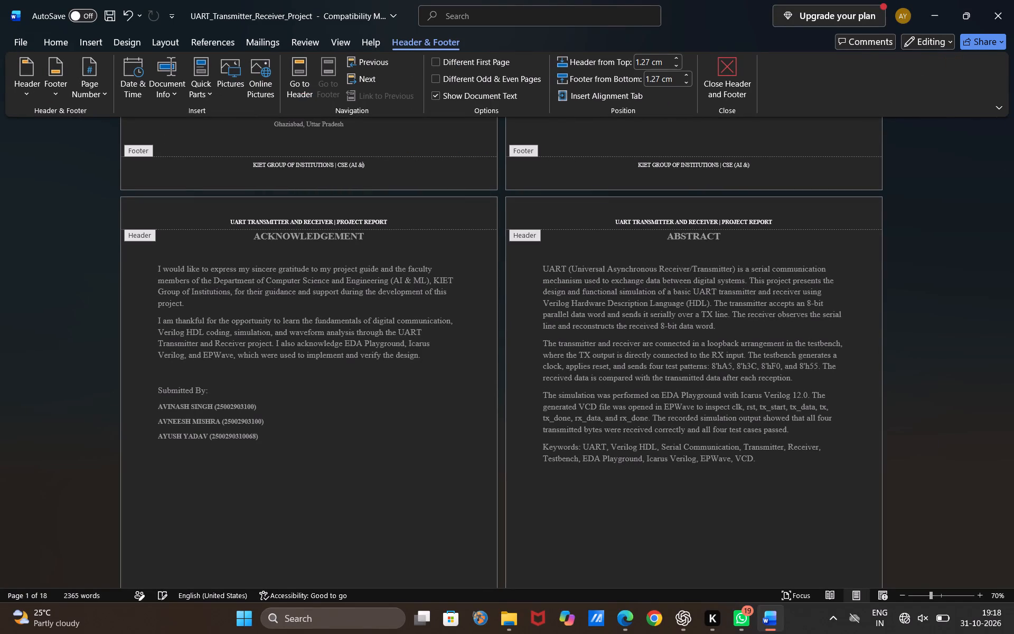
key(BackSpace)
key(BackSpace)
key(BackSpace)
key(BackSpace)
key(BackSpace)
key(BackSpace)
key(BackSpace)
key(BackSpace)
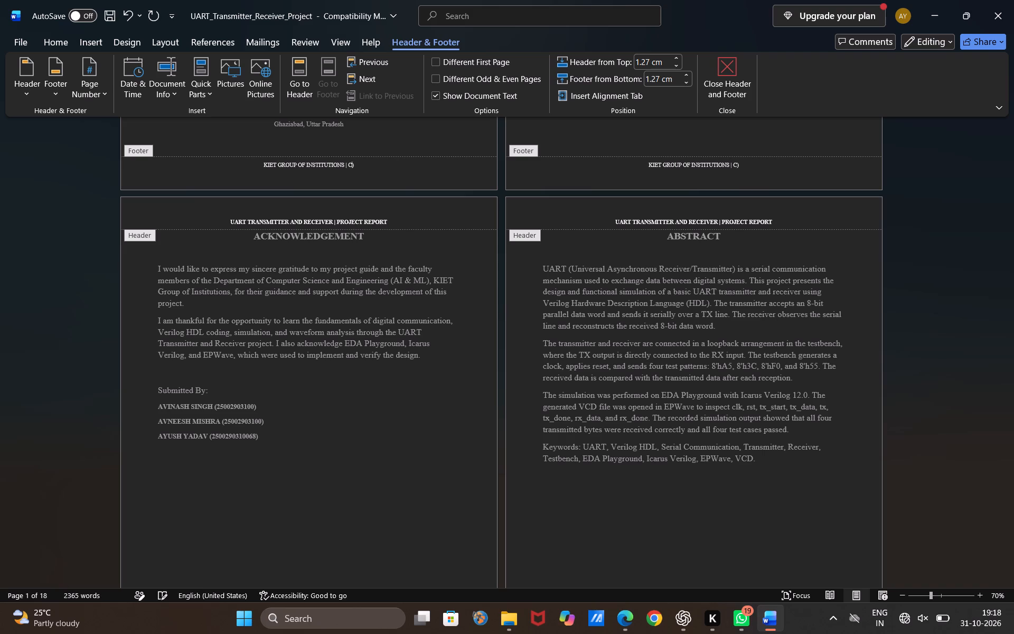
key(BackSpace)
key(Right)
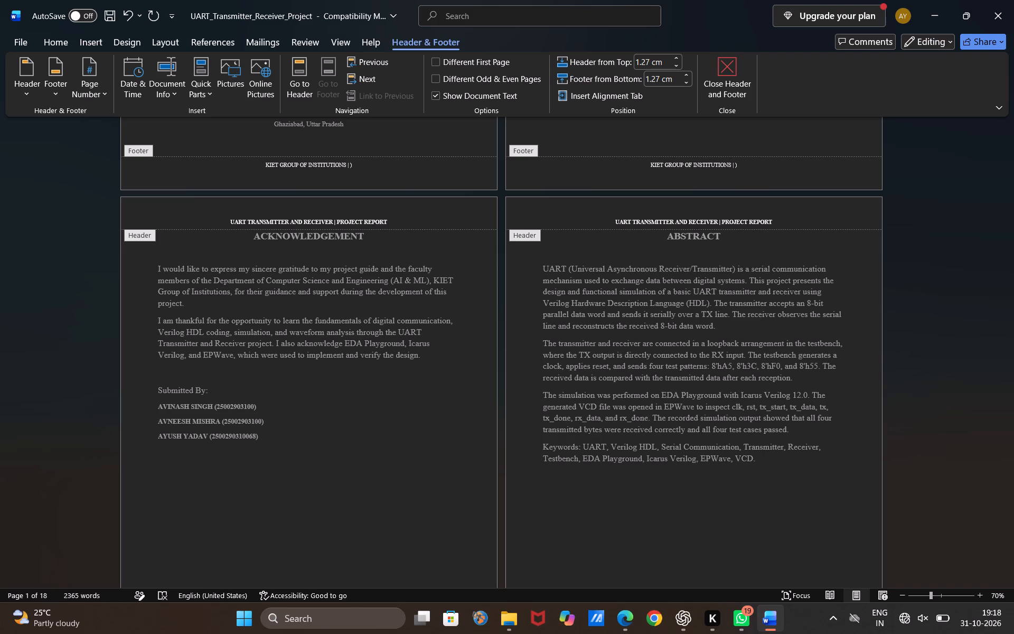
key(BackSpace)
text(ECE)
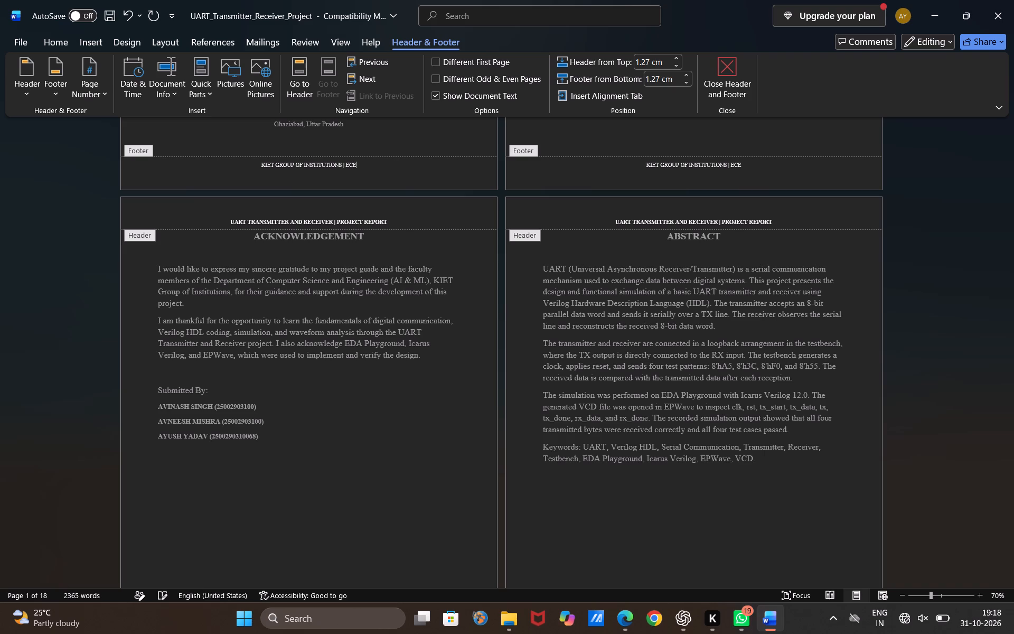
click(383, 450)
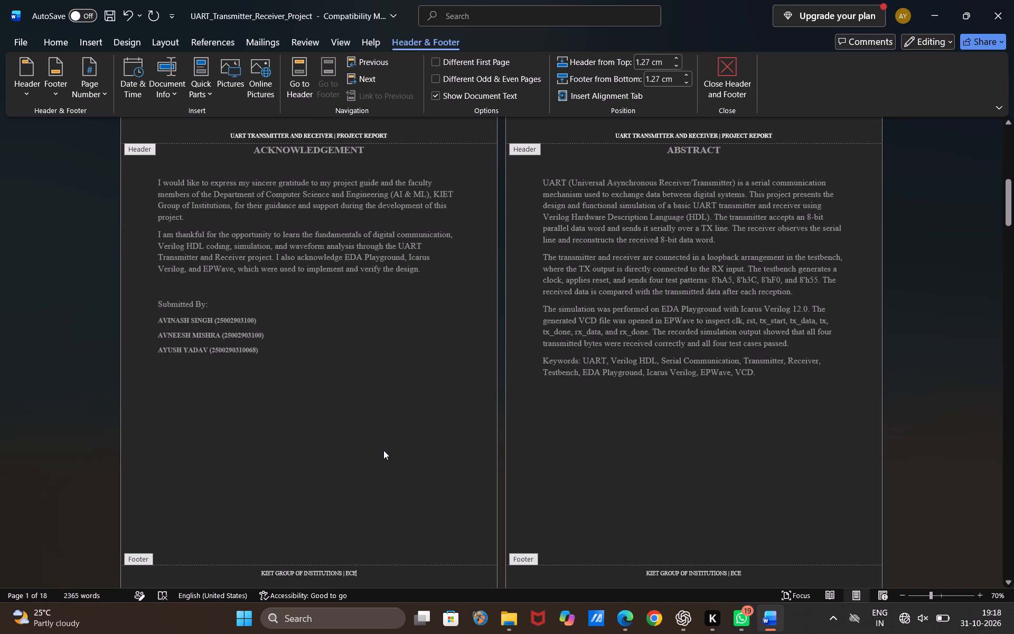
click(711, 86)
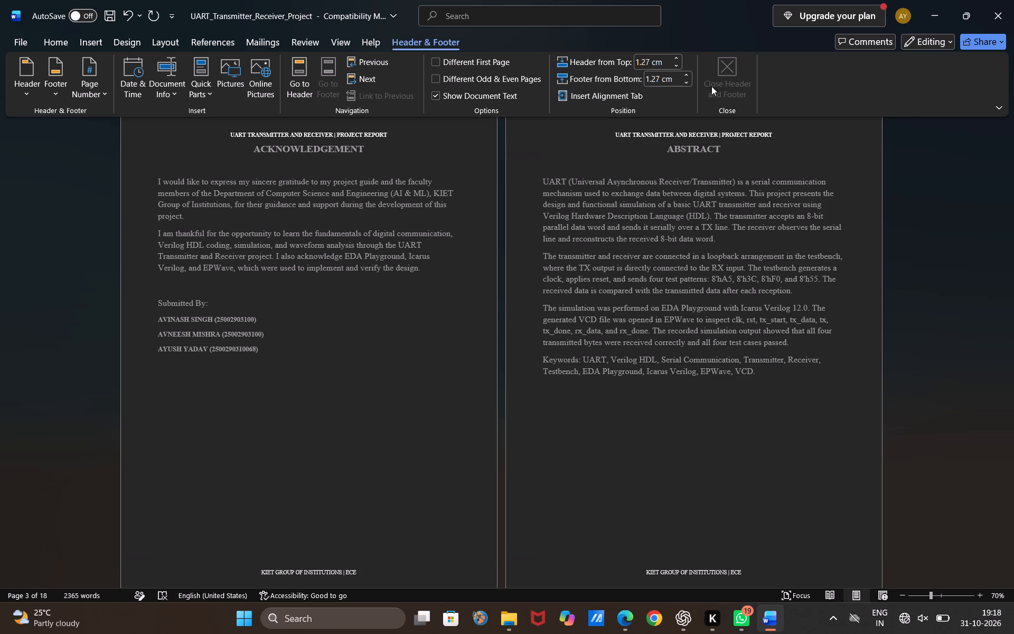
Add an empty line below the project report header text to space it from the page headings, and return to the document body.
scroll(571, 316, down, 1)
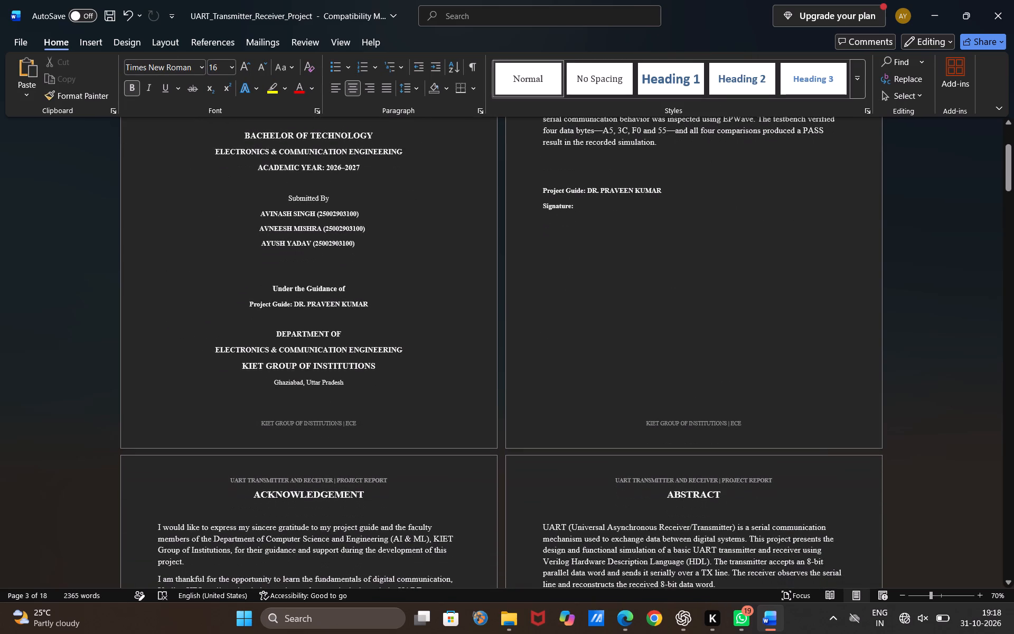
scroll(571, 316, down, 3)
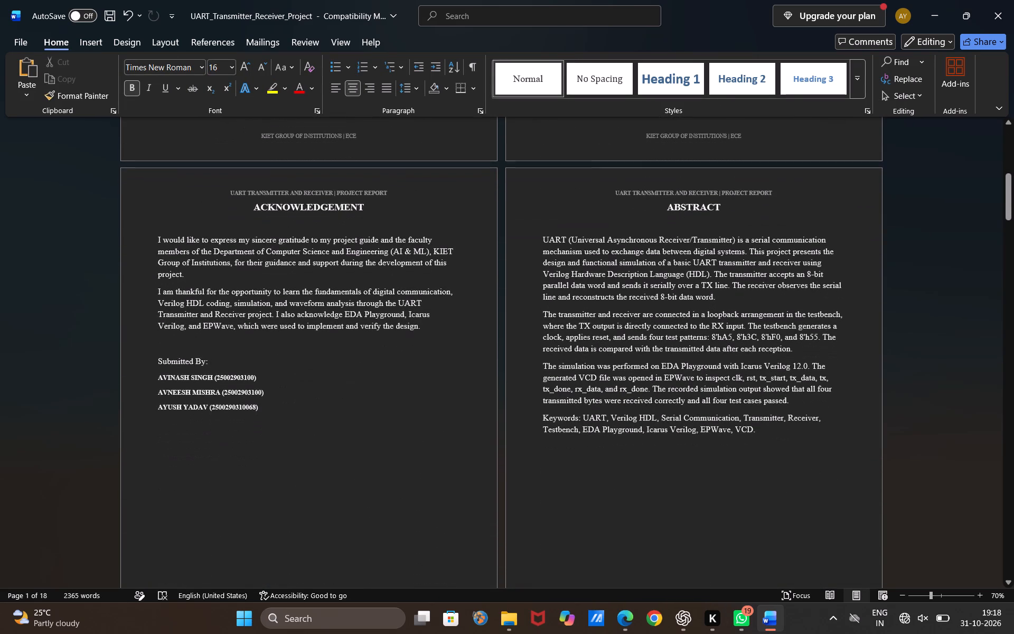
click(774, 192)
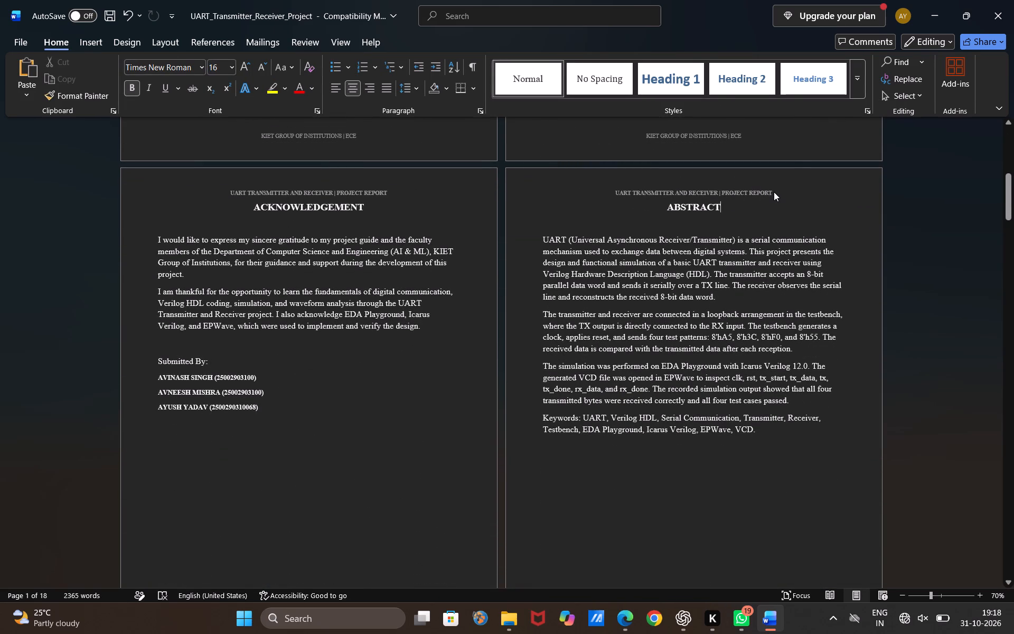
click(776, 190)
click(777, 185)
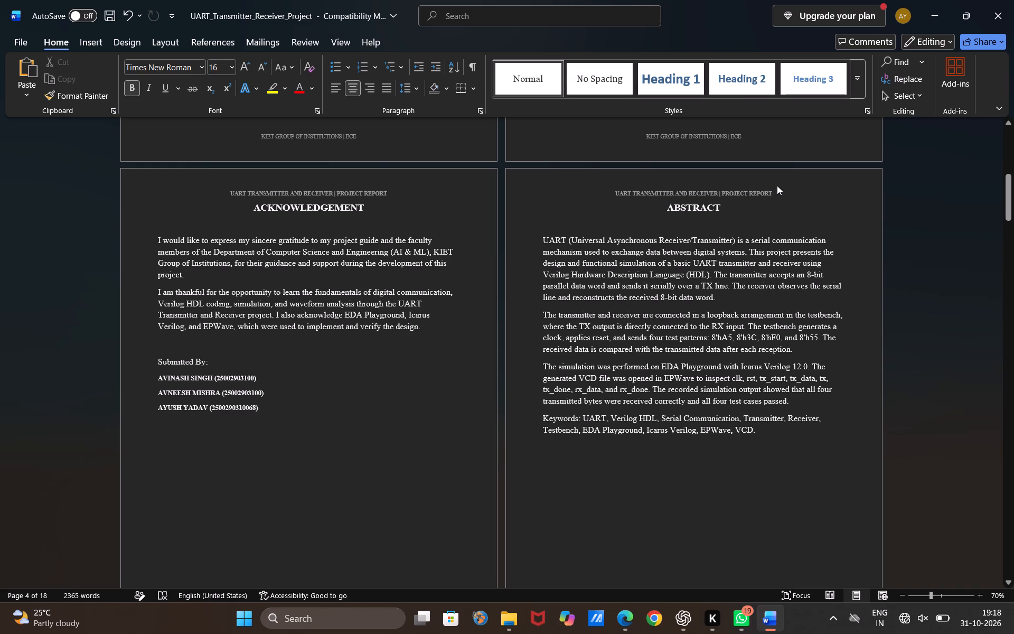
double_click(767, 192)
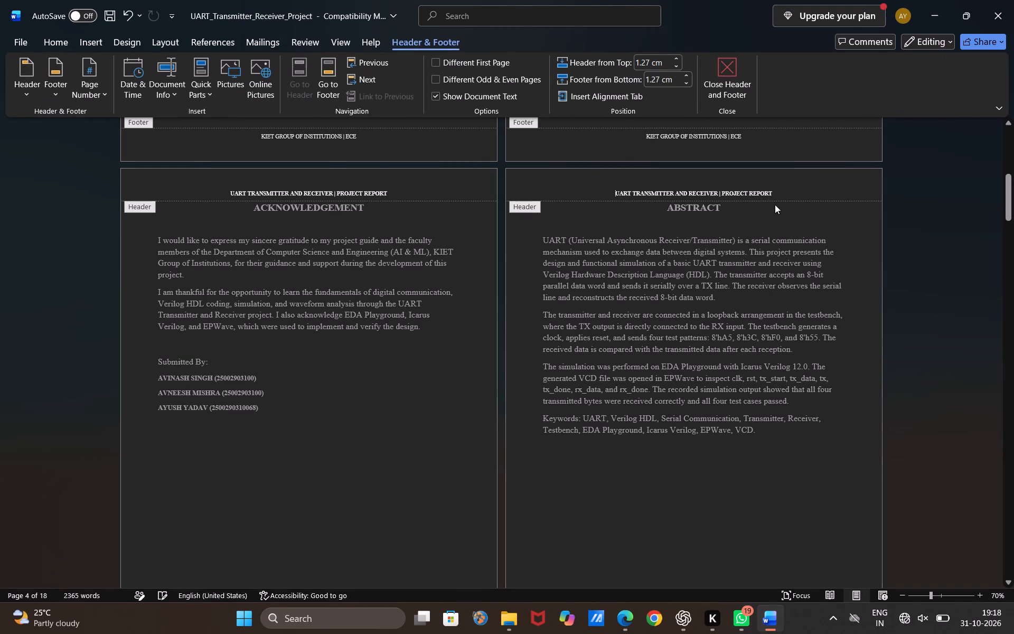
click(777, 191)
key(Return)
key(Return)
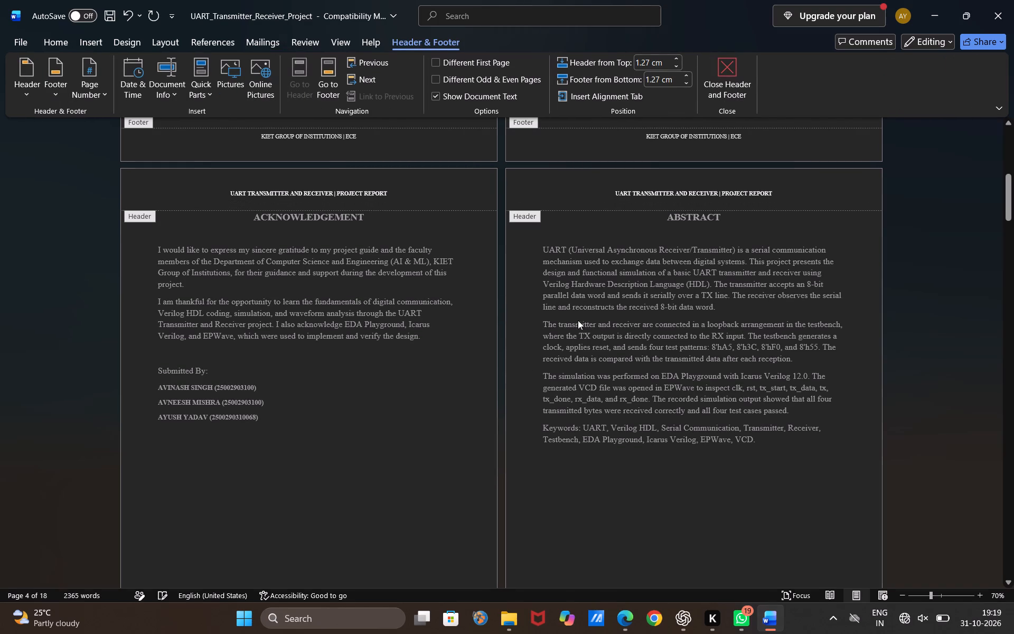
click(457, 486)
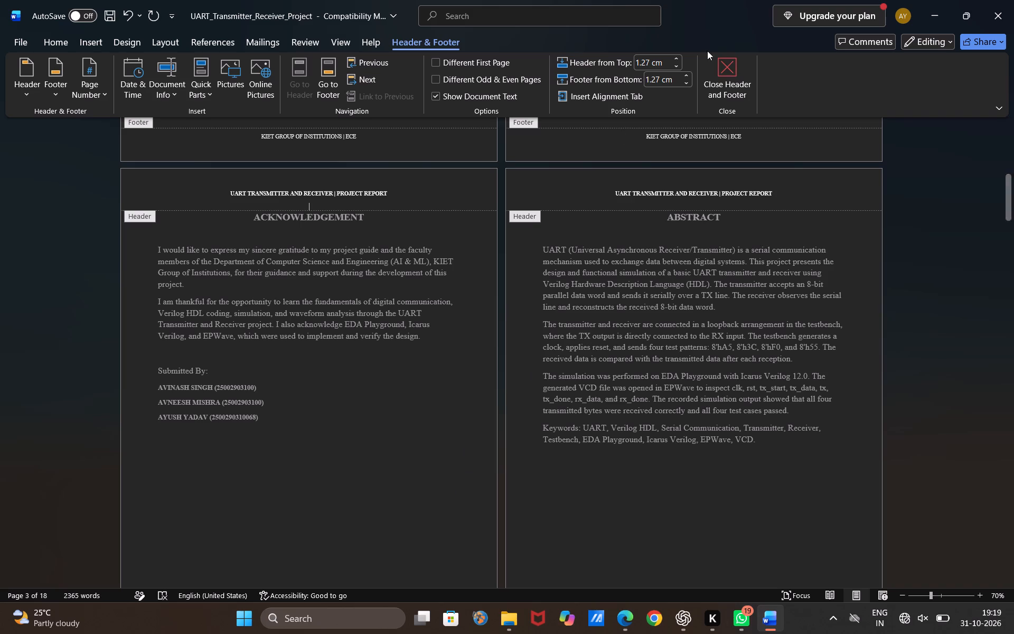
click(723, 72)
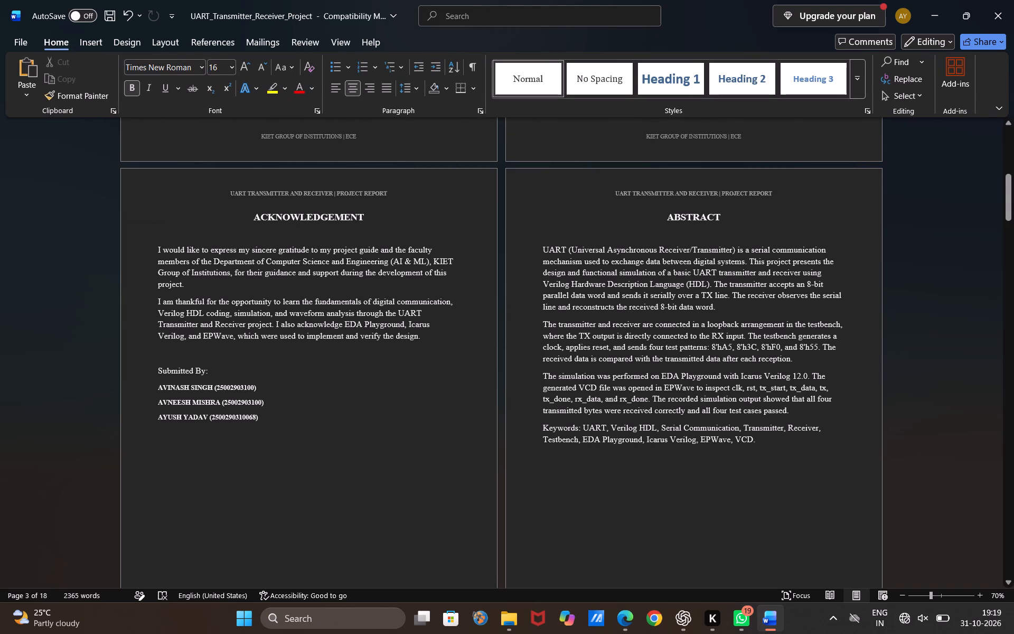
Insert an empty line between the 2.4 Signal Specifications heading and its table.
scroll(634, 295, down, 7)
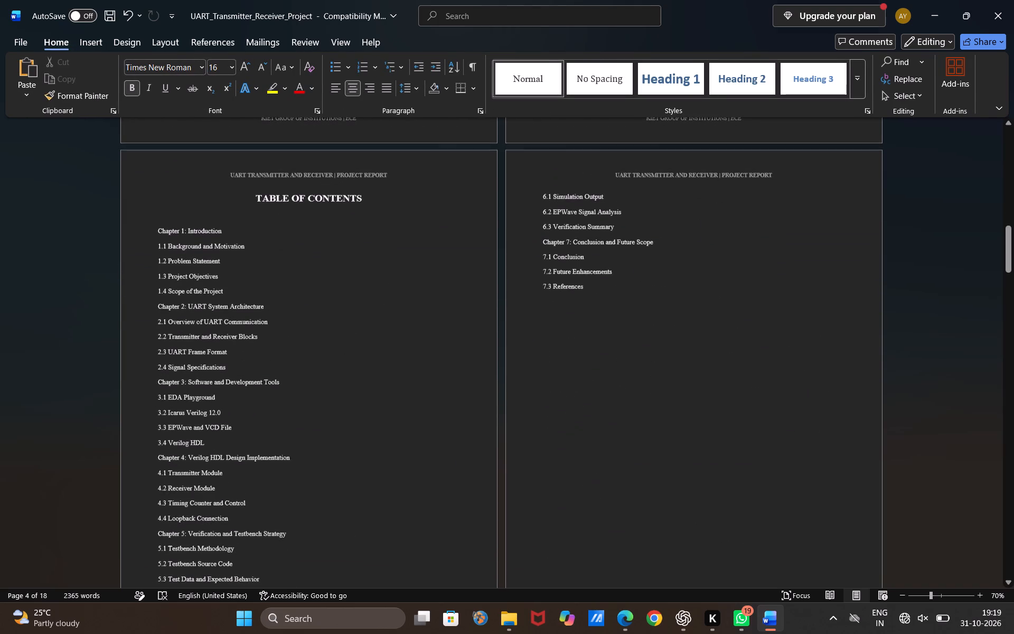
scroll(634, 295, down, 5)
scroll(634, 295, up, 1)
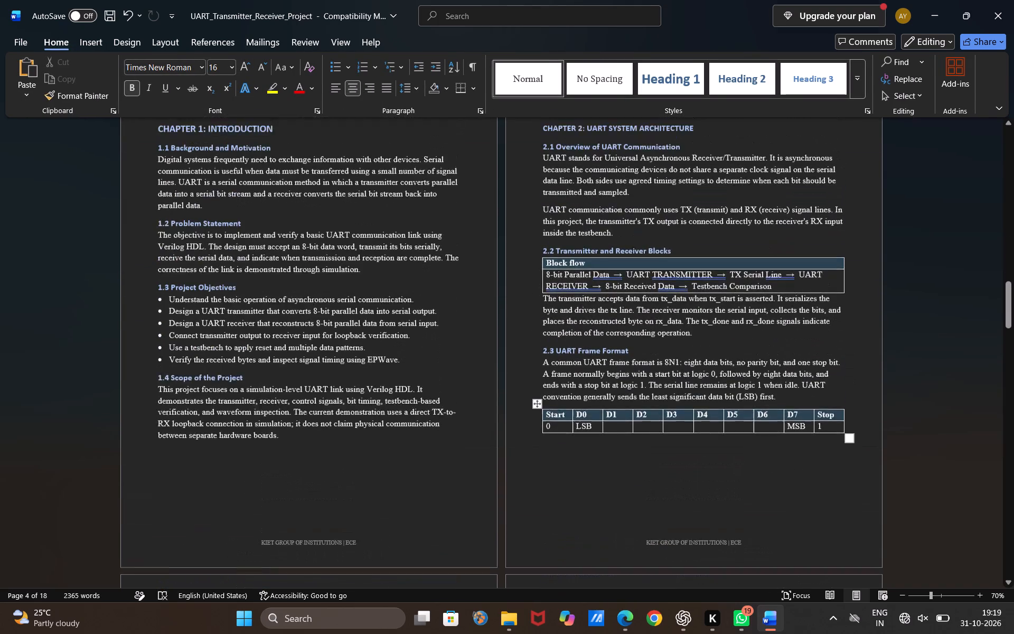
scroll(634, 295, up, 2)
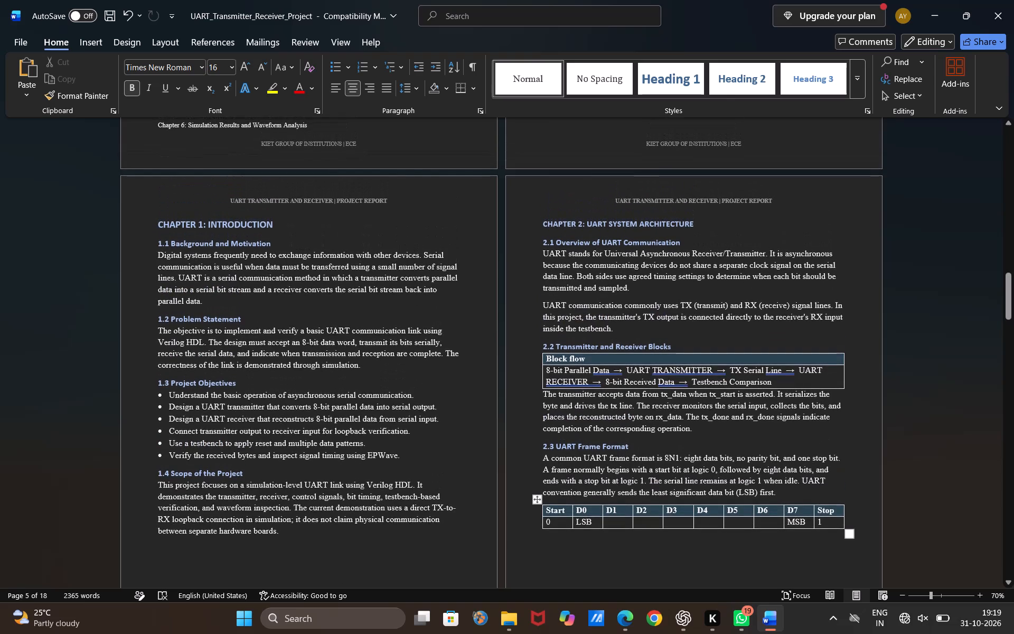
scroll(634, 295, down, 3)
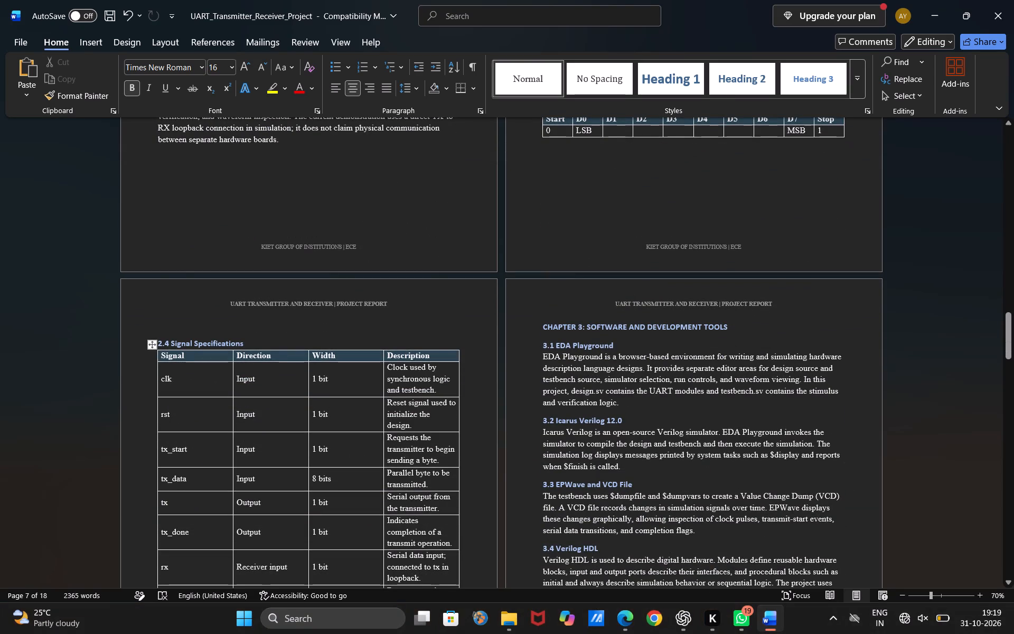
click(250, 341)
key(Return)
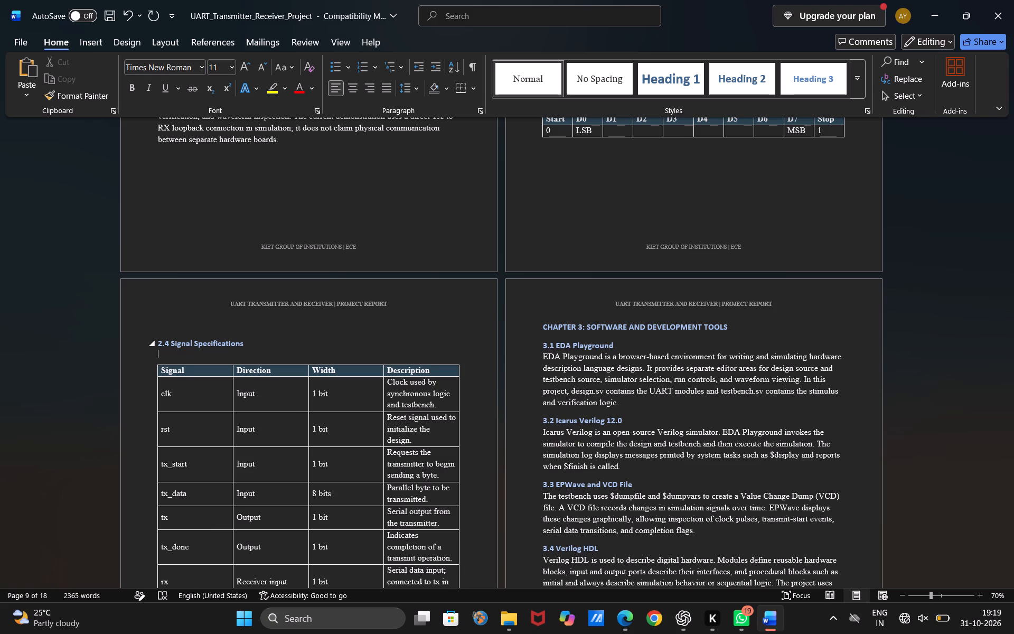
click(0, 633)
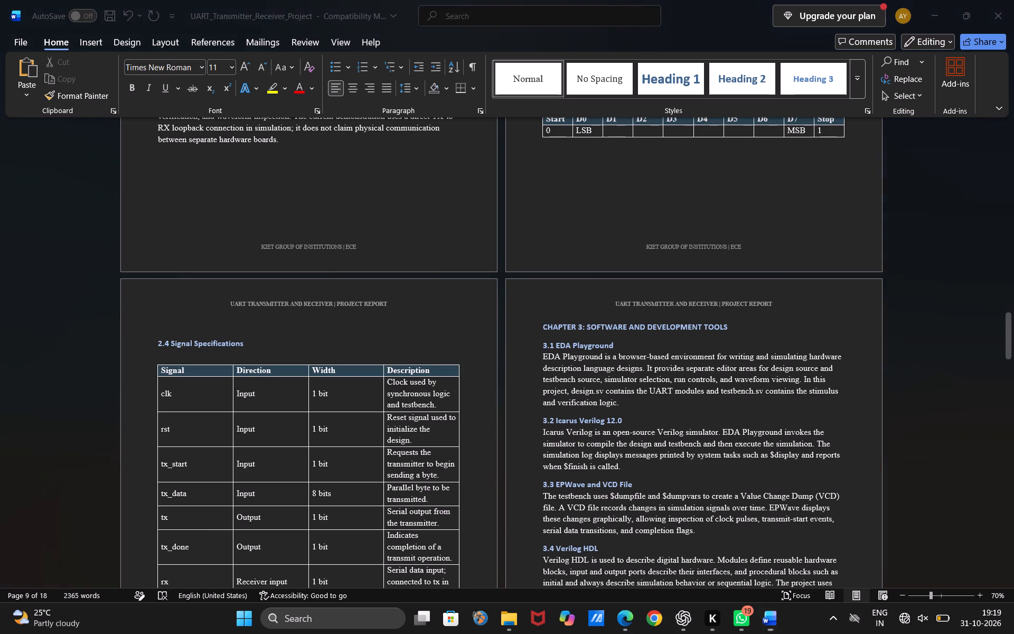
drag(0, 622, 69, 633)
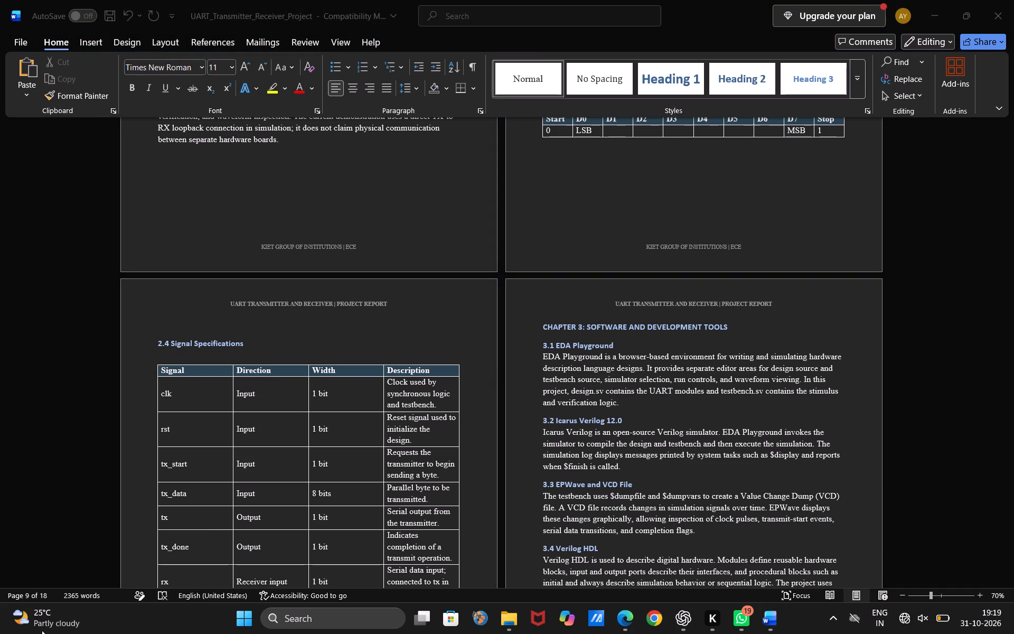
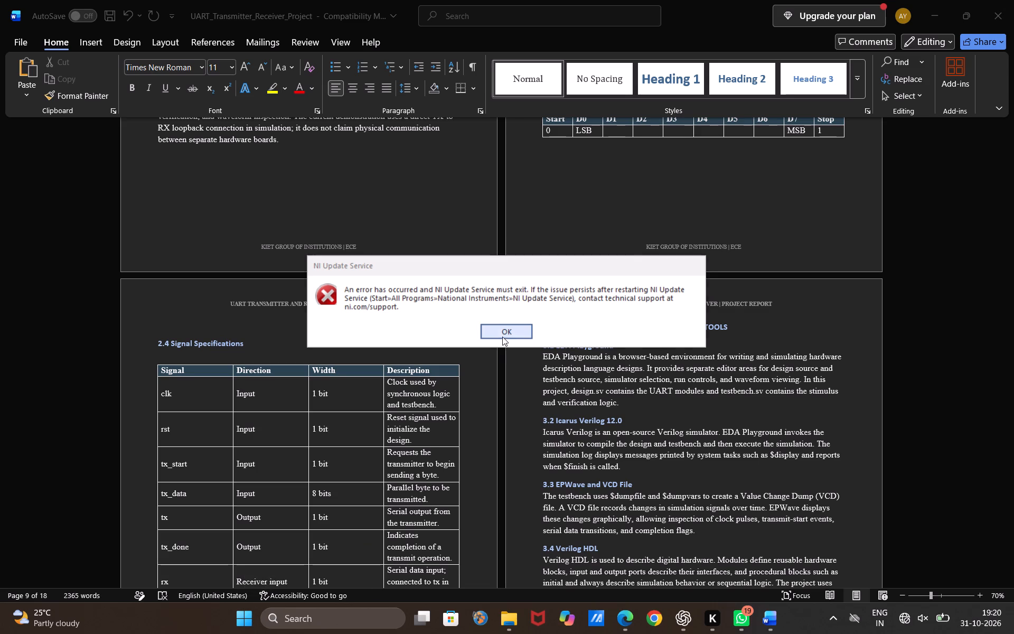
Review the report's spacing, headings and tables from section 2.4 through Chapter 7, and back up to the cover page.
scroll(458, 442, down, 3)
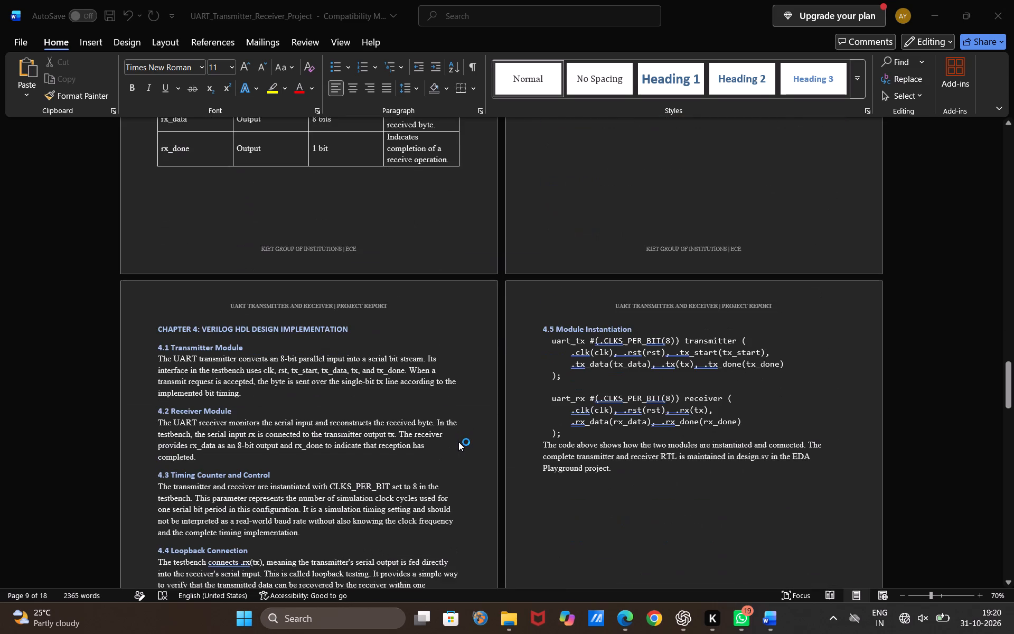
scroll(458, 442, down, 6)
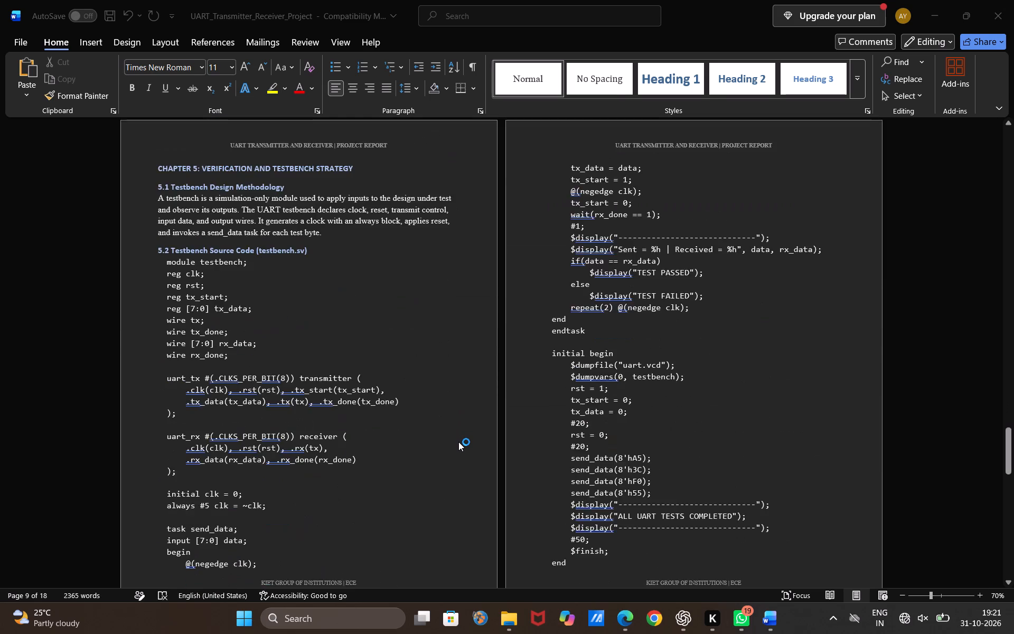
scroll(458, 442, down, 6)
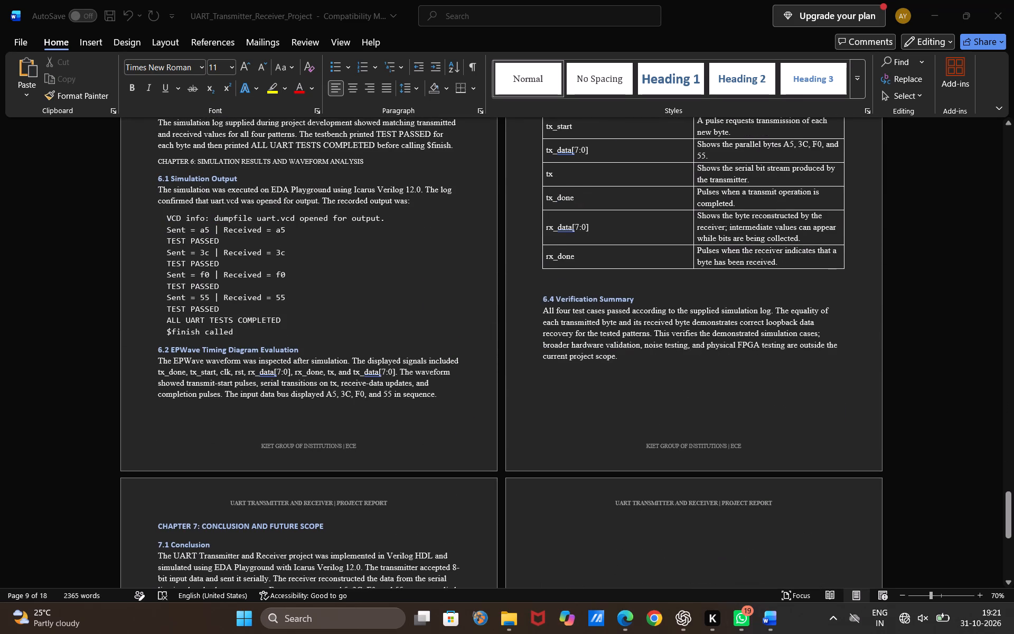
scroll(375, 273, up, 9)
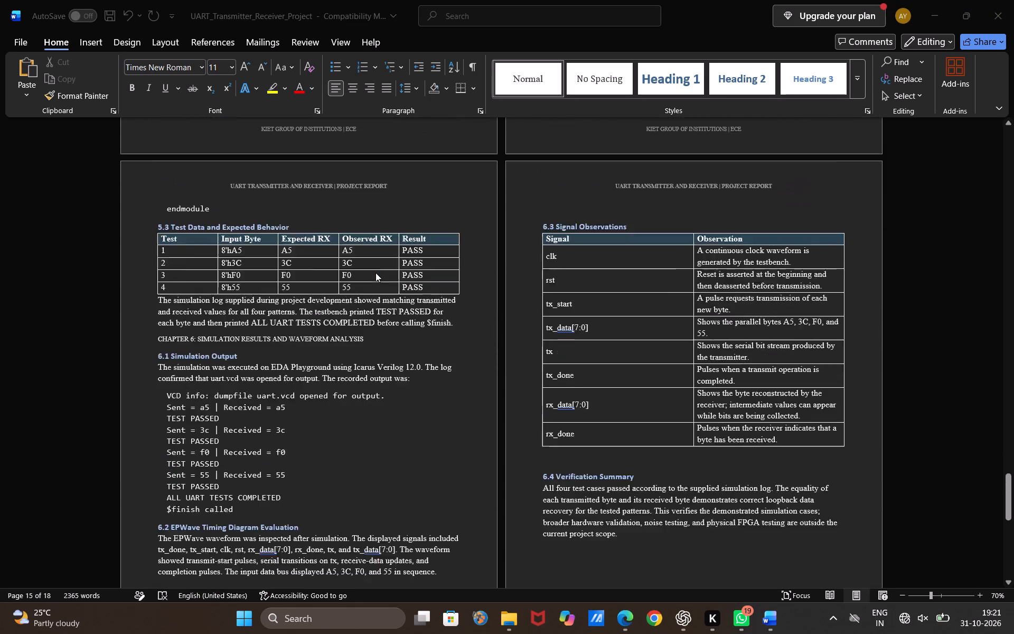
scroll(375, 273, up, 20)
scroll(375, 273, up, 17)
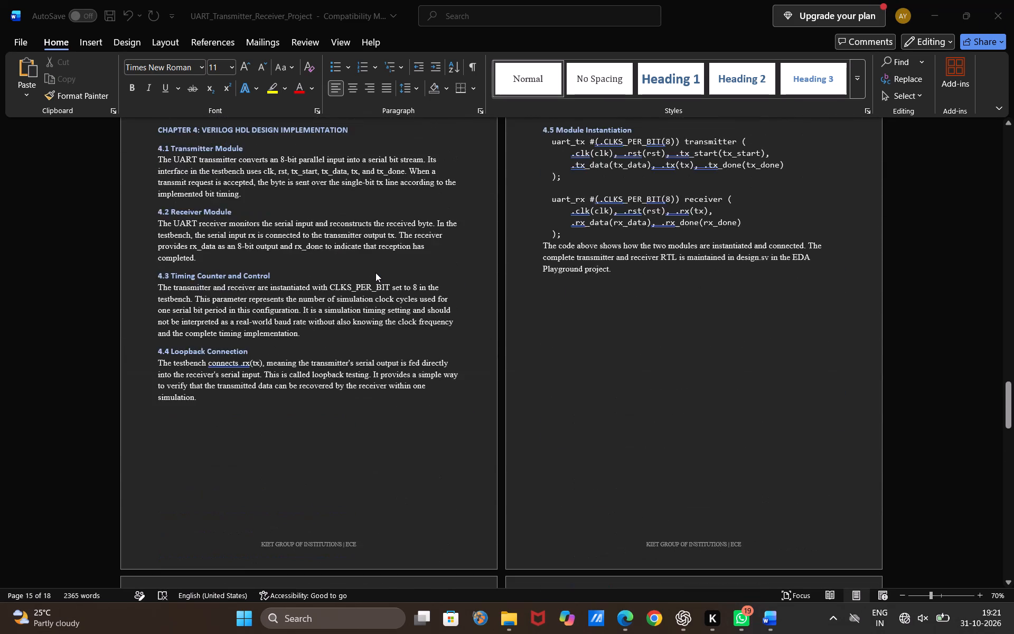
scroll(375, 273, up, 20)
scroll(375, 273, up, 17)
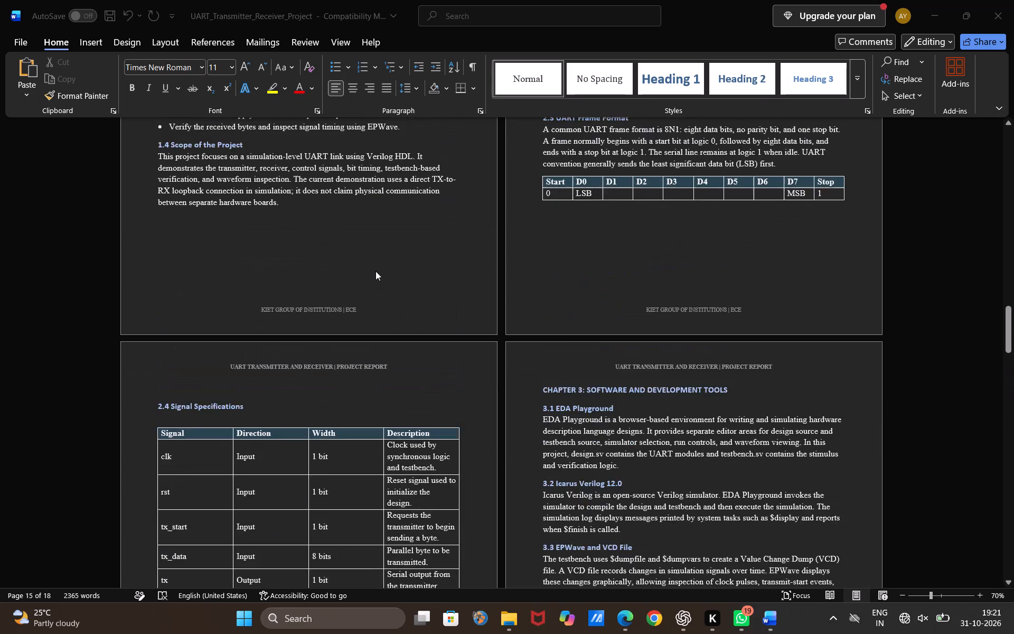
scroll(375, 271, up, 18)
scroll(375, 271, up, 14)
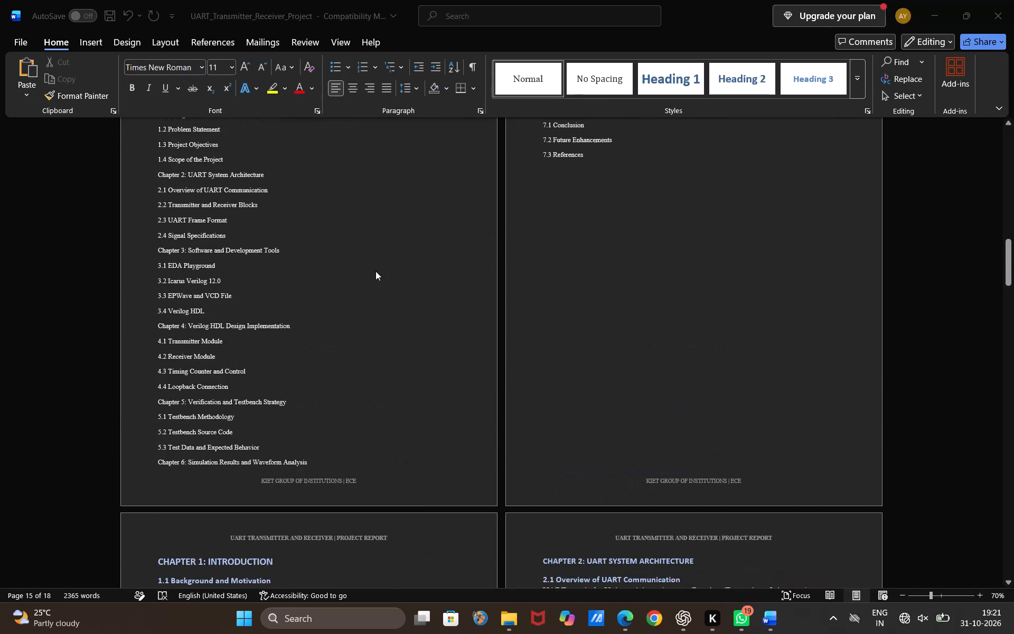
scroll(375, 271, up, 20)
scroll(375, 271, up, 8)
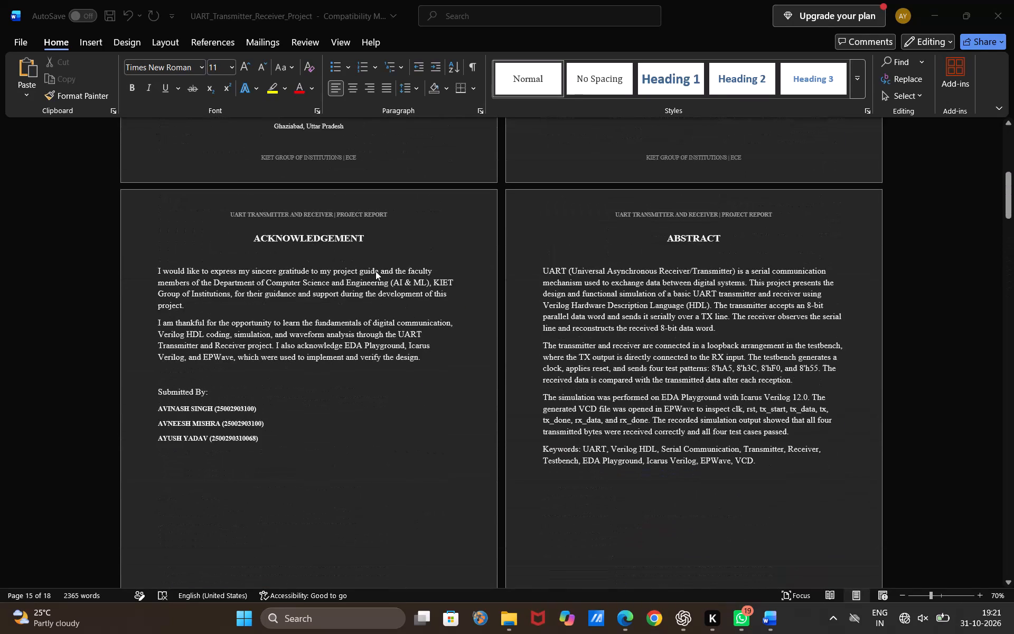
scroll(375, 271, up, 17)
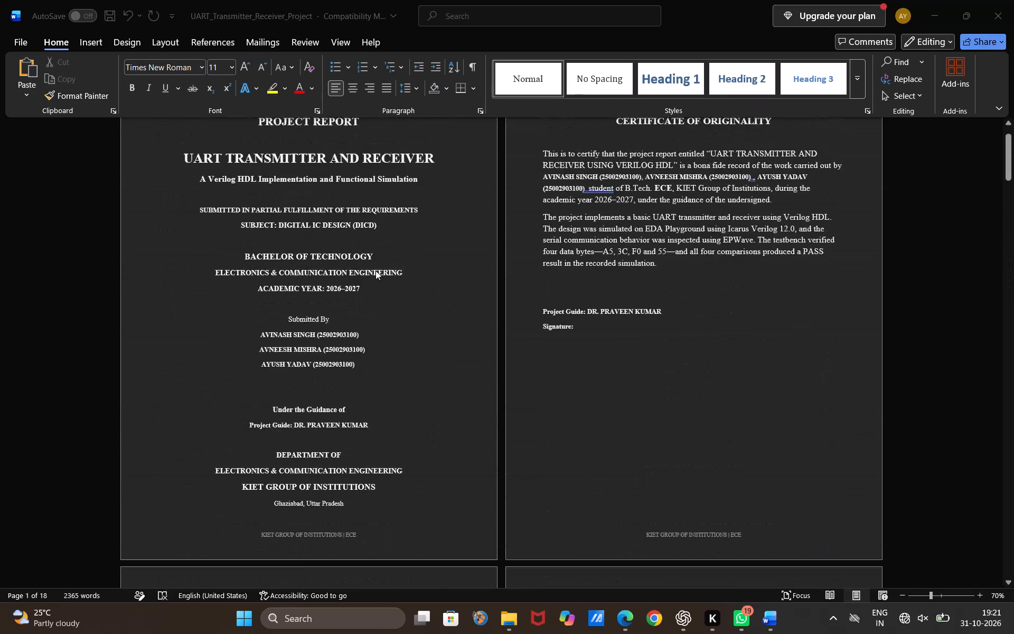
scroll(375, 271, up, 5)
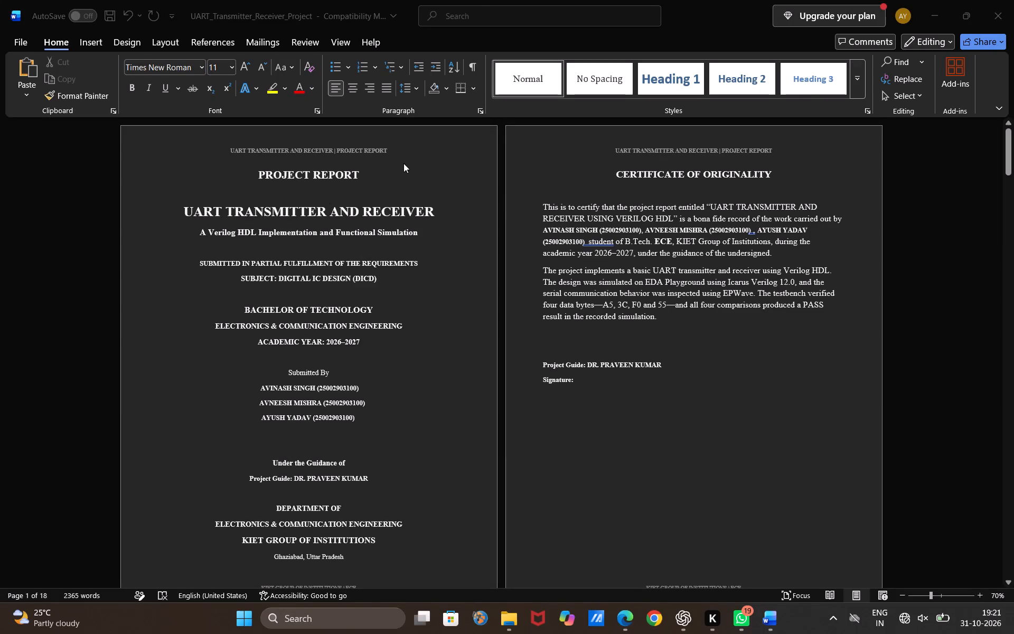
Delete one empty line above "Under the Guidance of" on the cover page.
click(406, 152)
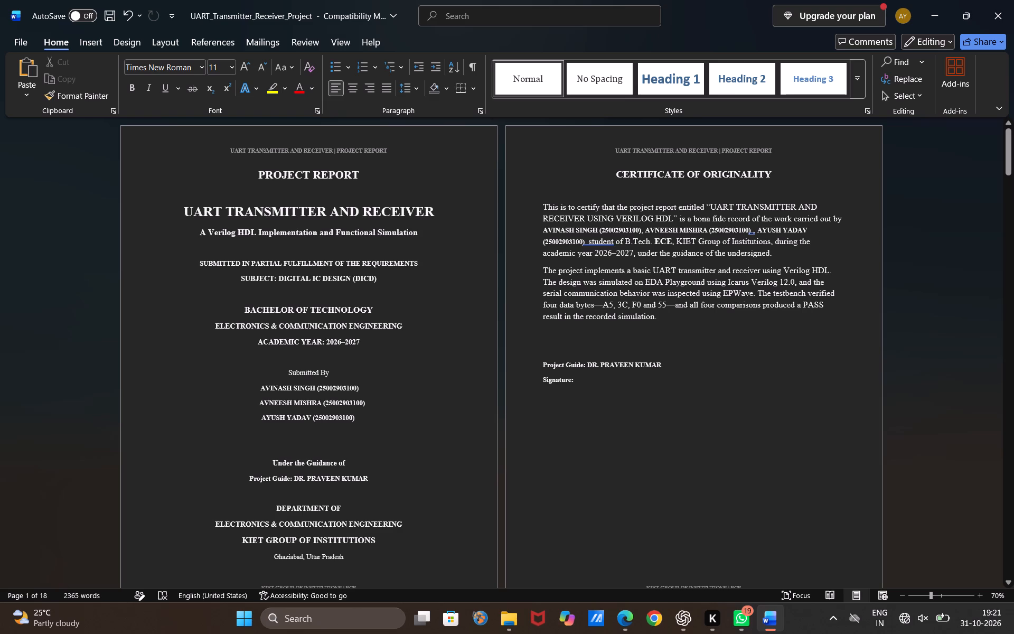
click(339, 453)
key(BackSpace)
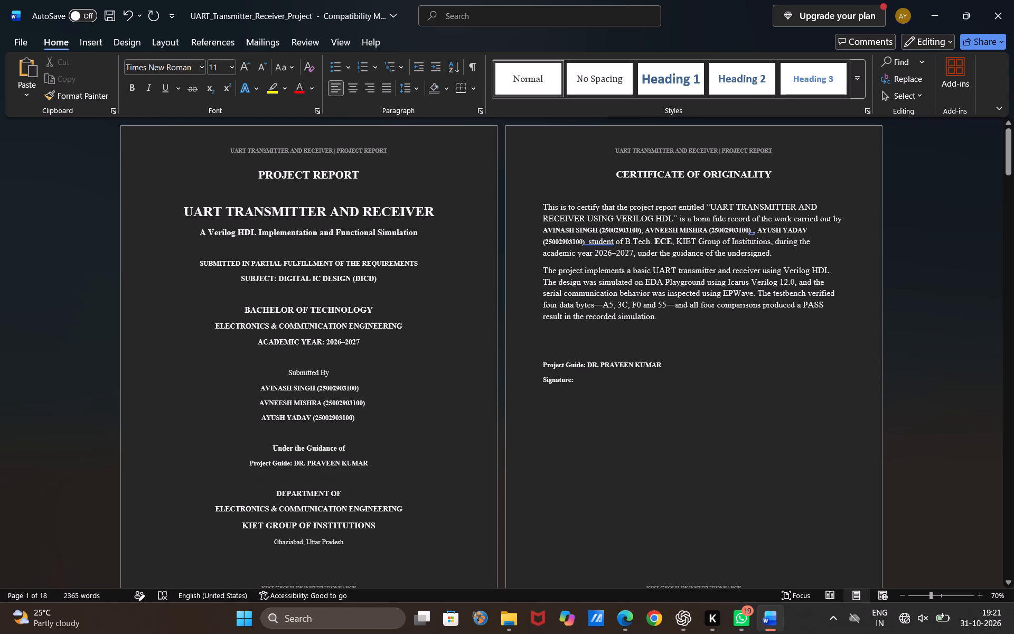
Switch to Chrome and connect the computer to the available secured Wi-Fi network.
click(655, 622)
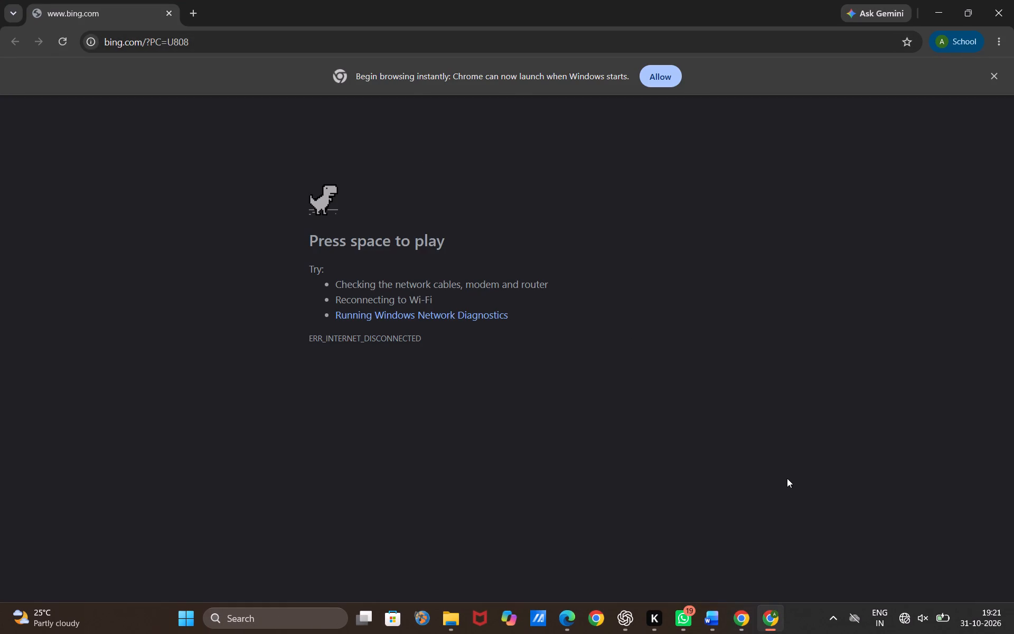
click(912, 625)
click(819, 376)
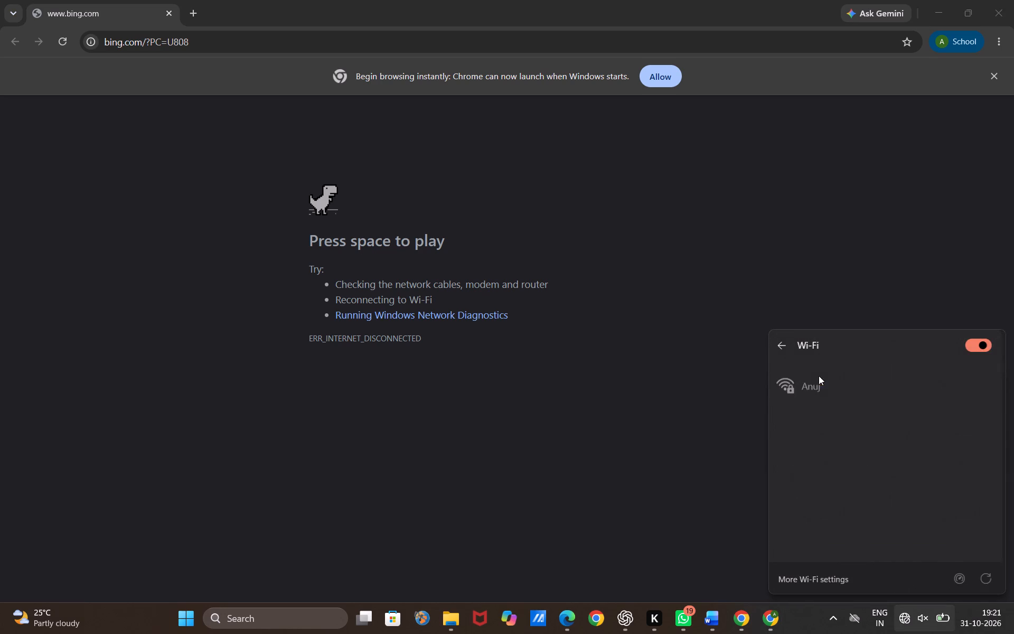
click(842, 384)
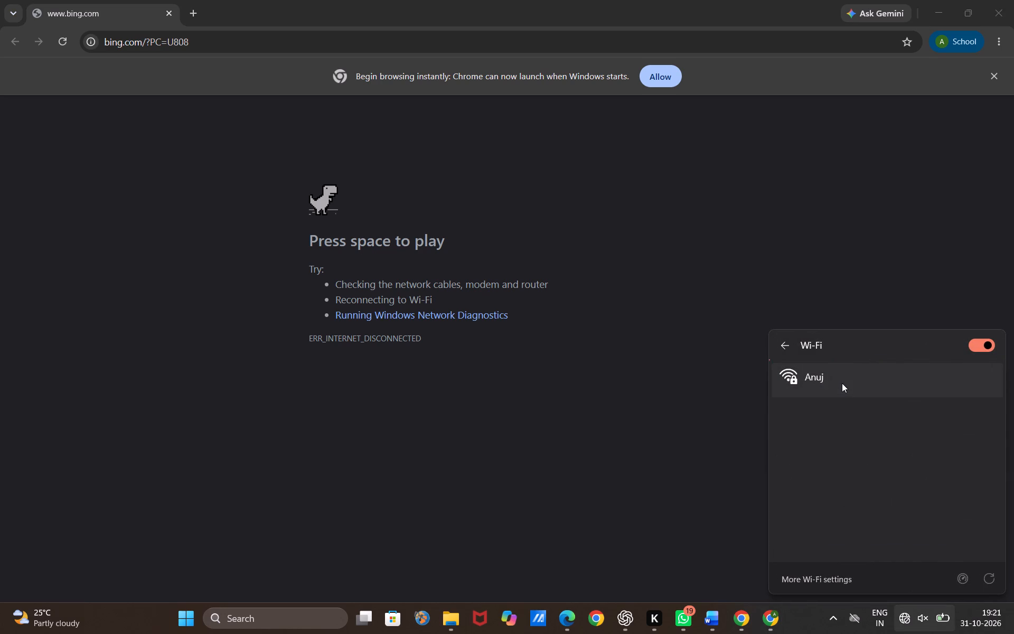
click(942, 440)
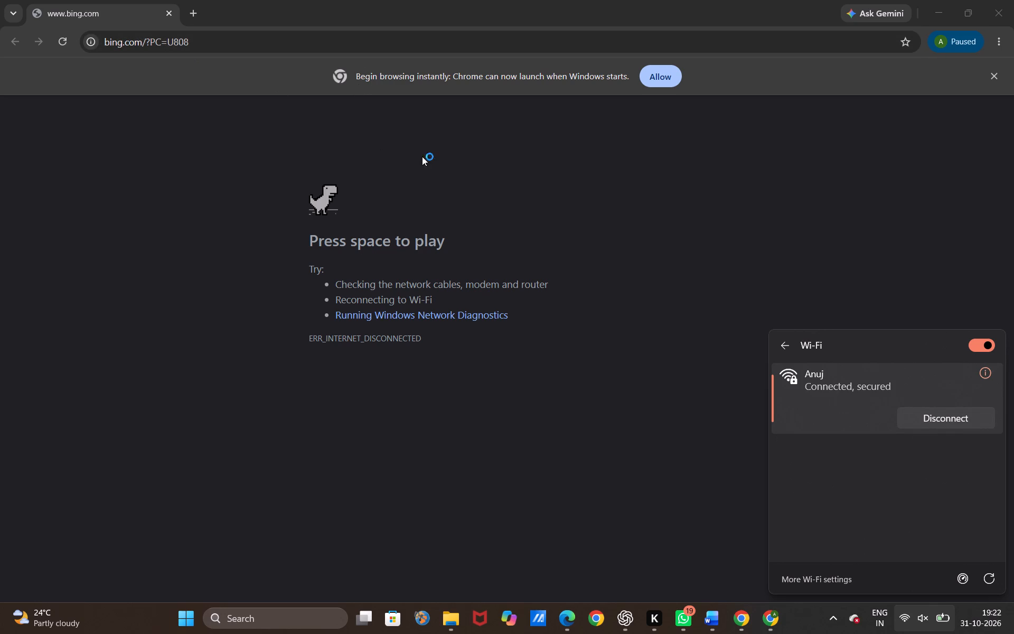
click(448, 196)
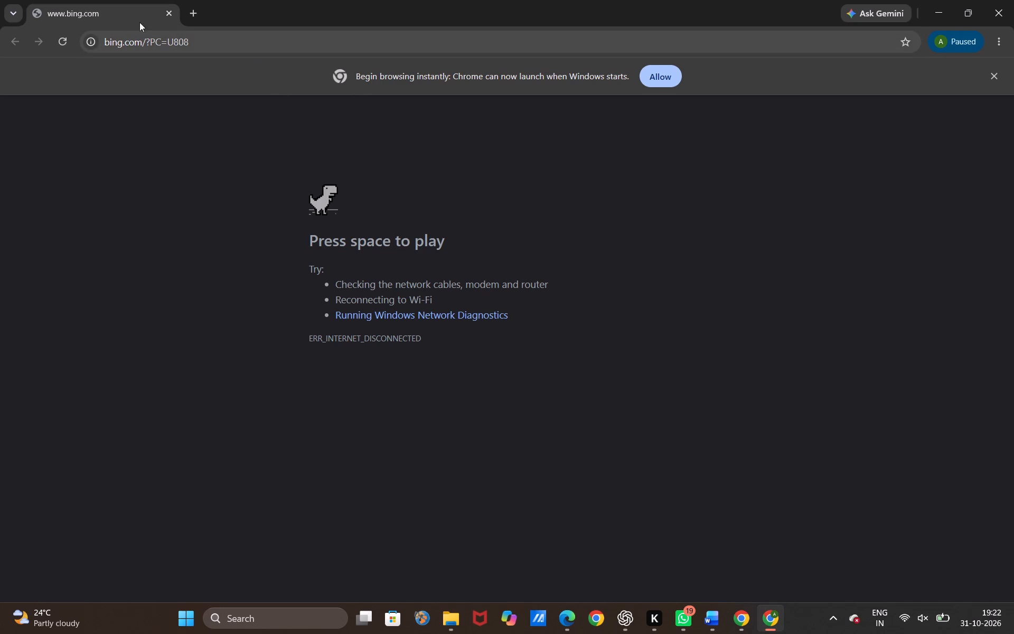
Search Bing for KIET and show the image results.
click(425, 202)
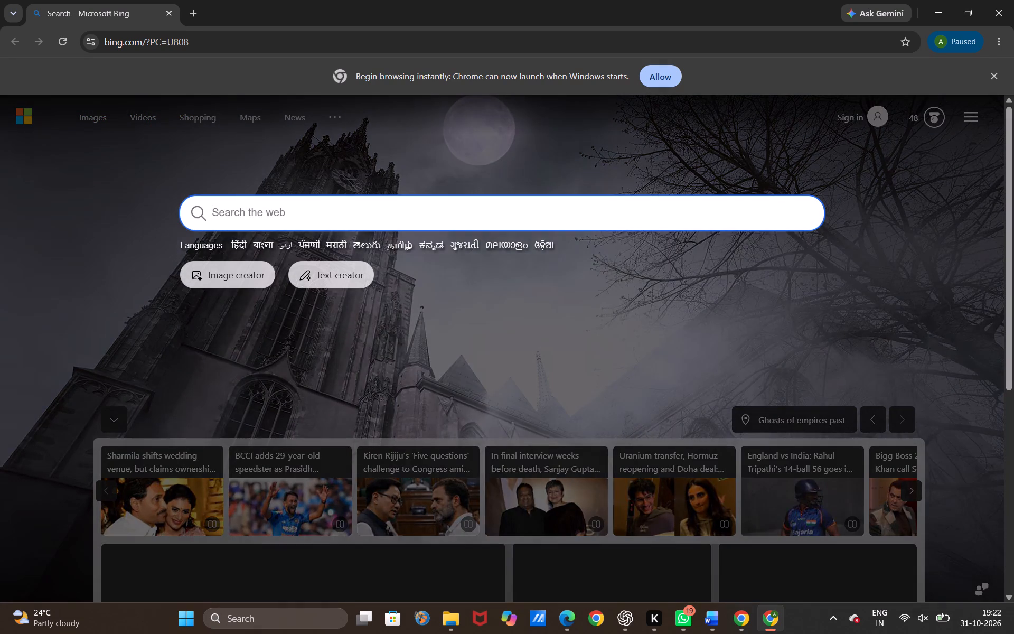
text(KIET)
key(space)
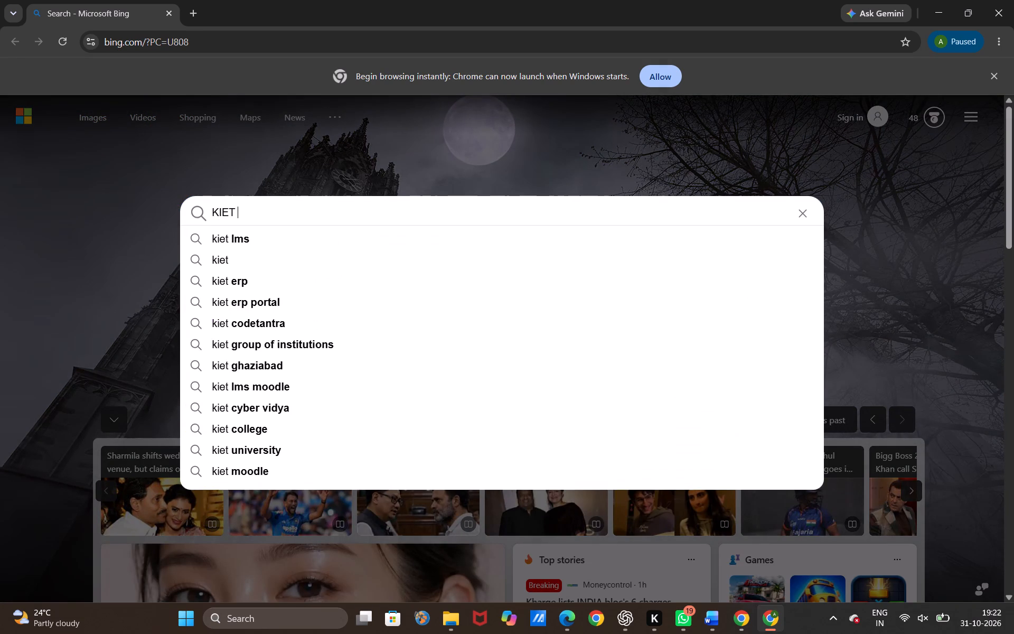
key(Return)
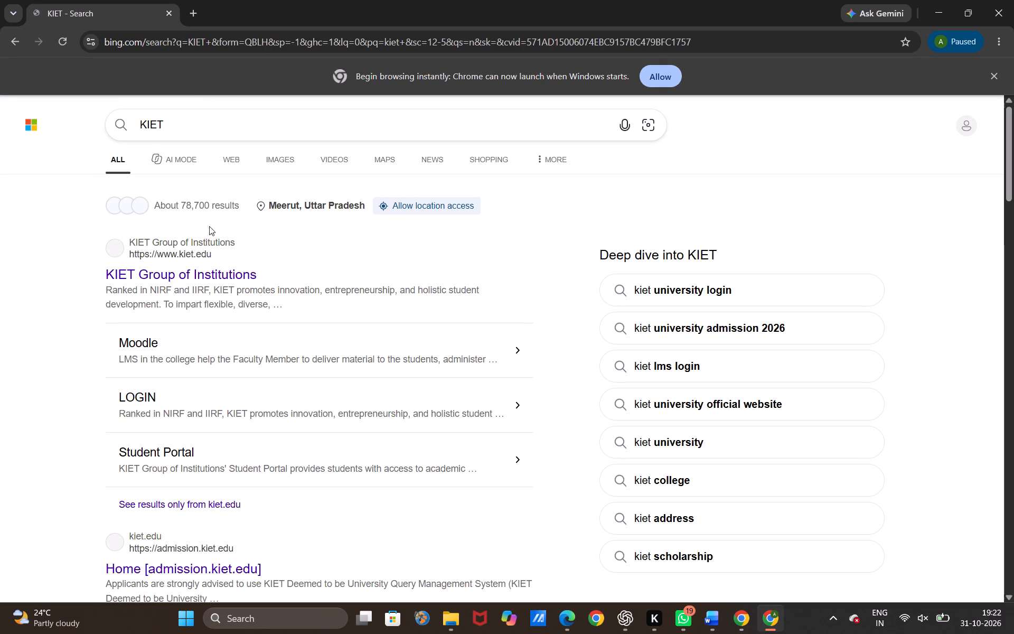
double_click(274, 157)
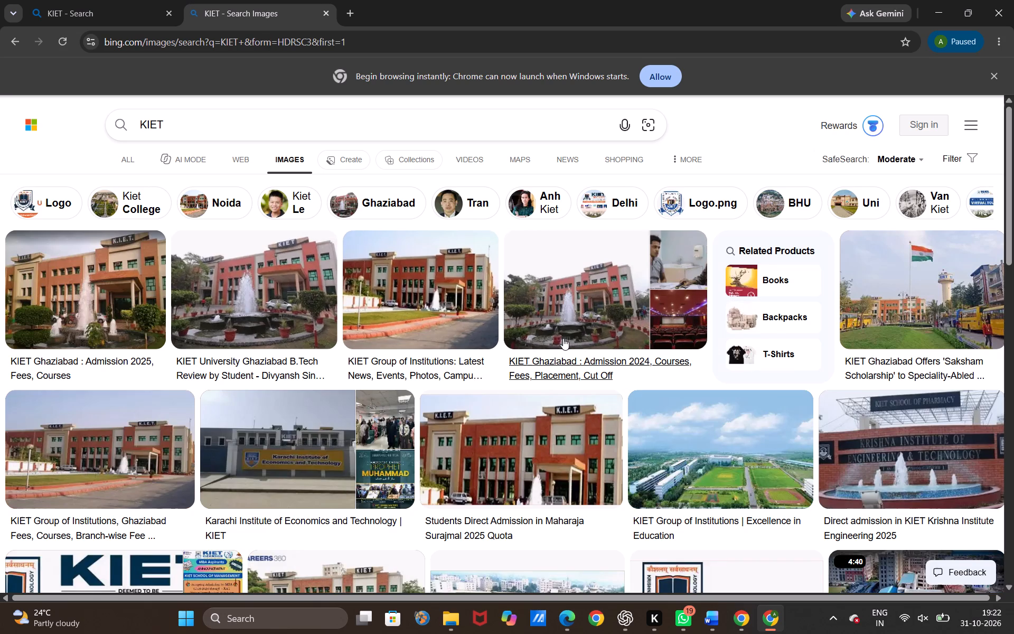
Open the KIET University logo from kiet.edu in the image results, and switch to the related version with the full university name banner.
scroll(571, 342, down, 2)
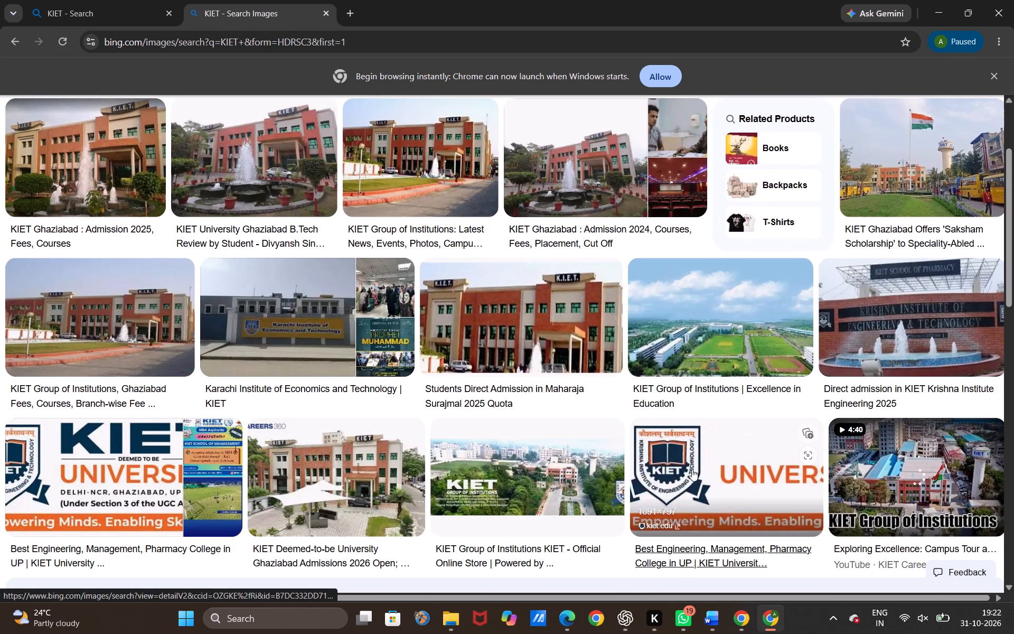
double_click(692, 469)
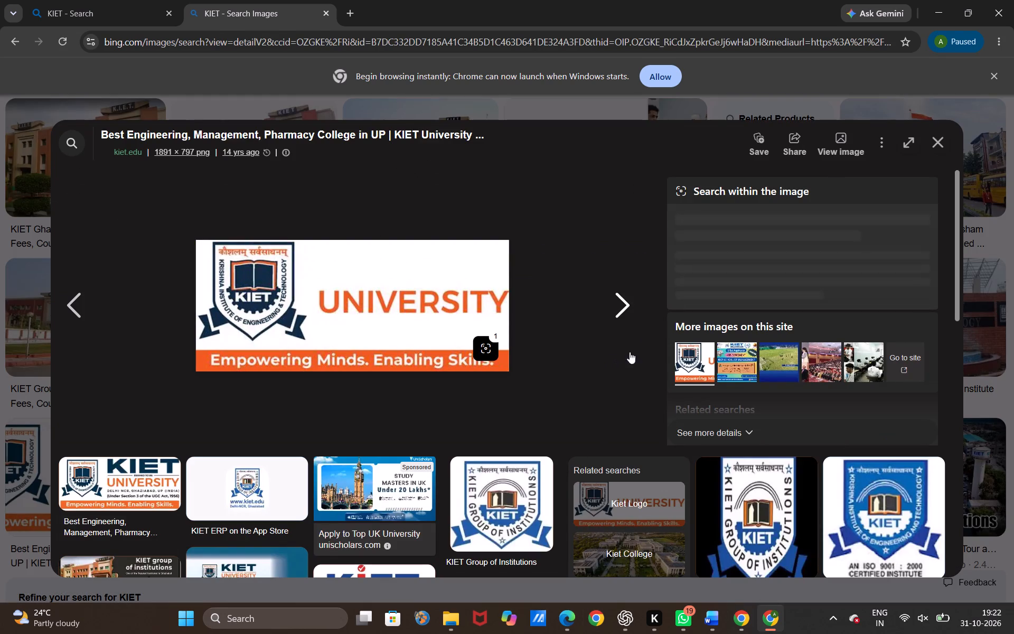
click(149, 469)
click(138, 474)
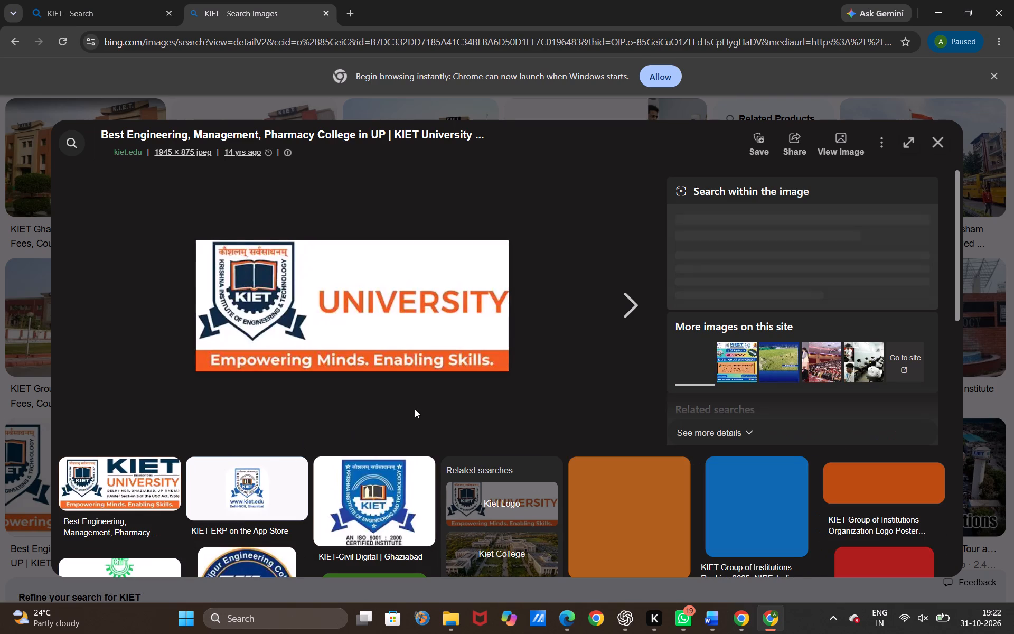
Save the KIET University logo image to the Desktop under the name KIET.
right_click(412, 345)
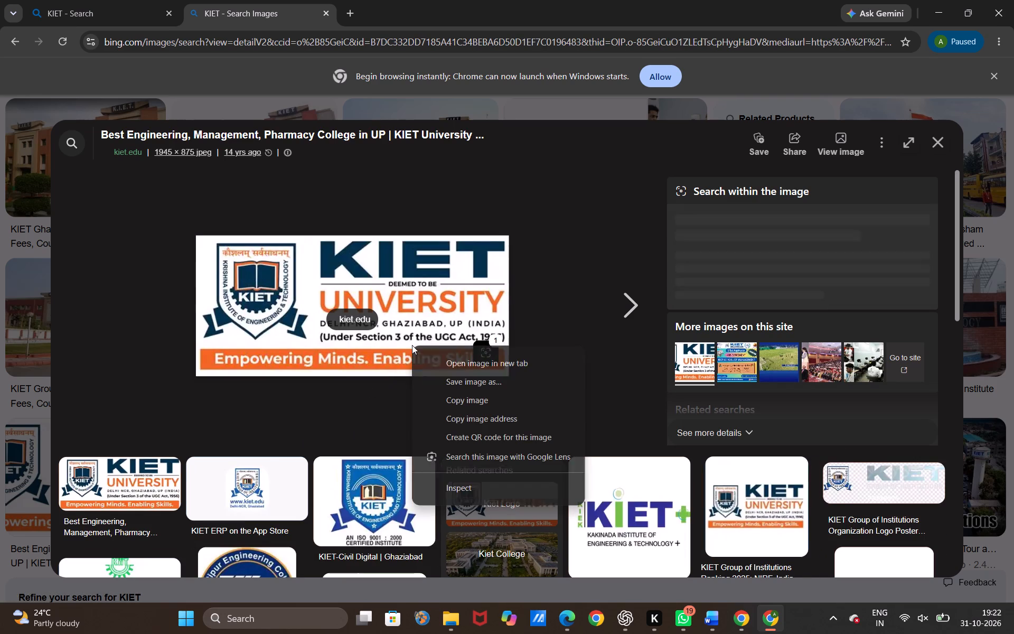
click(466, 384)
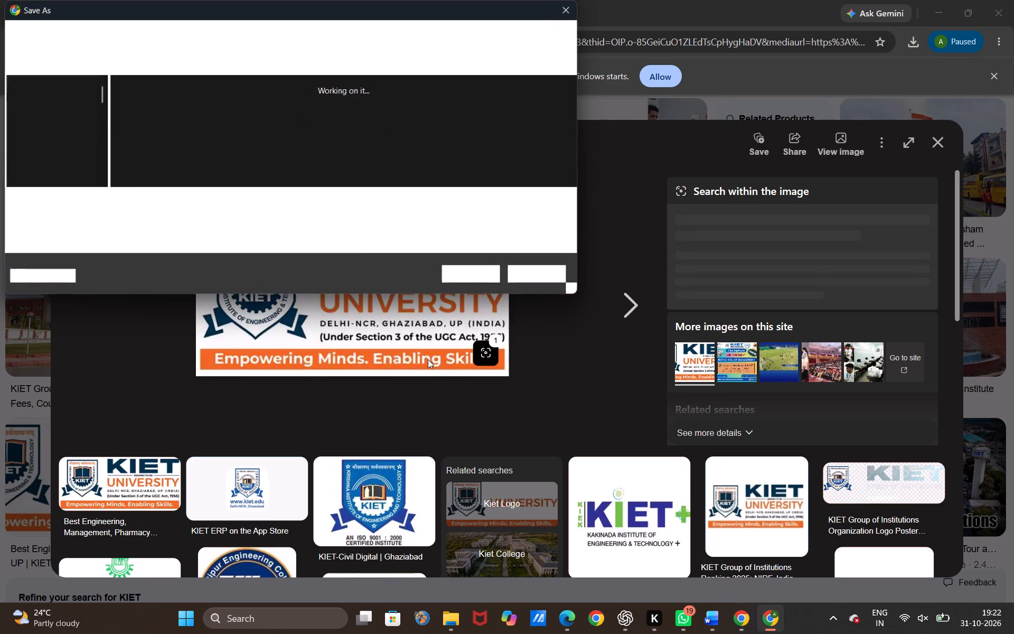
key(BackSpace)
key(BackSpace)
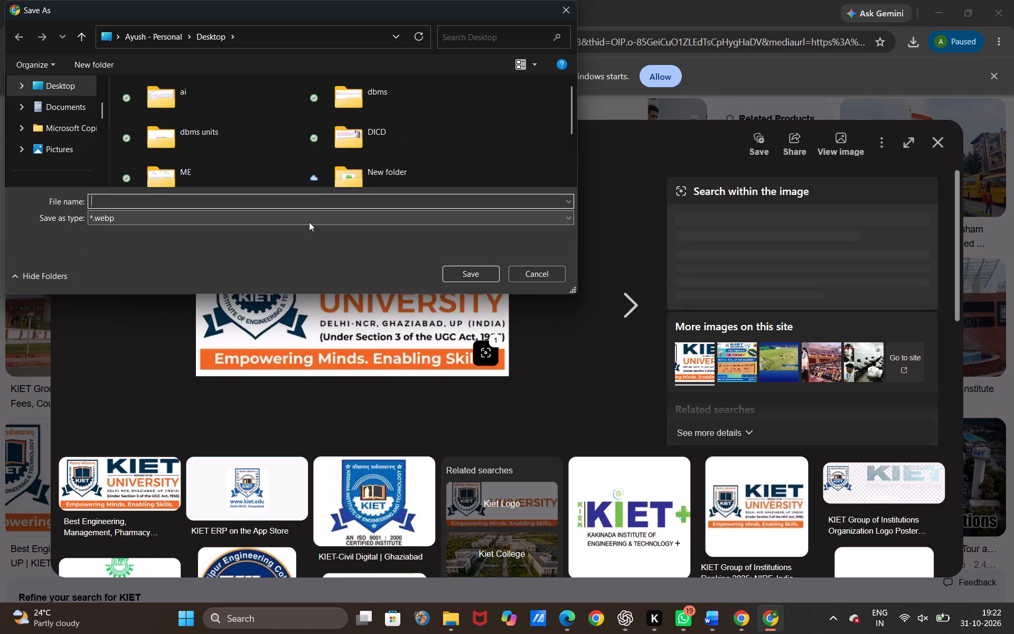
key(BackSpace)
key(BackSpace)
text(KIET)
key(Return)
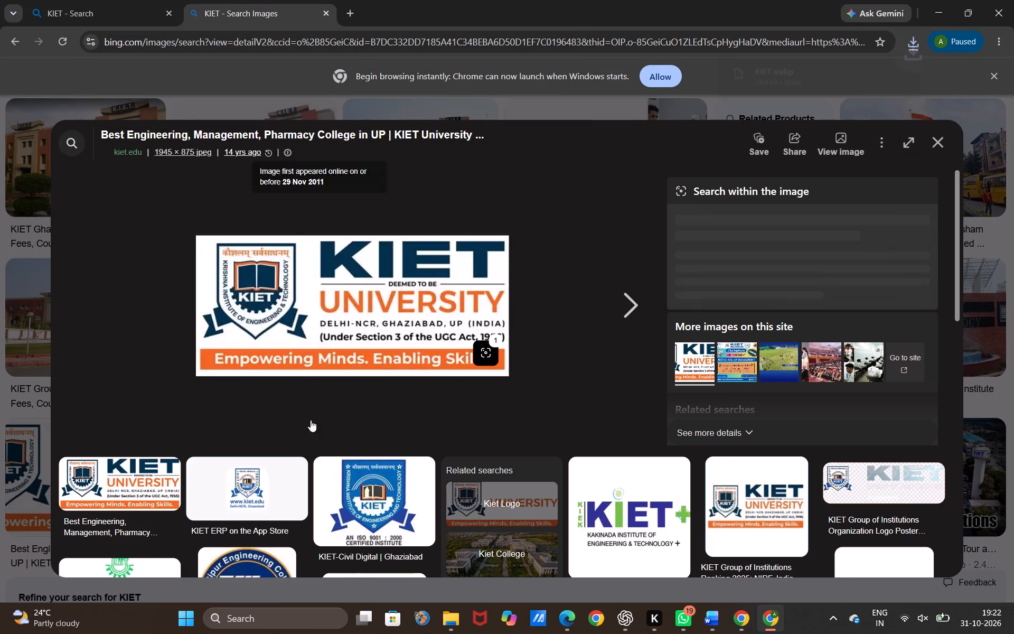
Return to the Word report and insert the KIET picture from the Desktop after the PROJECT REPORT heading on the cover page.
click(700, 627)
click(416, 175)
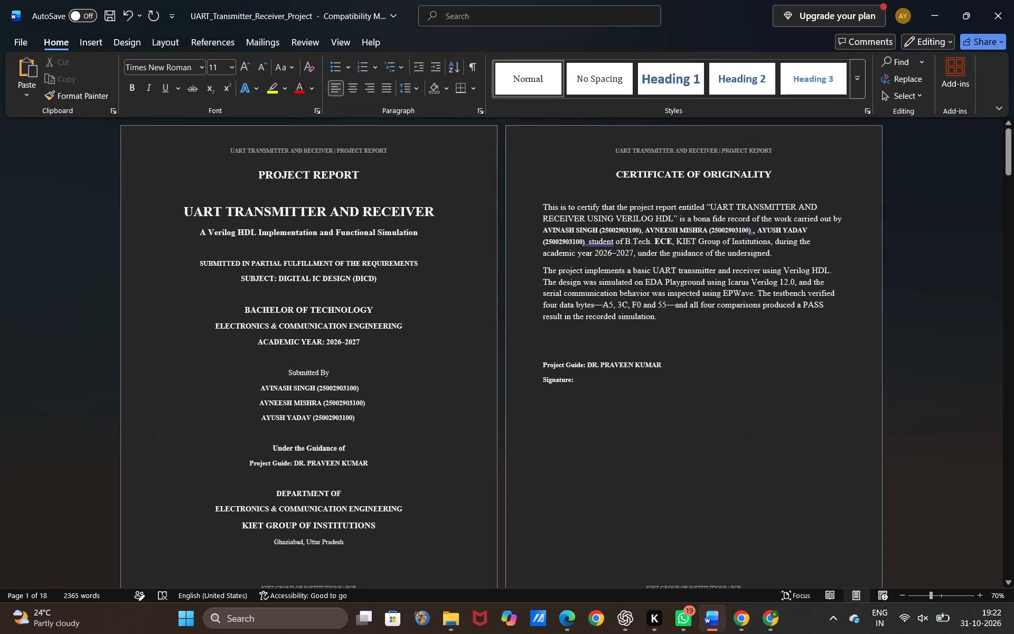
click(81, 41)
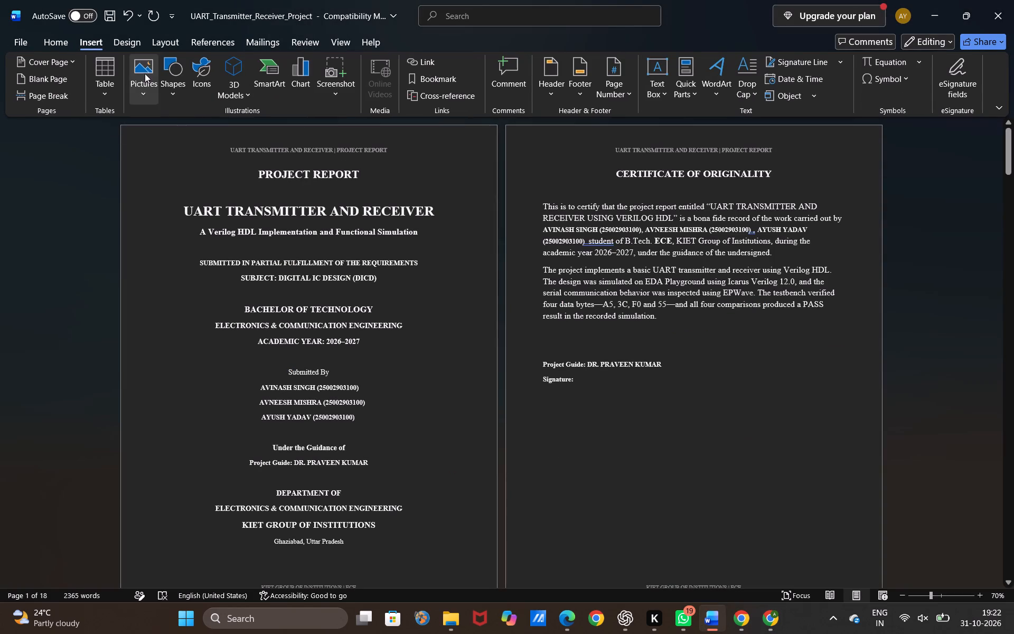
click(147, 73)
click(177, 132)
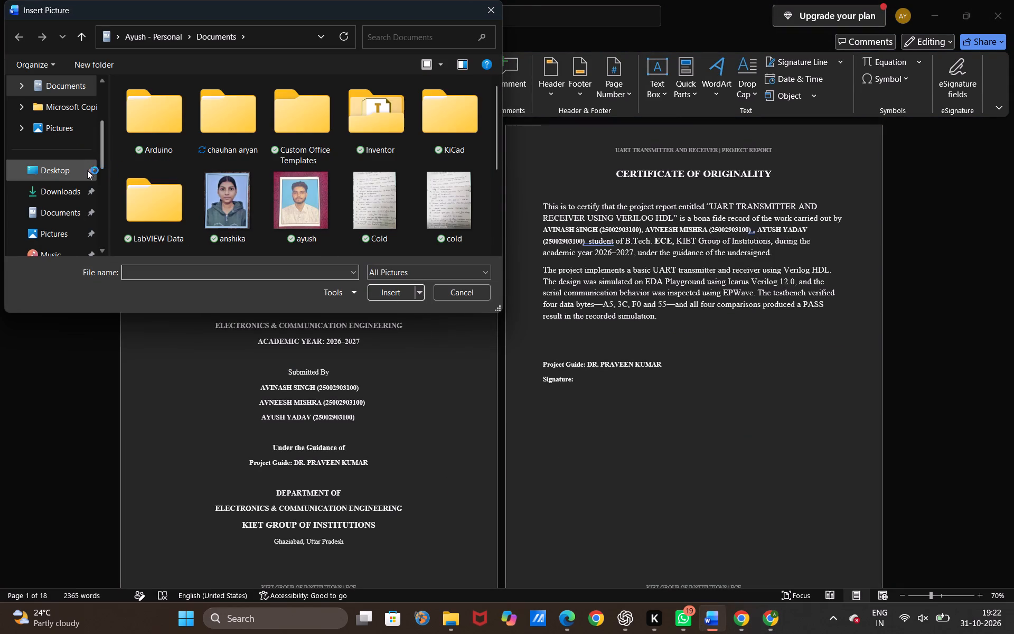
double_click(59, 171)
scroll(191, 130, down, 8)
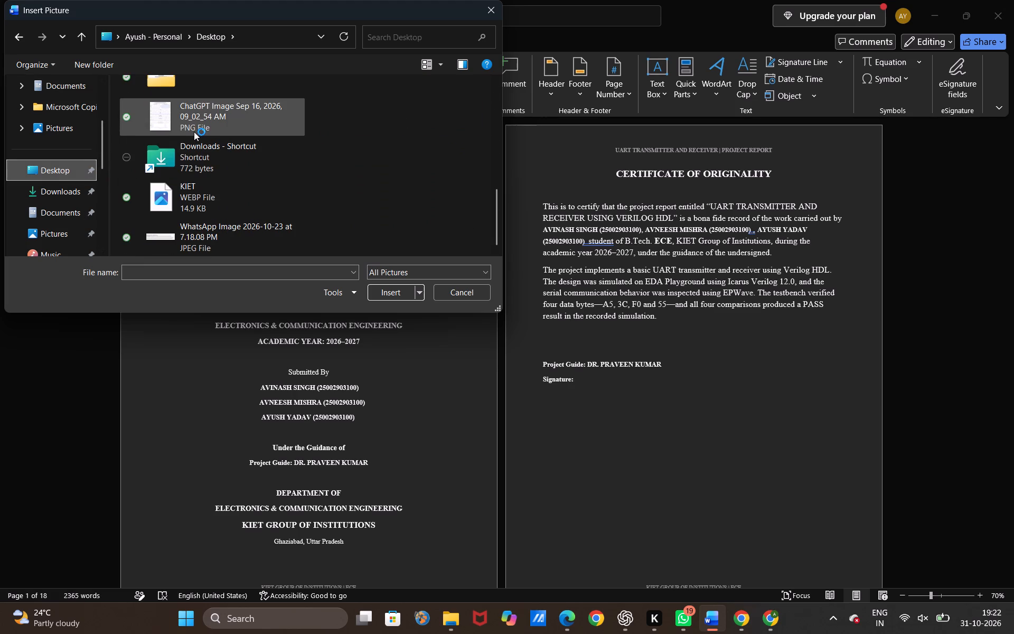
scroll(194, 132, down, 5)
double_click(196, 189)
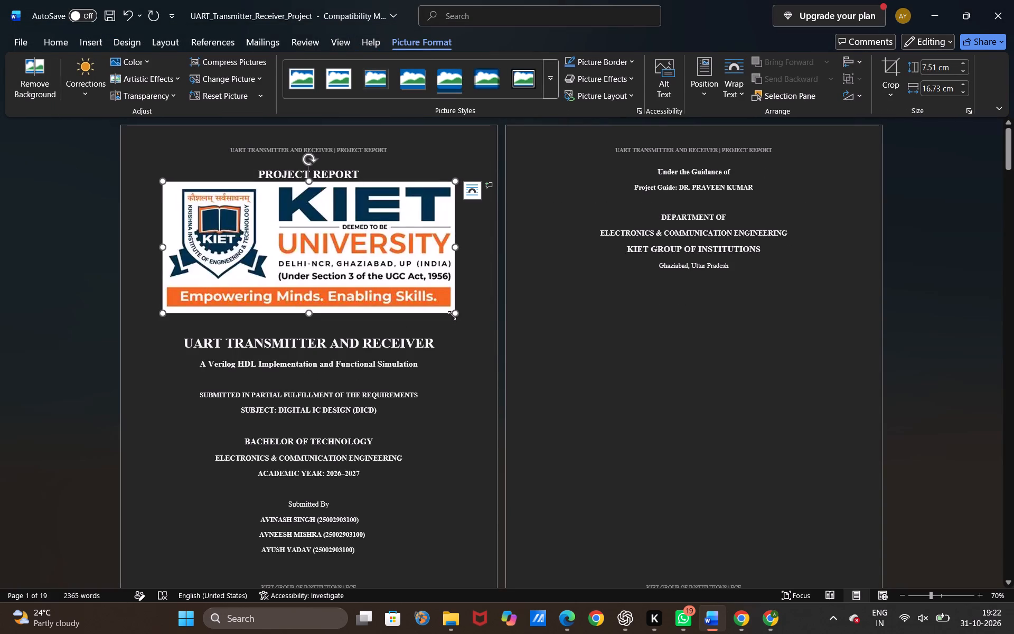
Shrink the inserted logo proportionally to about 4.54 cm high and 10.1 cm wide.
drag(452, 315, 345, 248)
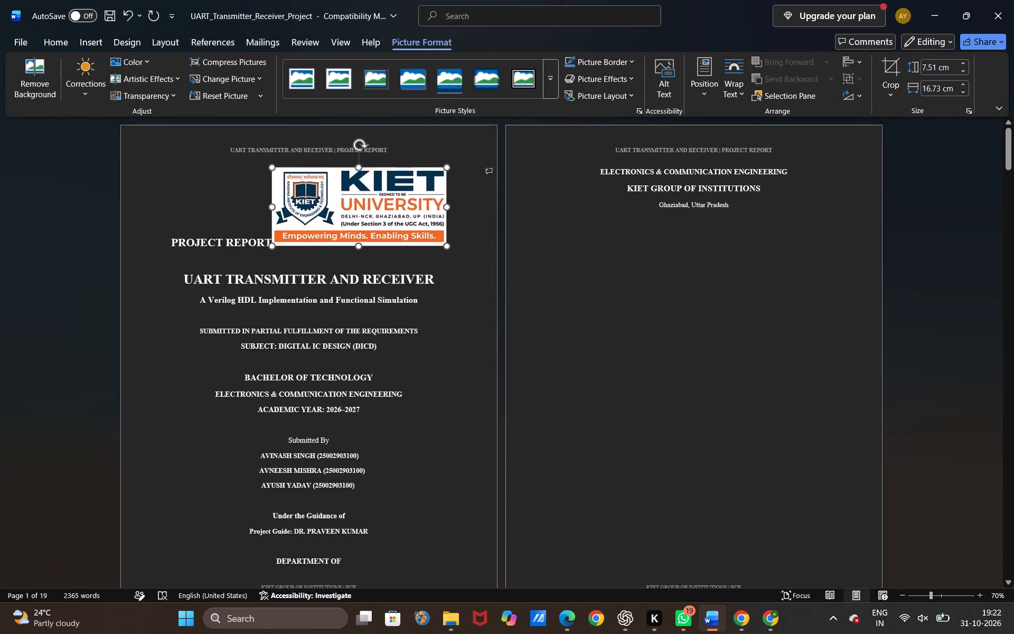
drag(345, 248, 354, 240)
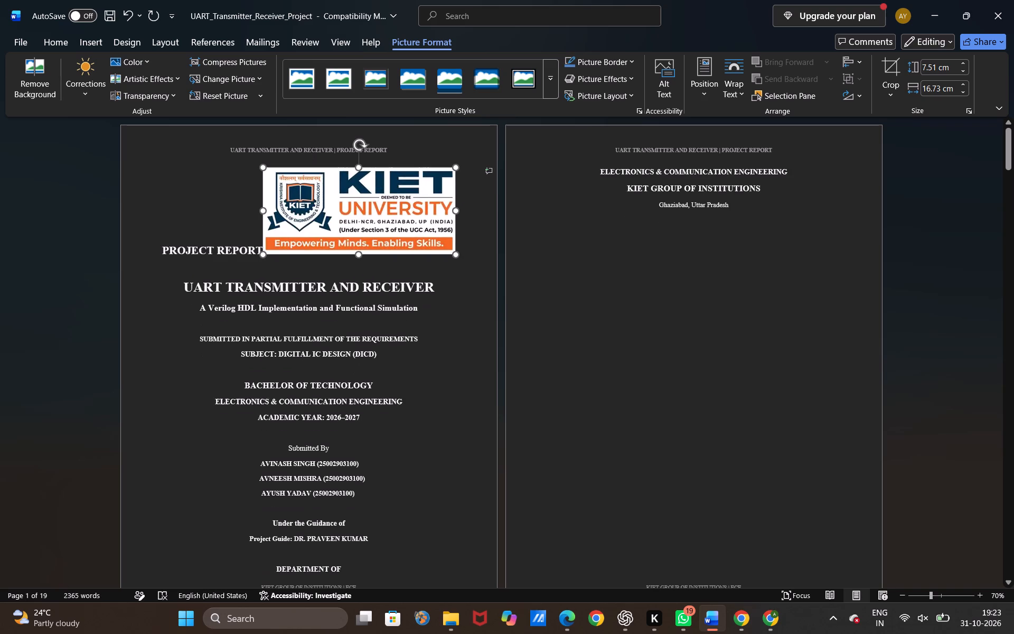
drag(354, 240, 345, 237)
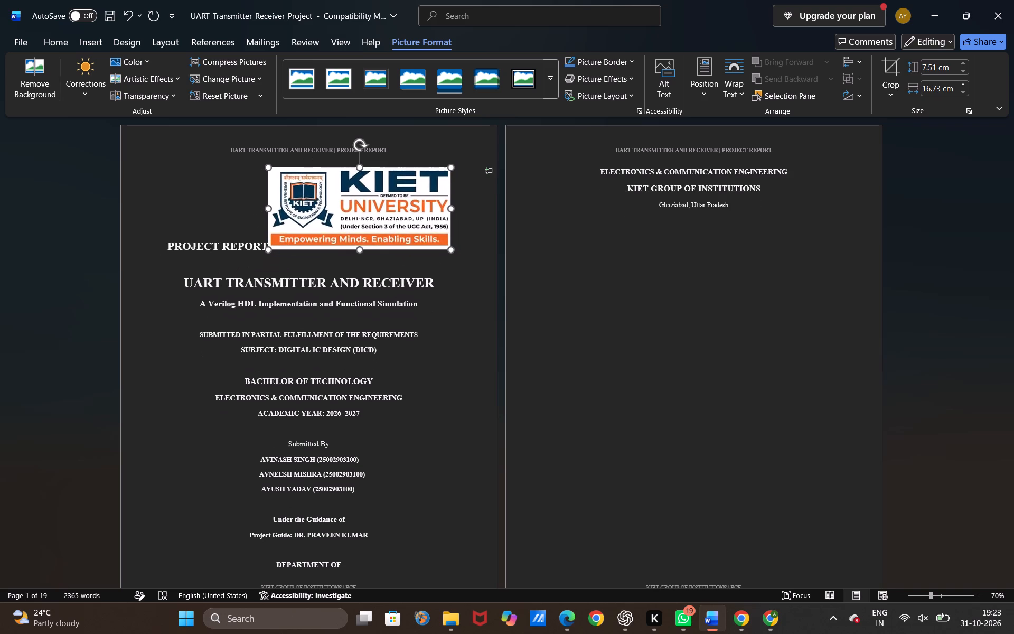
drag(345, 237, 339, 237)
Move the logo onto the line between the PROJECT REPORT heading and the UART TRANSMITTER AND RECEIVER title.
drag(351, 223, 217, 207)
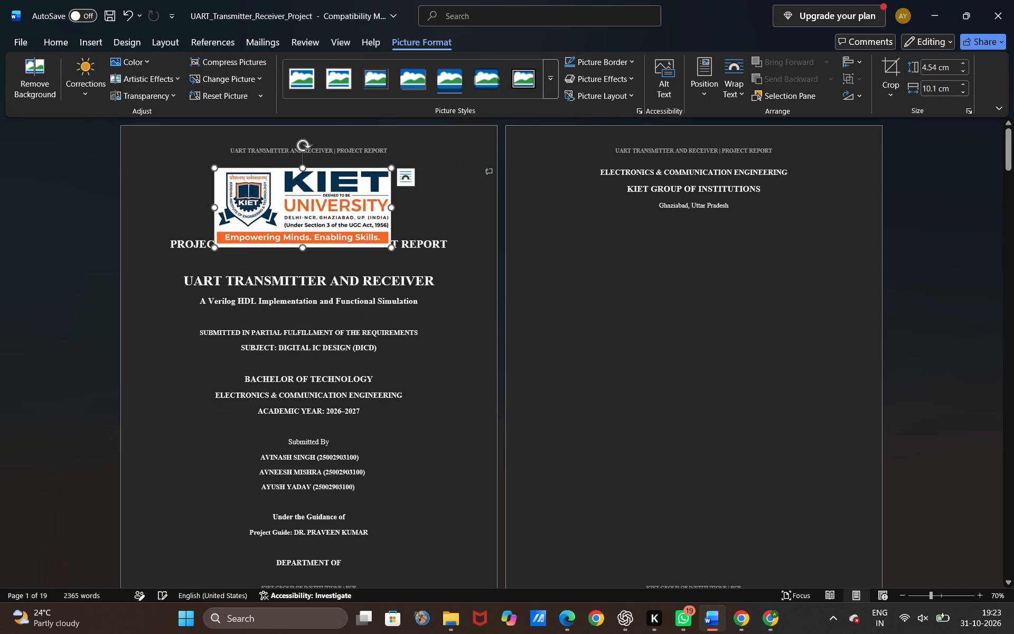
drag(345, 207, 285, 272)
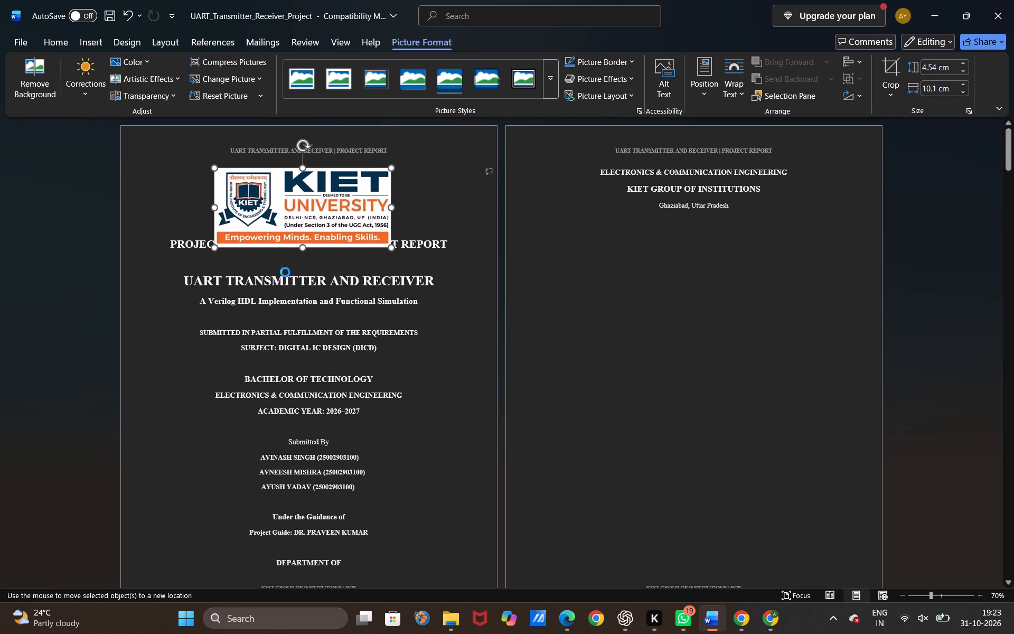
drag(285, 272, 383, 335)
drag(315, 321, 286, 192)
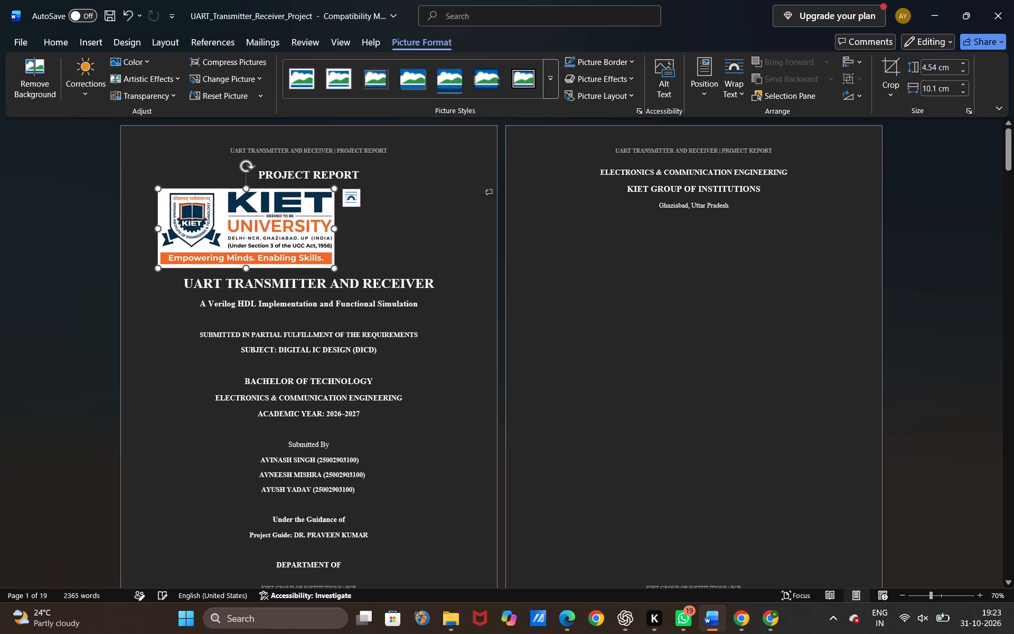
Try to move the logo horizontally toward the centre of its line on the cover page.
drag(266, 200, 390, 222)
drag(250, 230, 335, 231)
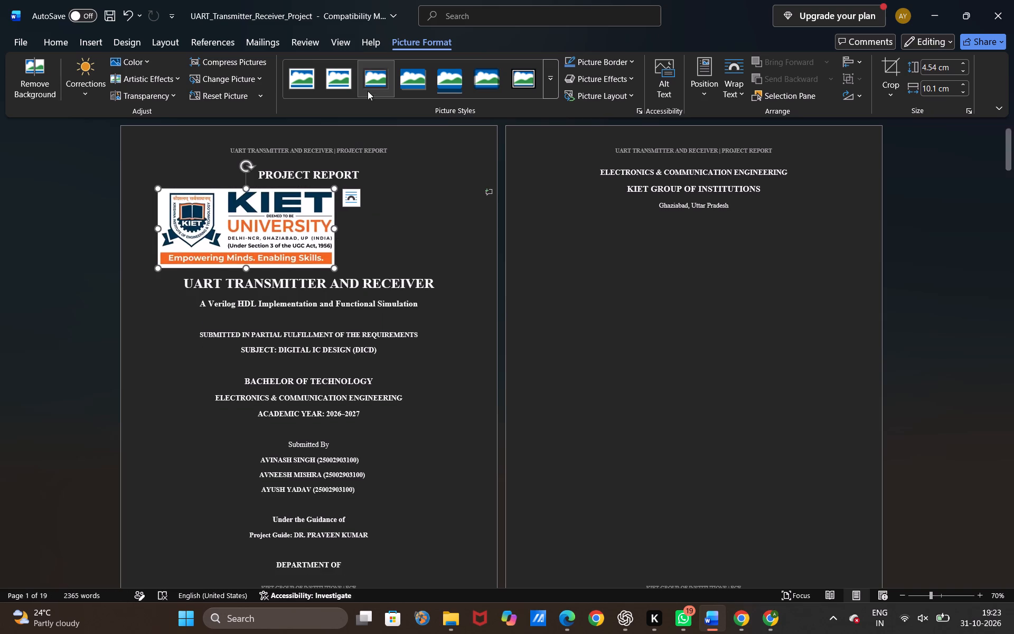
Try several picture styles on the KIET logo, including framed and soft-edge ones, ending with the plain drop-shadow style.
click(367, 78)
click(328, 90)
click(318, 90)
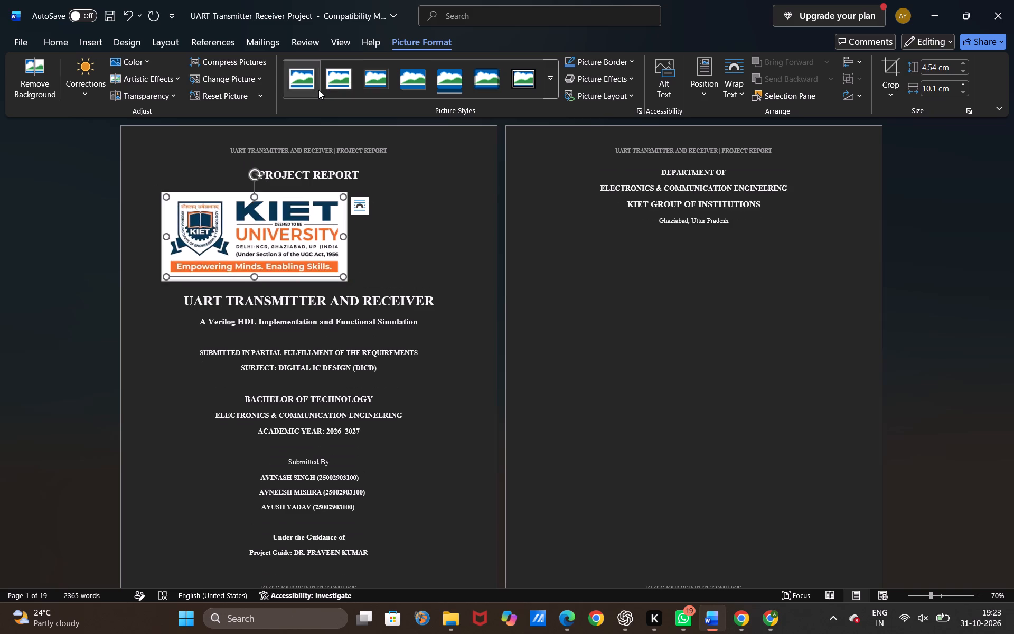
click(527, 81)
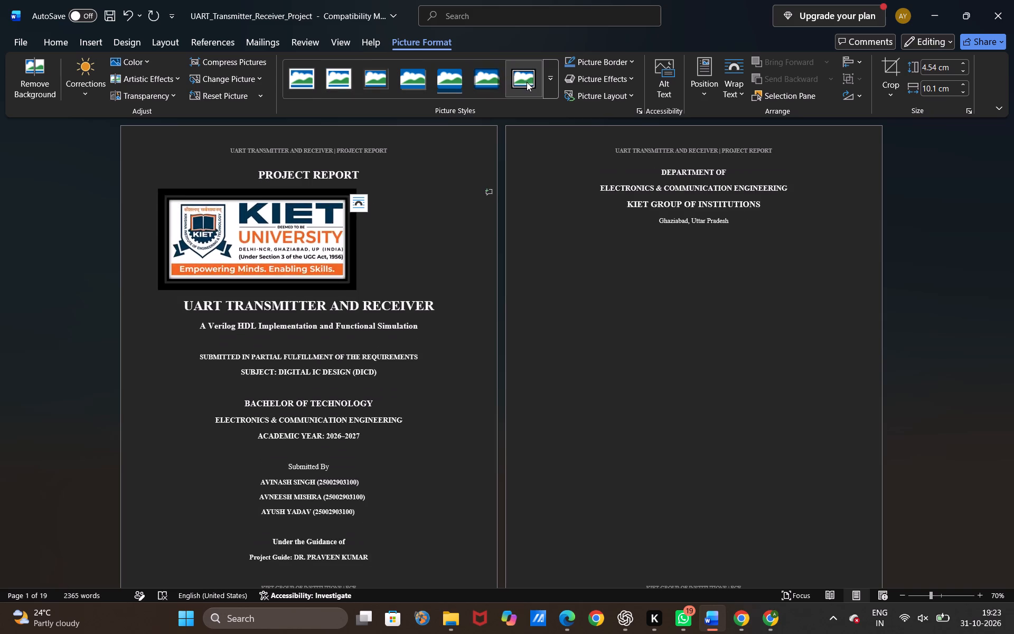
click(496, 87)
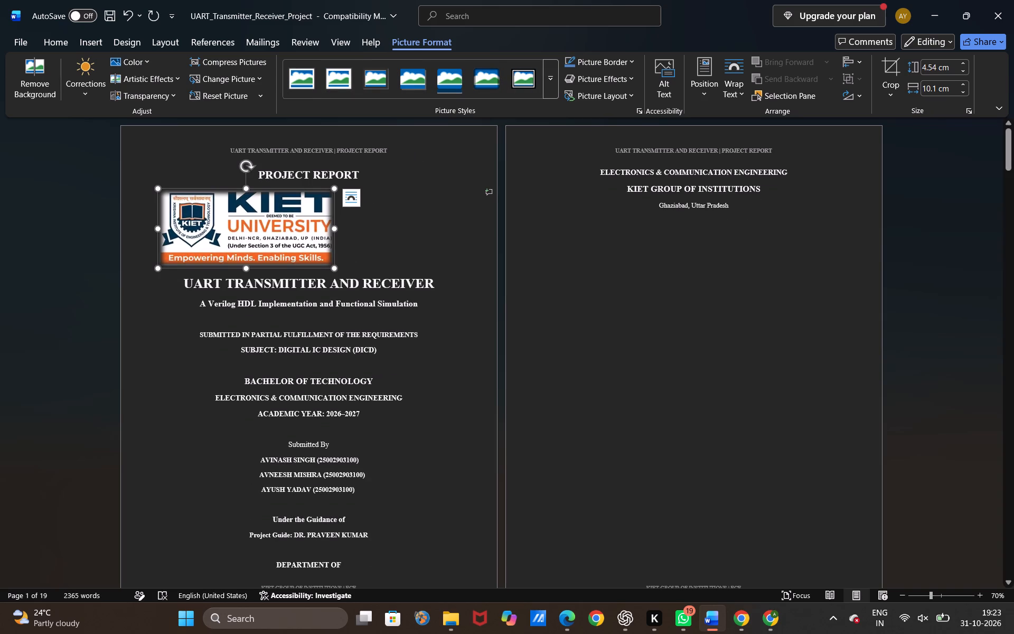
click(398, 90)
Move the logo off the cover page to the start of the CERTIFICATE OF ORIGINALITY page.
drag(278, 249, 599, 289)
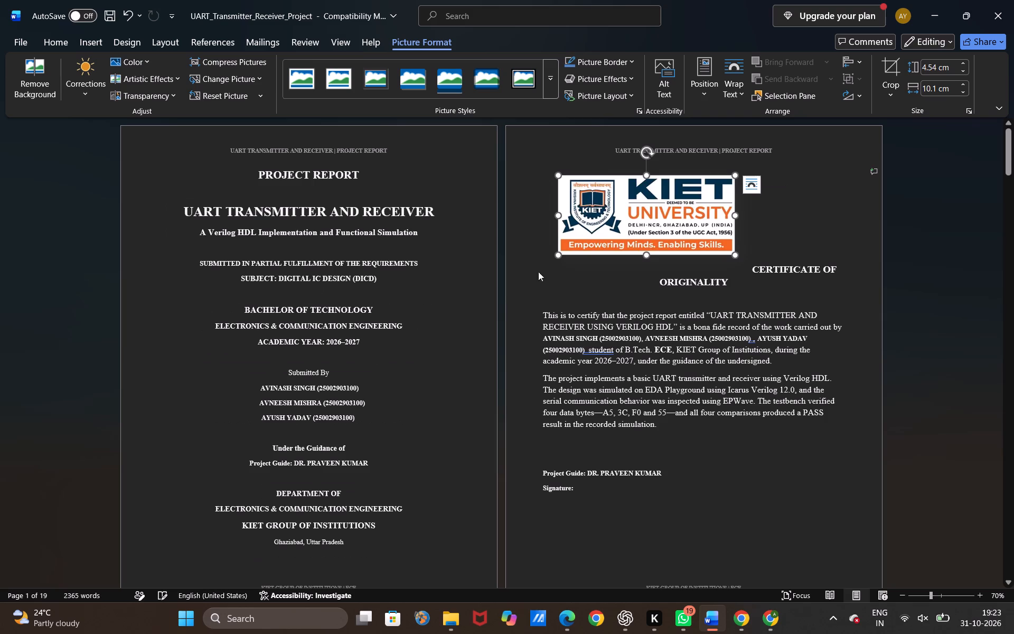
Insert four blank lines after the PROJECT REPORT heading on the cover page.
click(363, 188)
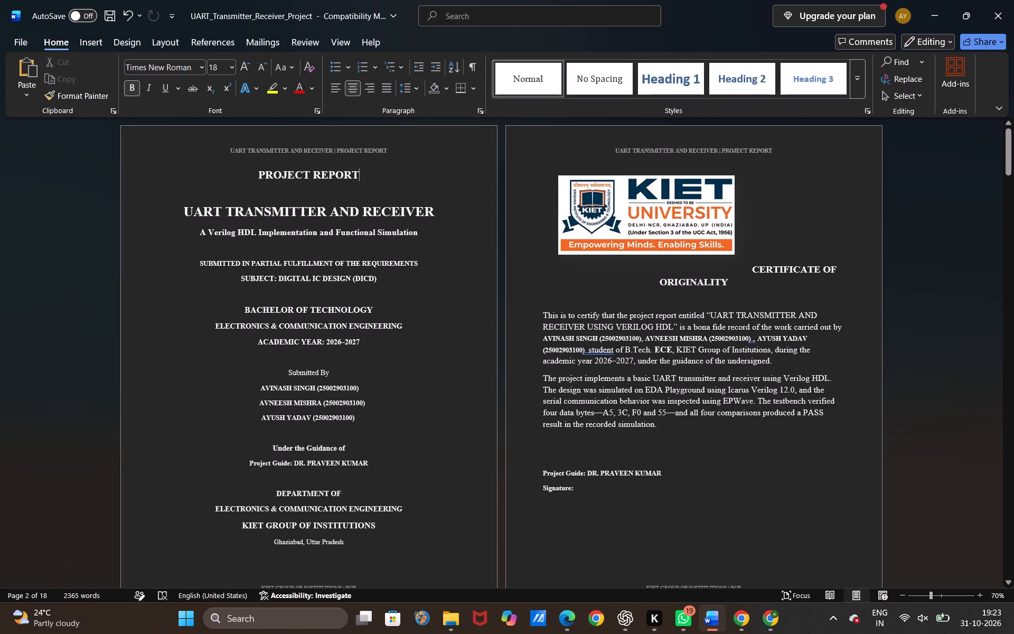
key(Return)
key(Return)
key(Return)
key(Return)
Move the logo from the certificate page back to the cover page, onto the blank lines below PROJECT REPORT.
scroll(585, 219, up, 4)
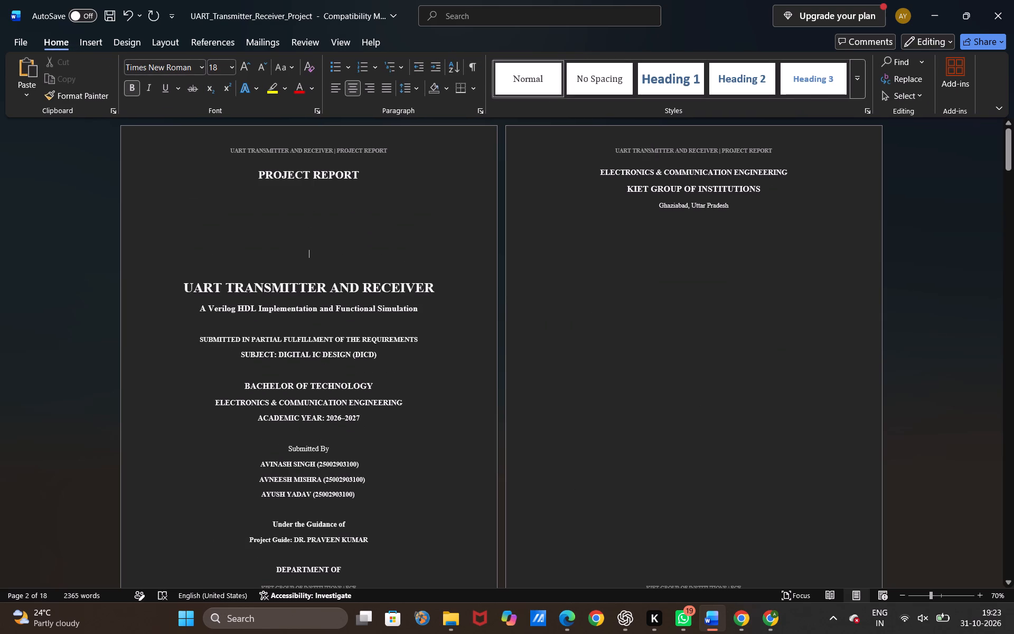
scroll(585, 219, up, 6)
scroll(581, 220, down, 7)
scroll(581, 223, up, 1)
scroll(581, 223, down, 2)
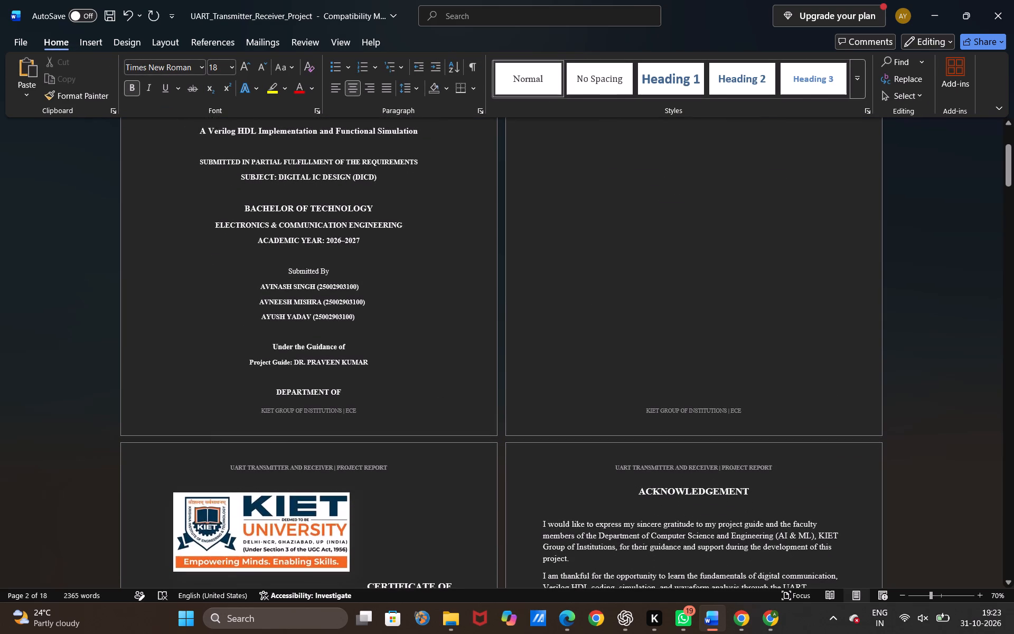
drag(245, 513, 278, 130)
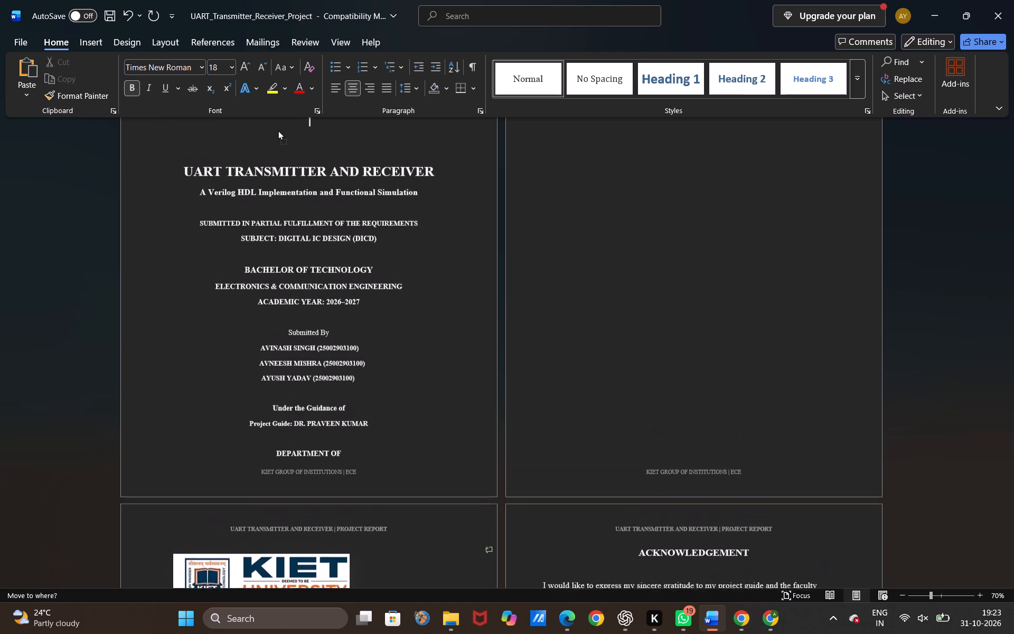
drag(278, 130, 257, 230)
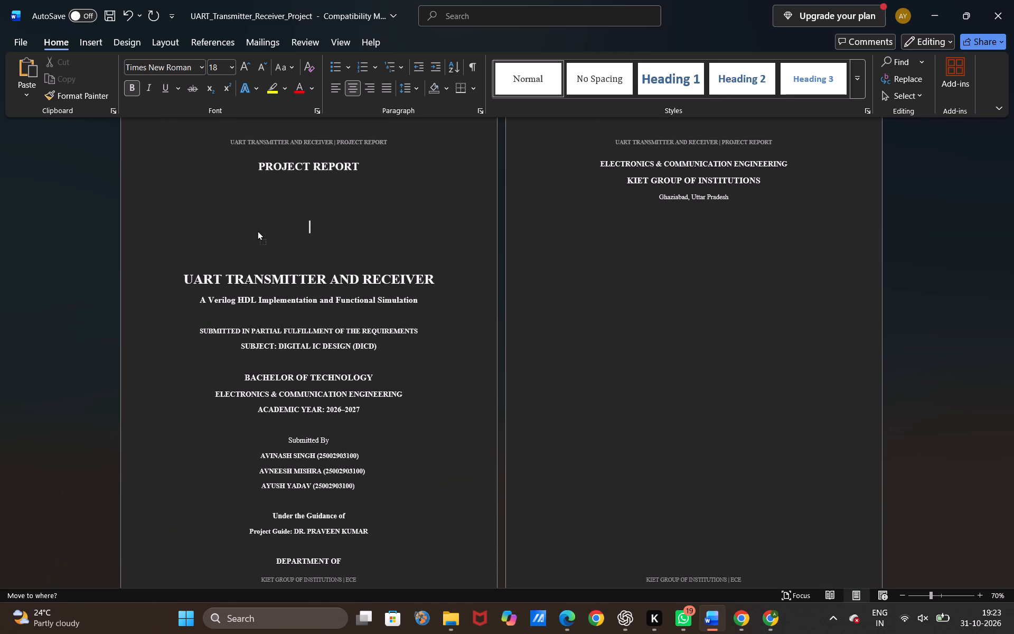
drag(257, 230, 257, 219)
Delete the surplus blank lines between the logo and the UART TRANSMITTER AND RECEIVER title, keeping the logo in place.
click(320, 336)
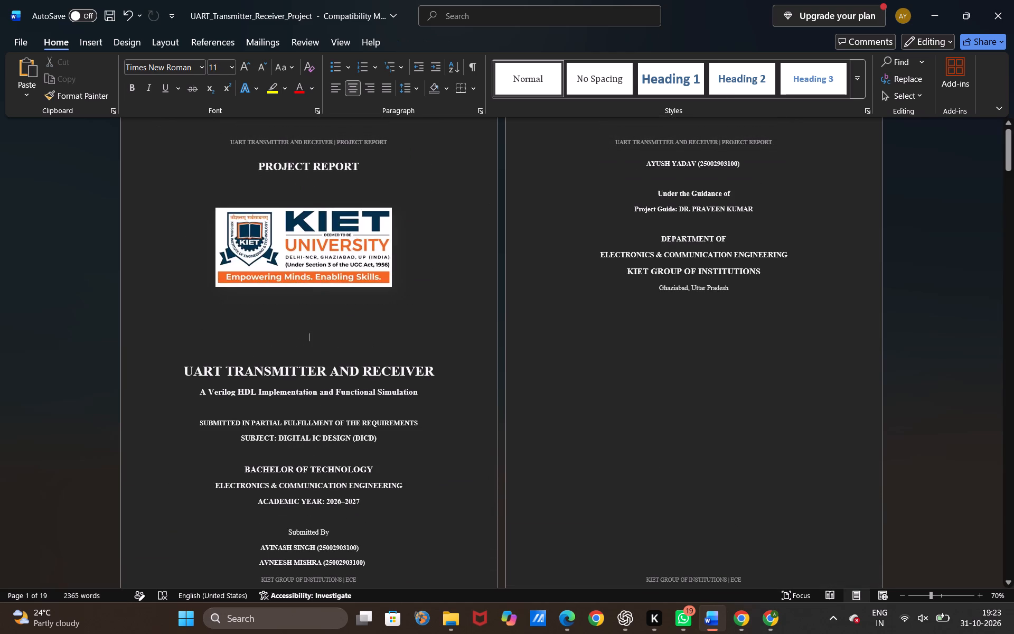
key(BackSpace)
key(BackSpace)
key(BackSpace)
key(BackSpace)
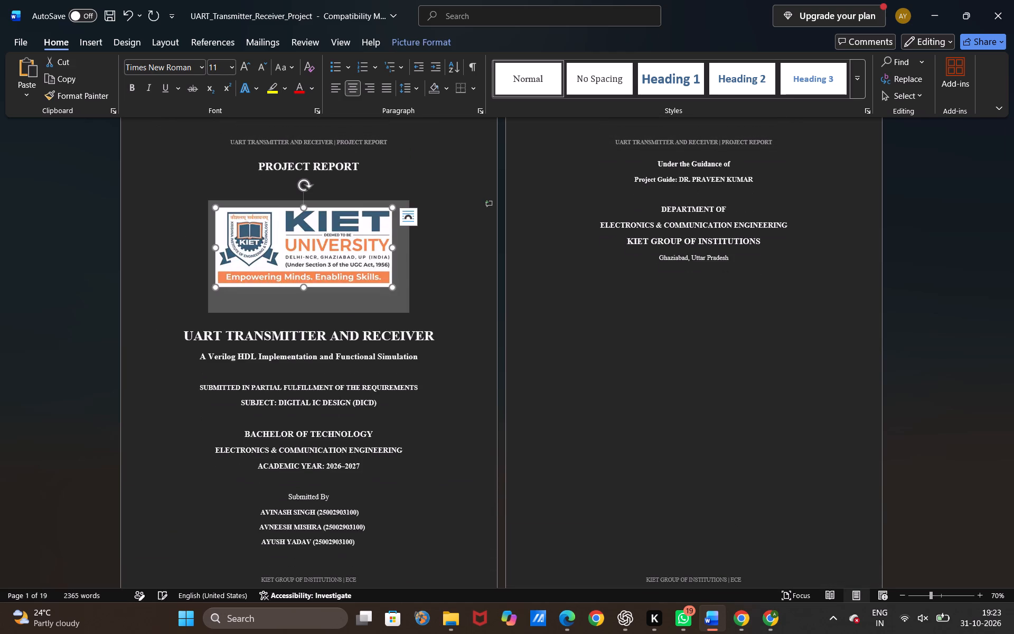
key(BackSpace)
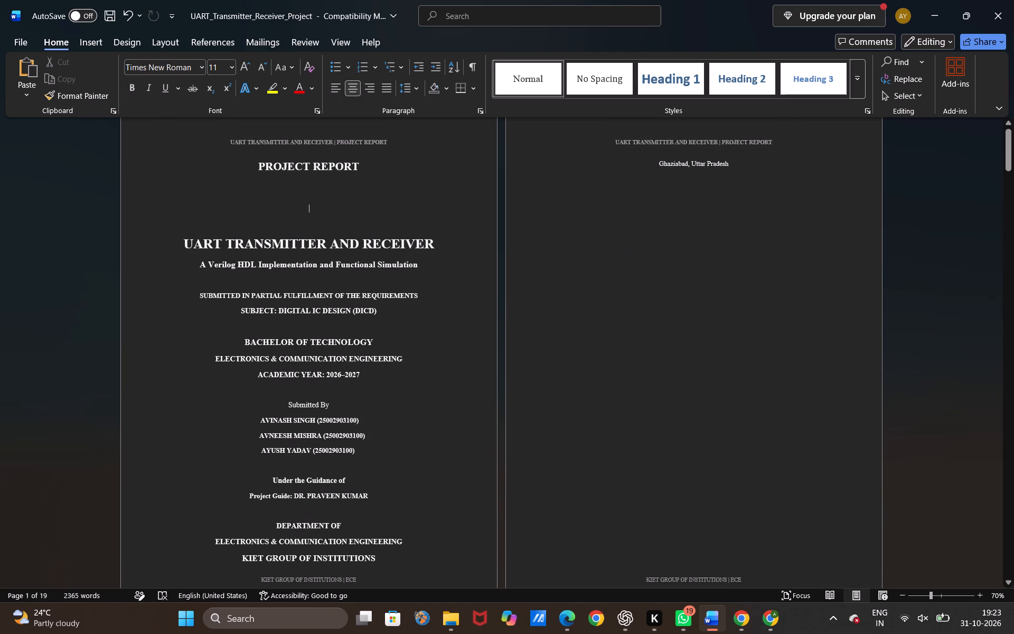
key(ctrl+z)
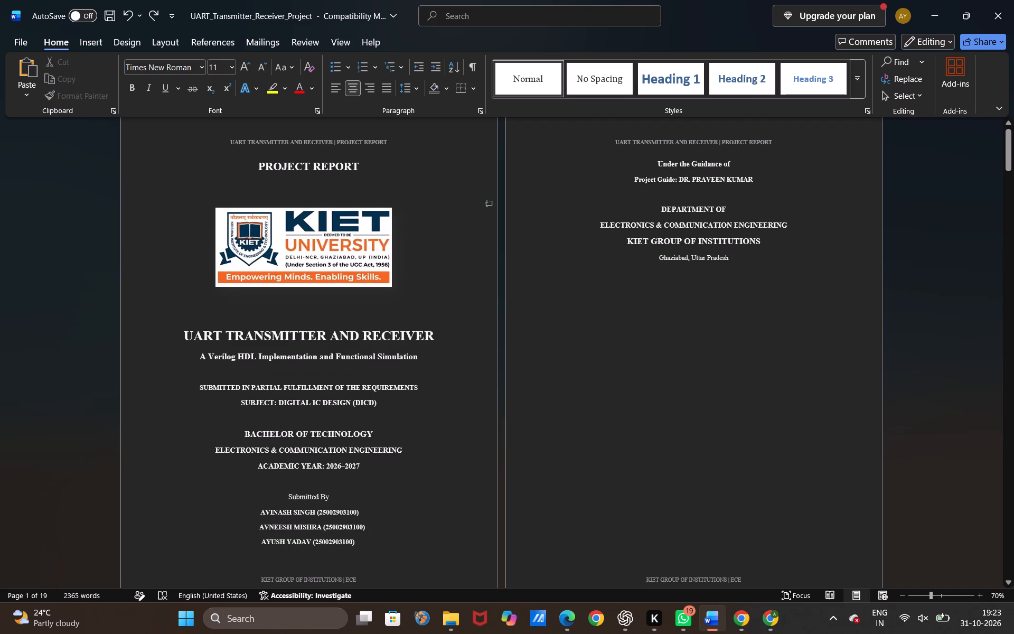
Enlarge the logo slightly and stretch it to about the width of the UART TRANSMITTER AND RECEIVER title.
click(345, 249)
drag(392, 286, 365, 274)
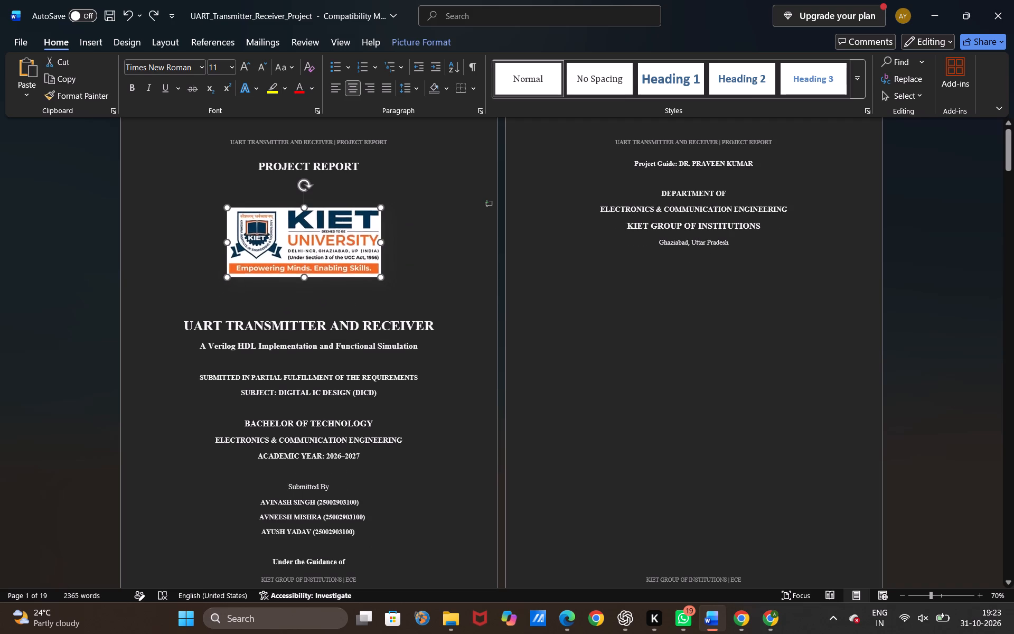
drag(365, 274, 395, 267)
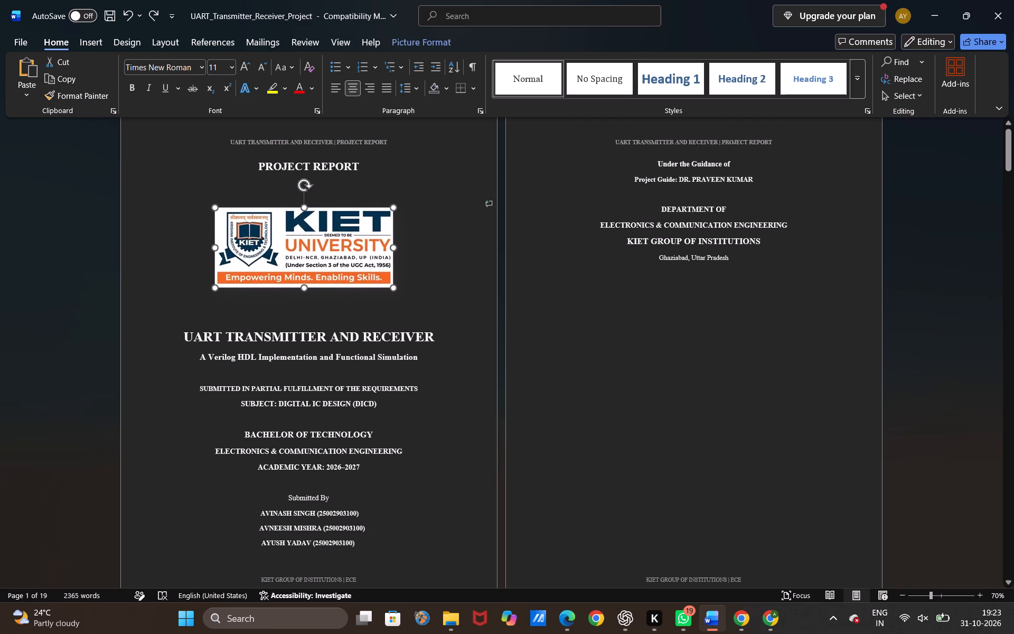
drag(395, 267, 401, 264)
drag(397, 250, 443, 244)
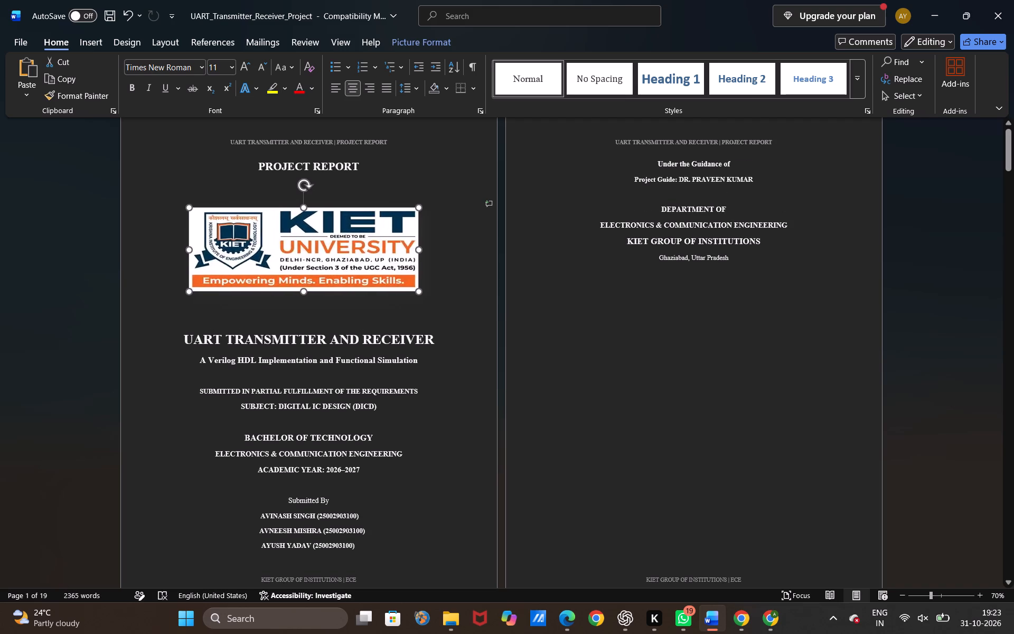
drag(443, 244, 457, 244)
drag(340, 266, 384, 258)
click(481, 308)
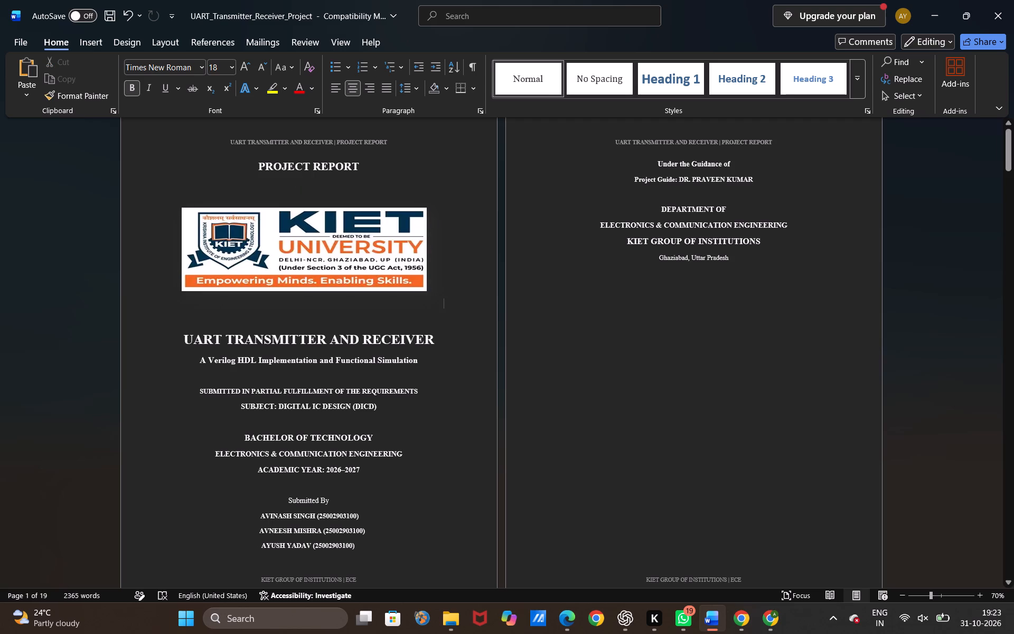
Move the logo up to the PROJECT REPORT heading, dropping it between the P and ROJECT.
drag(308, 236, 335, 199)
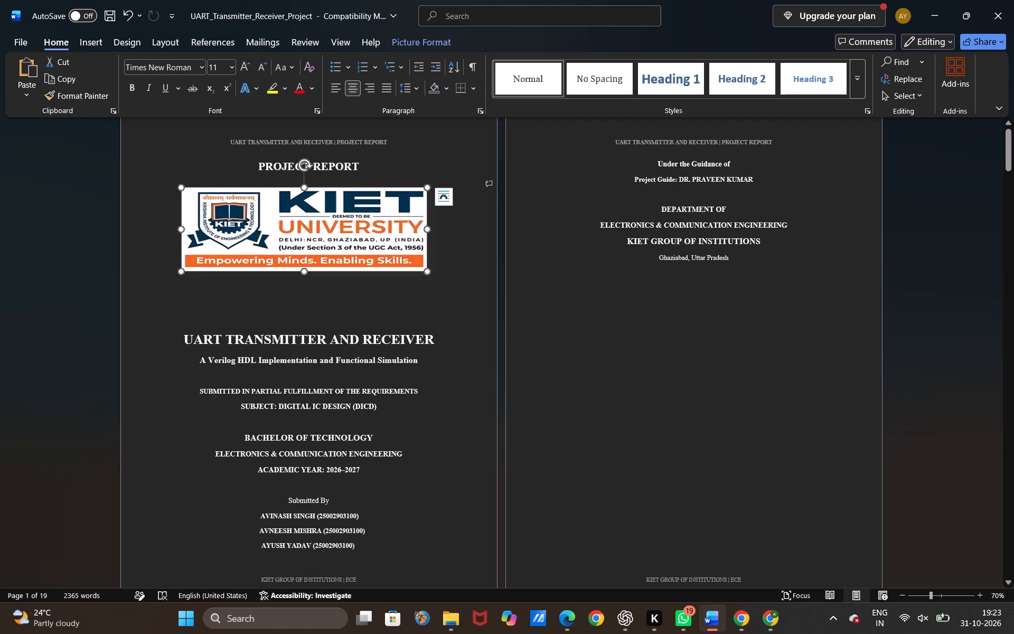
drag(278, 229, 268, 165)
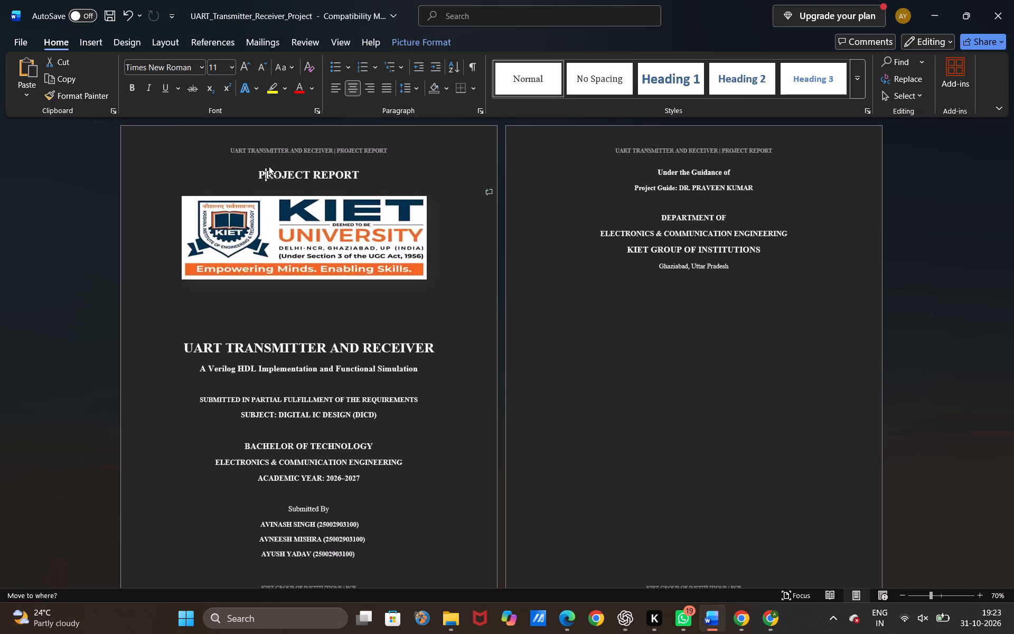
drag(268, 165, 268, 162)
Delete the P left on its own between the logo and the rest of the heading.
click(307, 271)
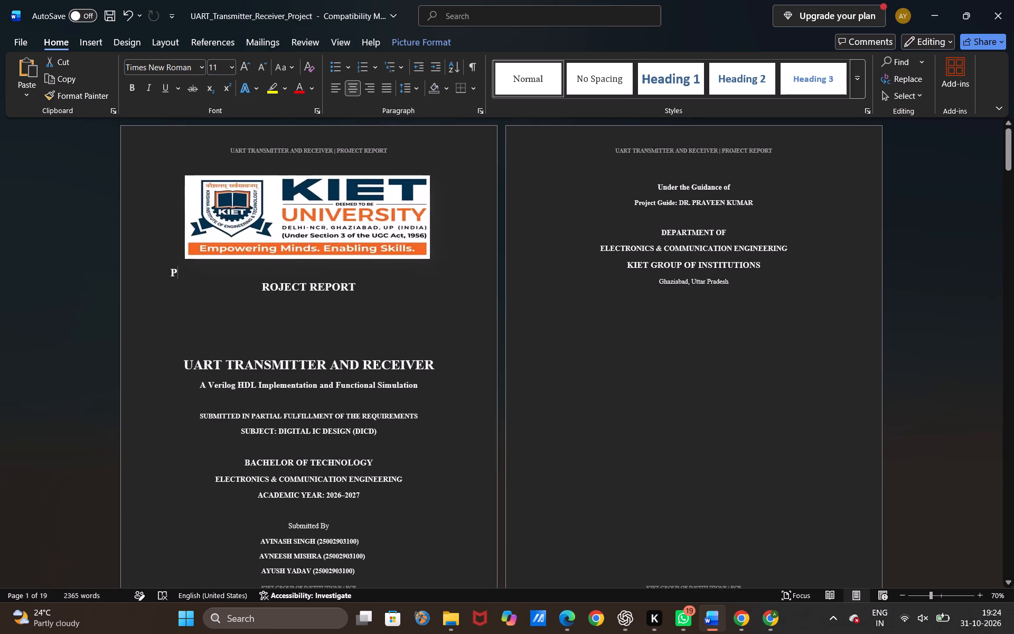
key(BackSpace)
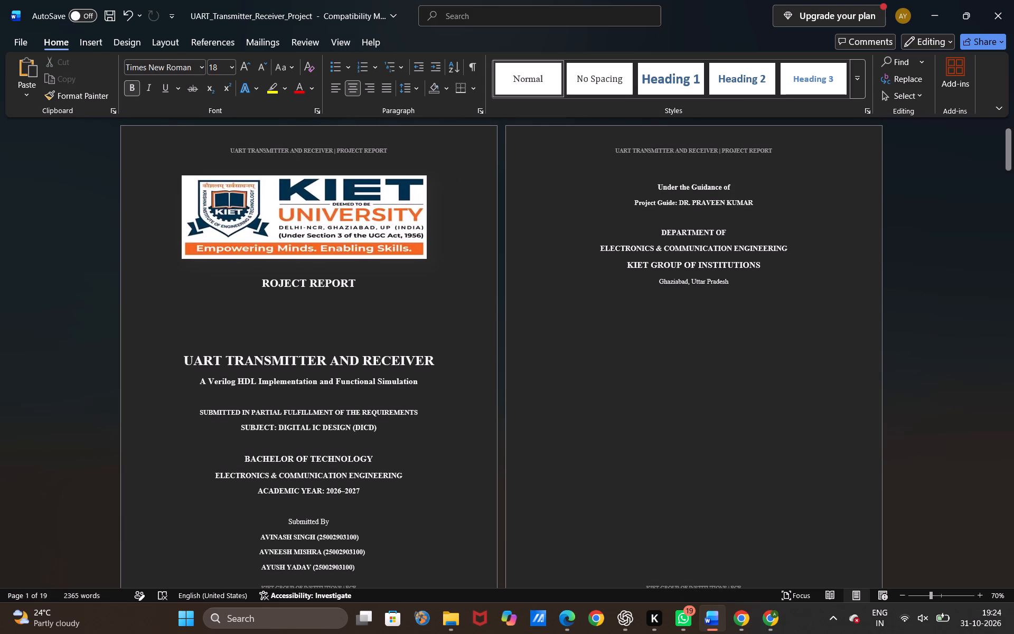
Delete the blank lines between the report heading and the UART TRANSMITTER AND RECEIVER title.
click(308, 315)
key(BackSpace)
key(BackSpace)
click(281, 323)
key(BackSpace)
key(BackSpace)
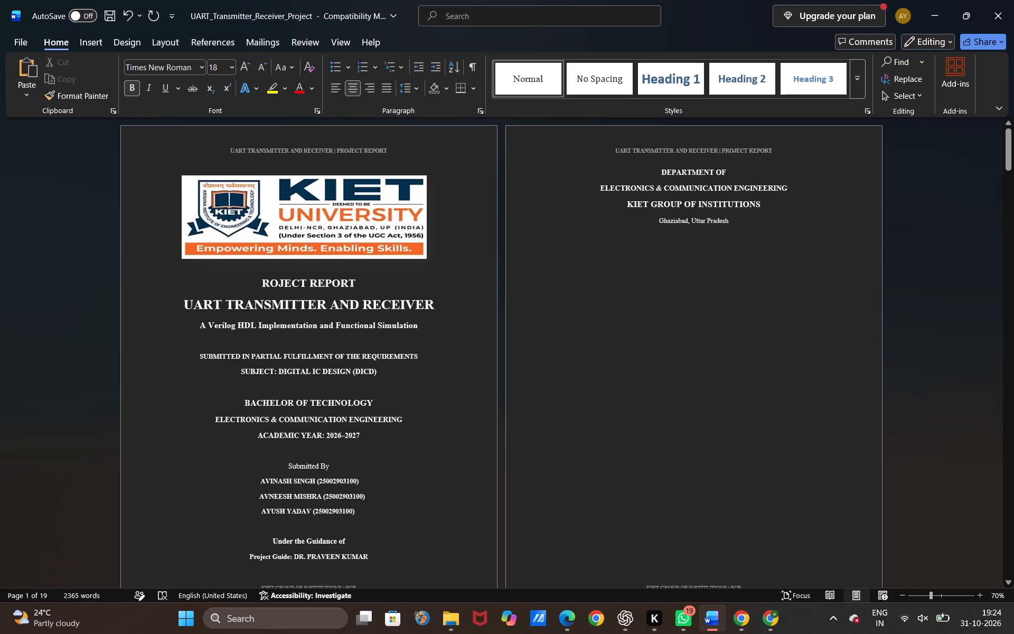
Enlarge the logo slightly, then stretch it horizontally to span nearly the full text width of the cover page.
drag(359, 211, 408, 172)
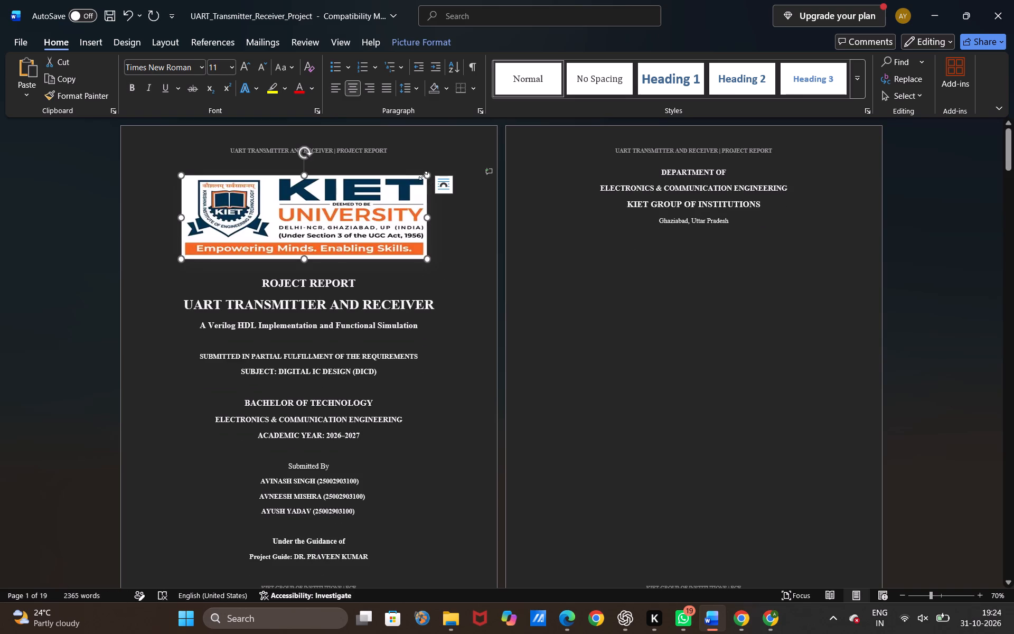
drag(426, 175, 433, 185)
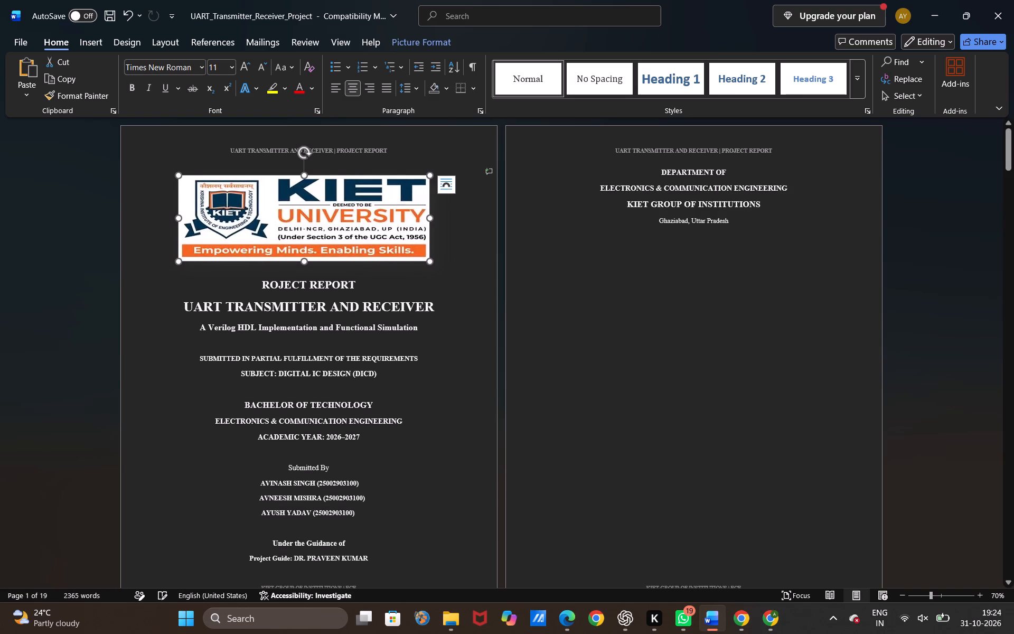
click(343, 148)
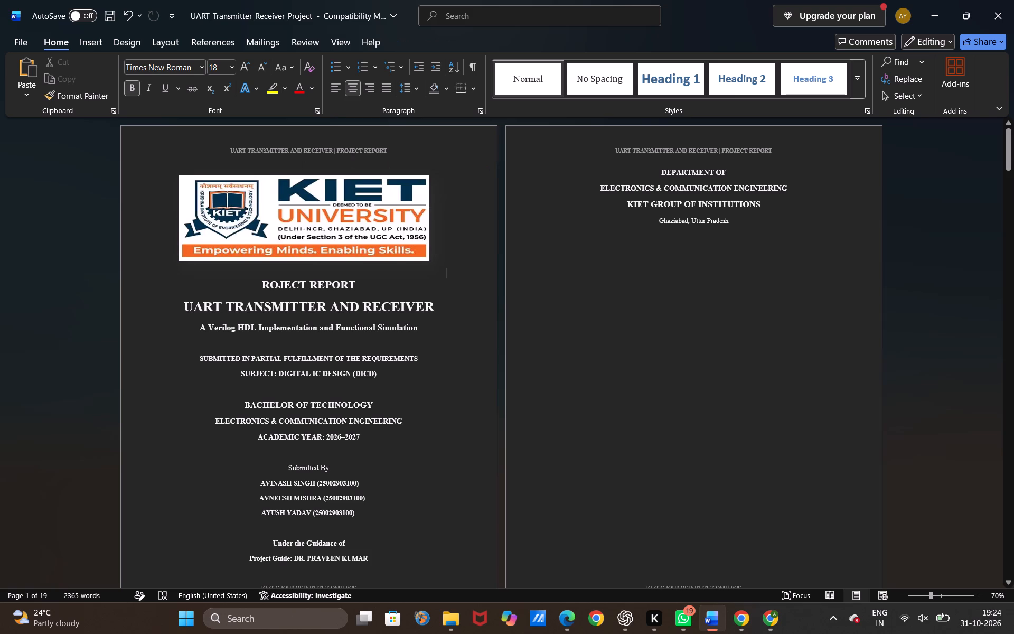
click(426, 213)
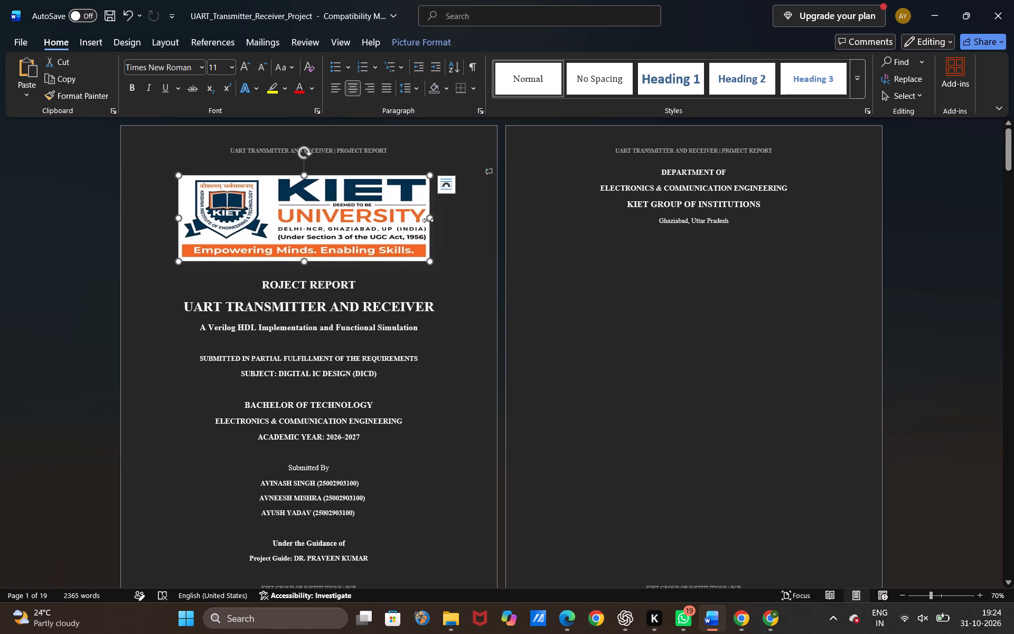
drag(428, 221, 485, 218)
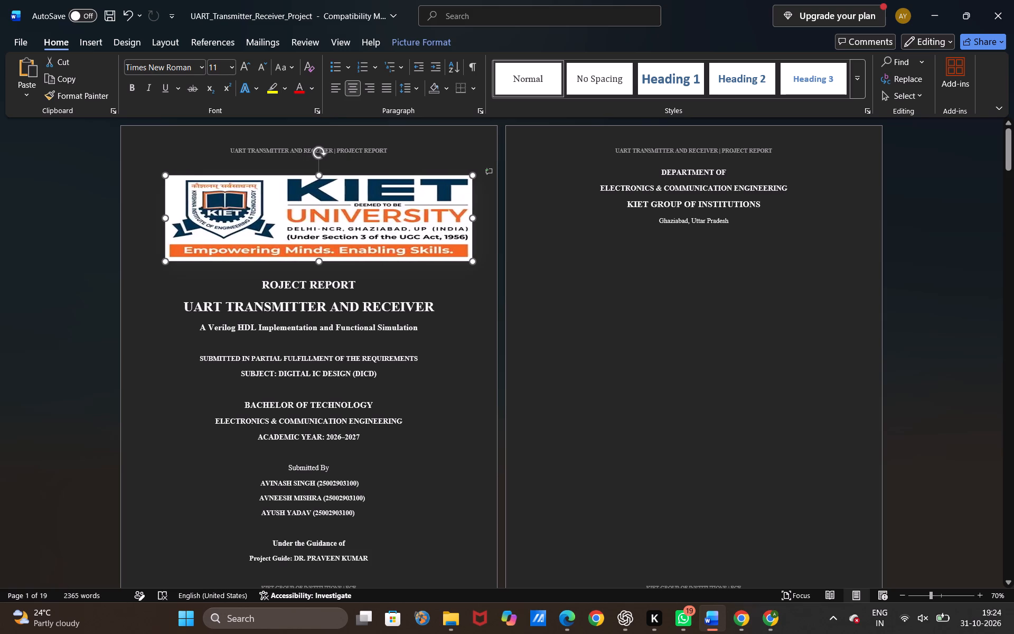
drag(485, 218, 490, 218)
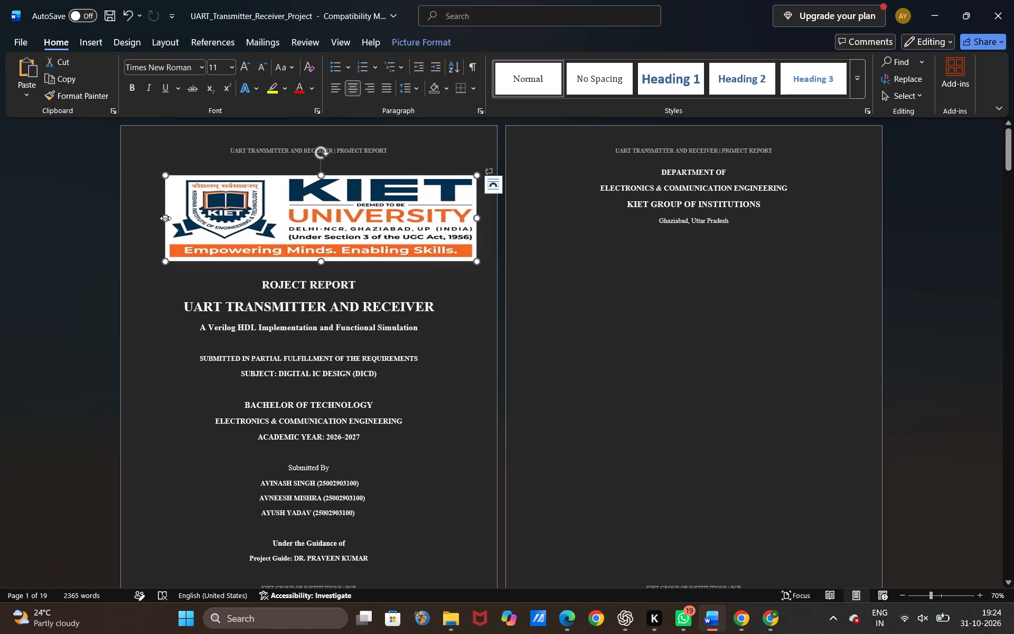
click(165, 218)
drag(201, 222, 184, 221)
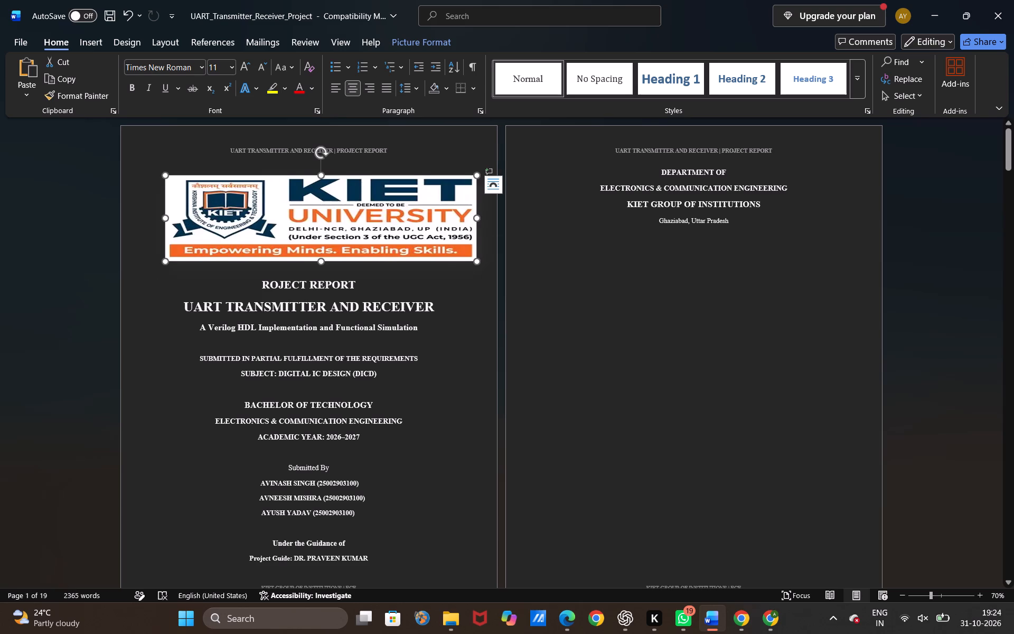
Look over the cover page layout below the resized logo and the start of the pages that follow.
scroll(405, 437, down, 2)
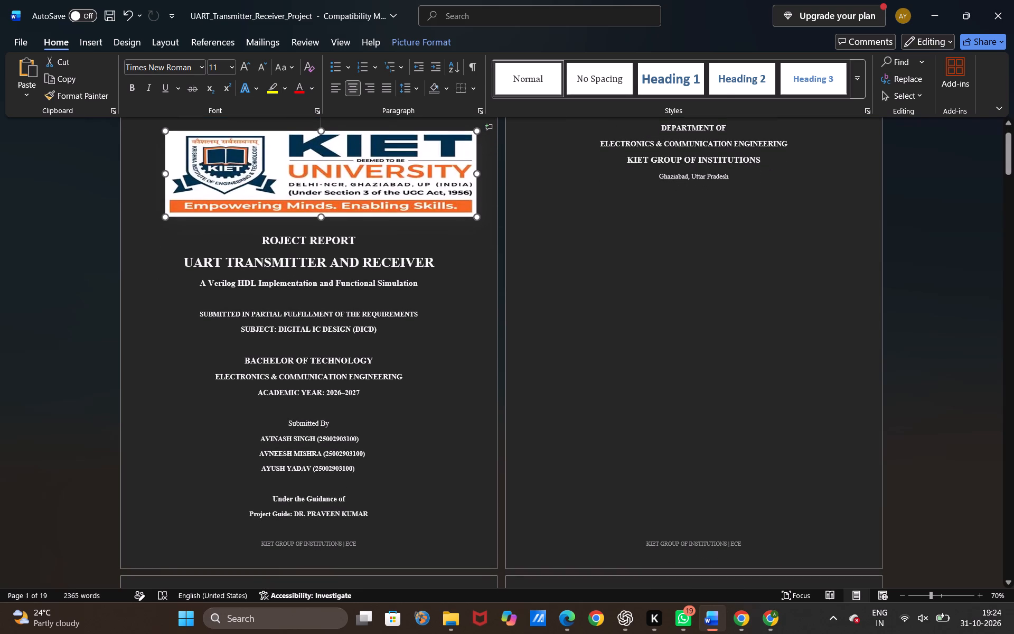
click(379, 333)
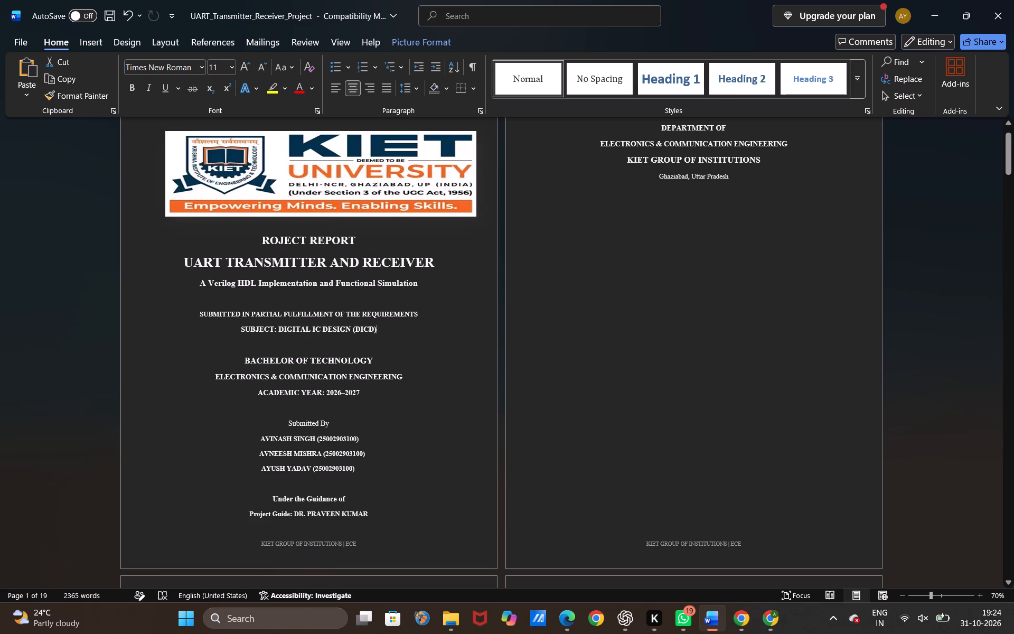
click(392, 332)
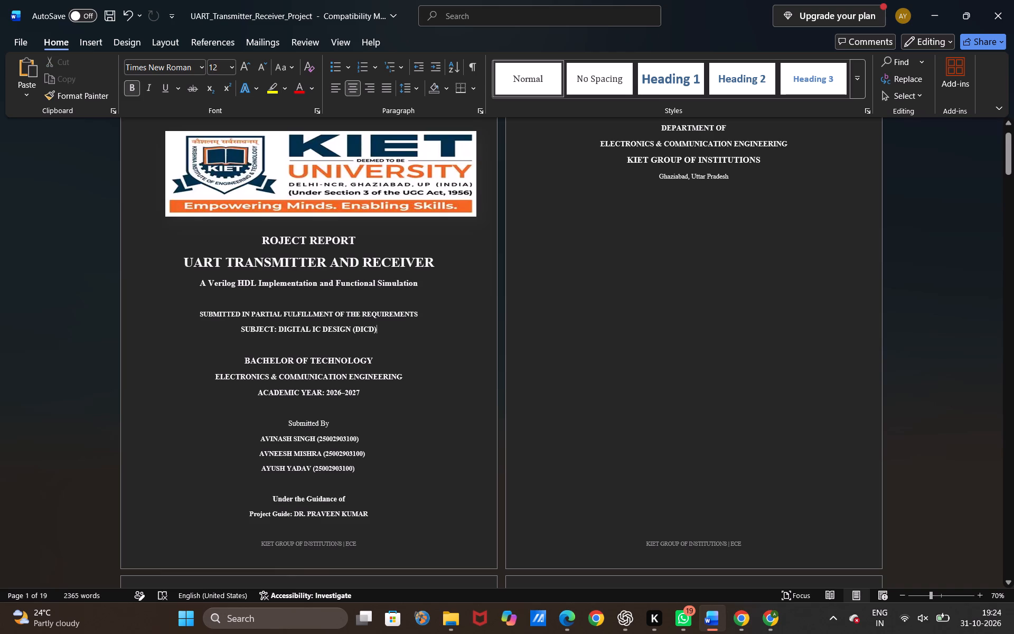
scroll(705, 213, up, 1)
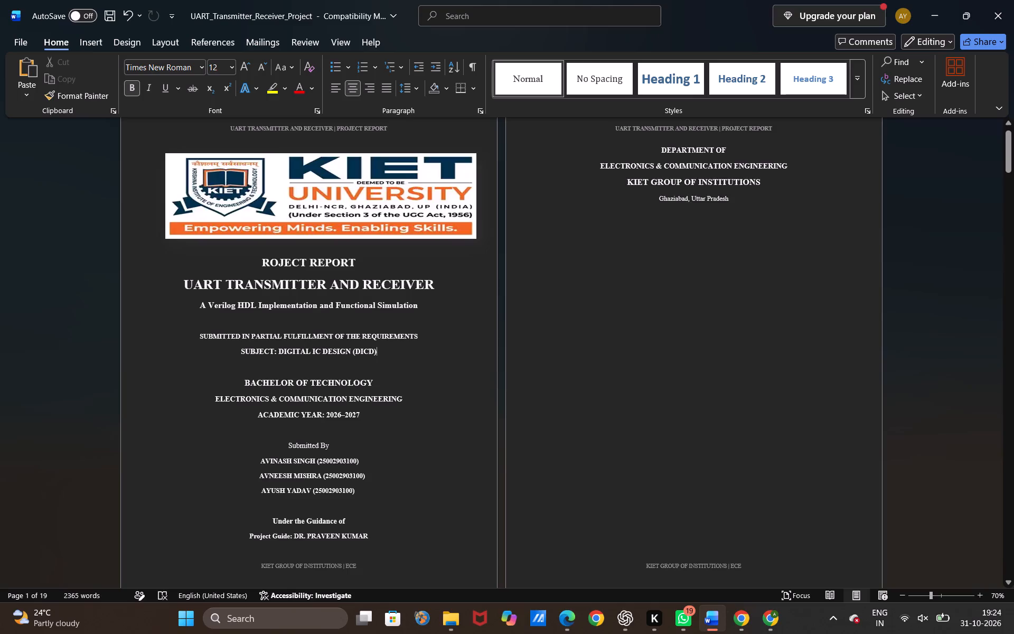
scroll(644, 277, down, 6)
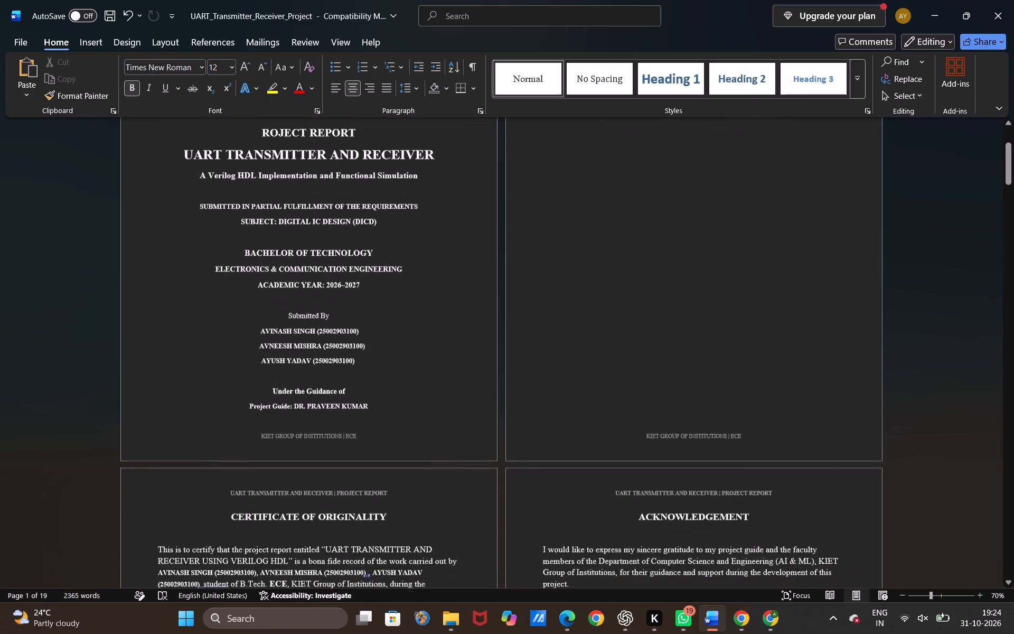
scroll(637, 252, down, 2)
Save a copy of the report to the Desktop folder, adding FINAL 111 to the end of its file name.
click(18, 43)
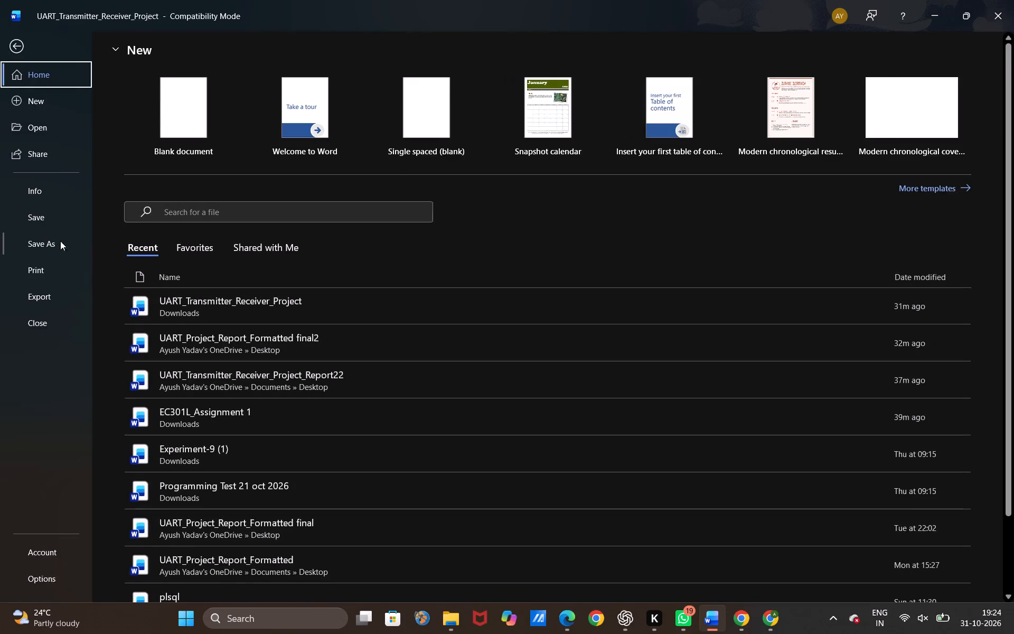
click(54, 245)
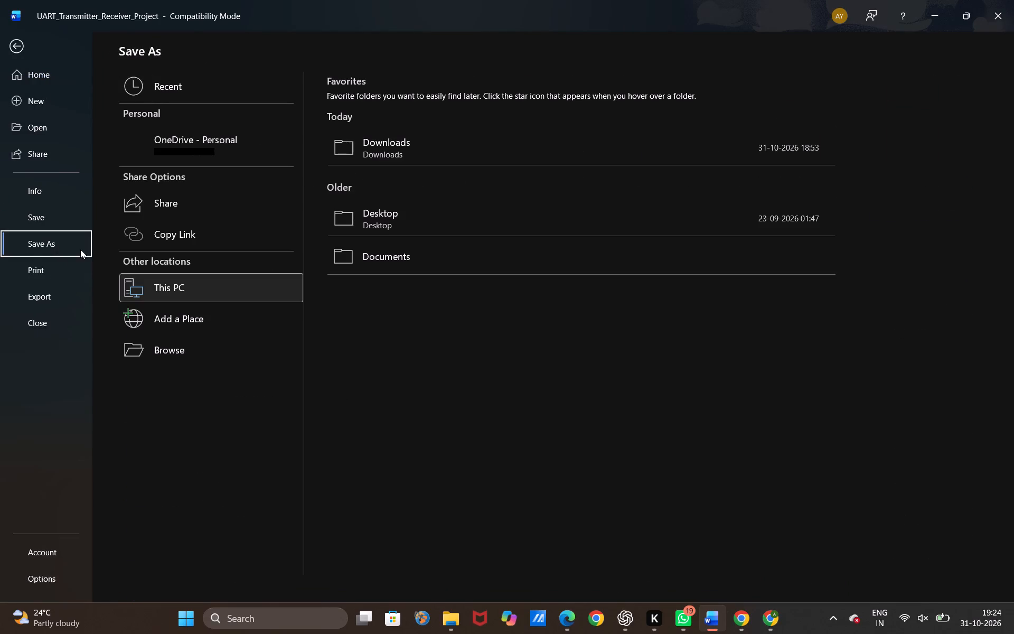
click(381, 225)
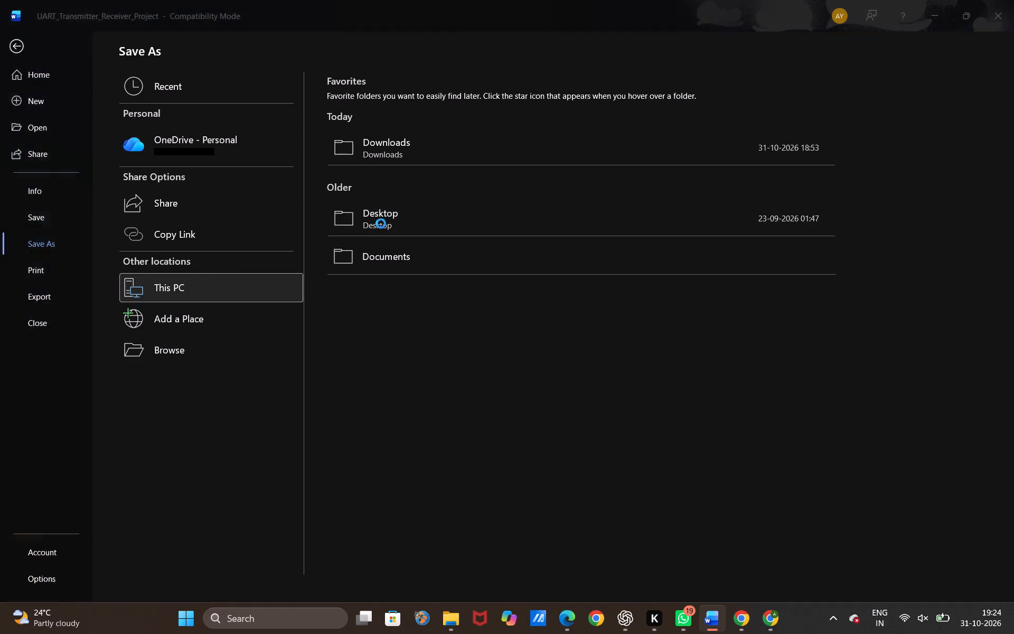
click(262, 221)
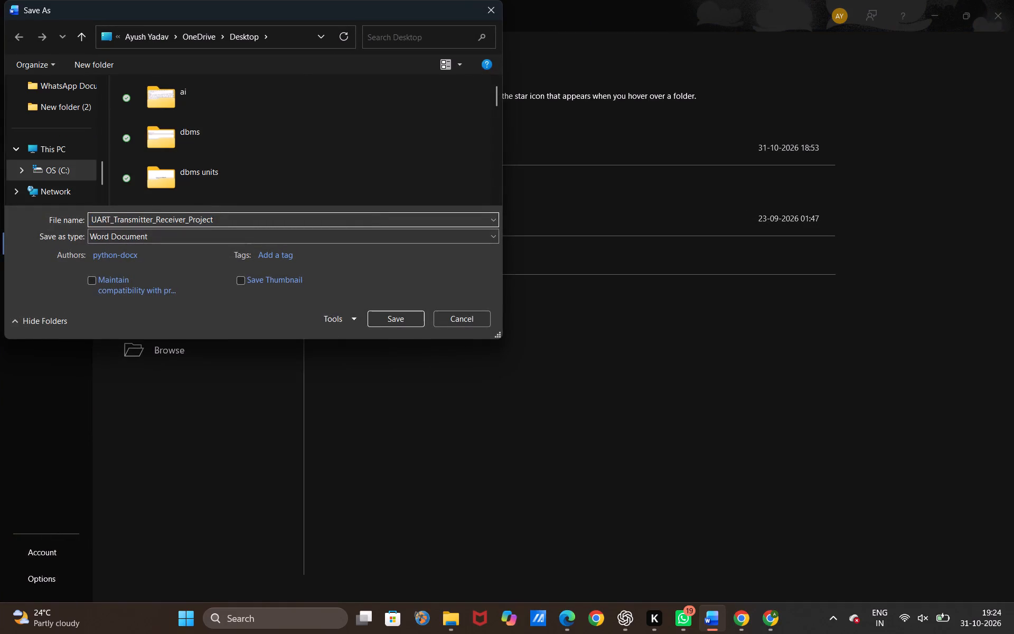
text(FINAL 111)
key(Return)
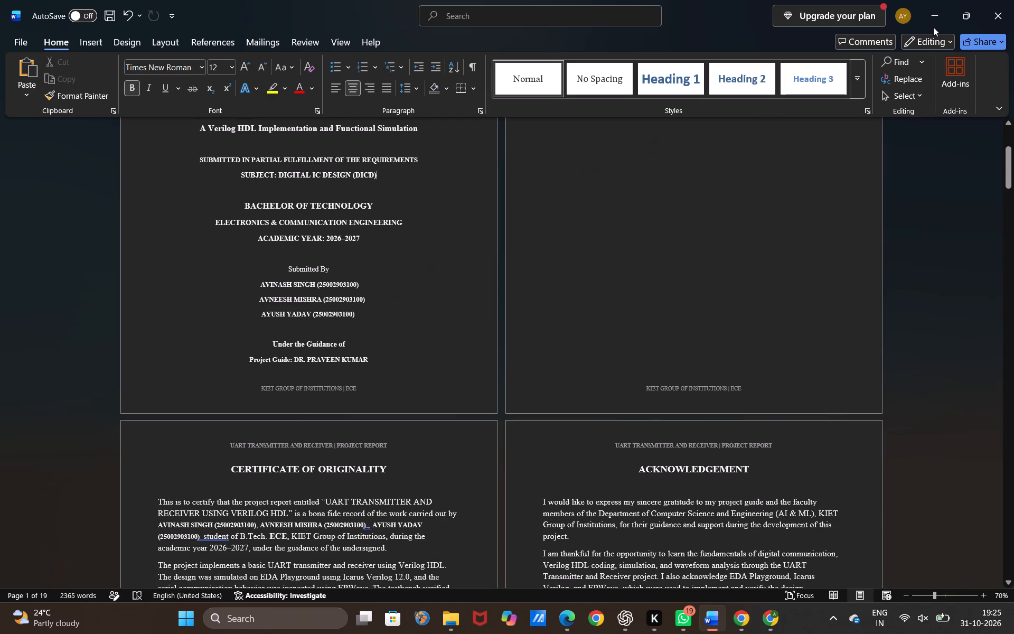
Check the saved report's cover page from the logo down to the project guide line.
click(932, 21)
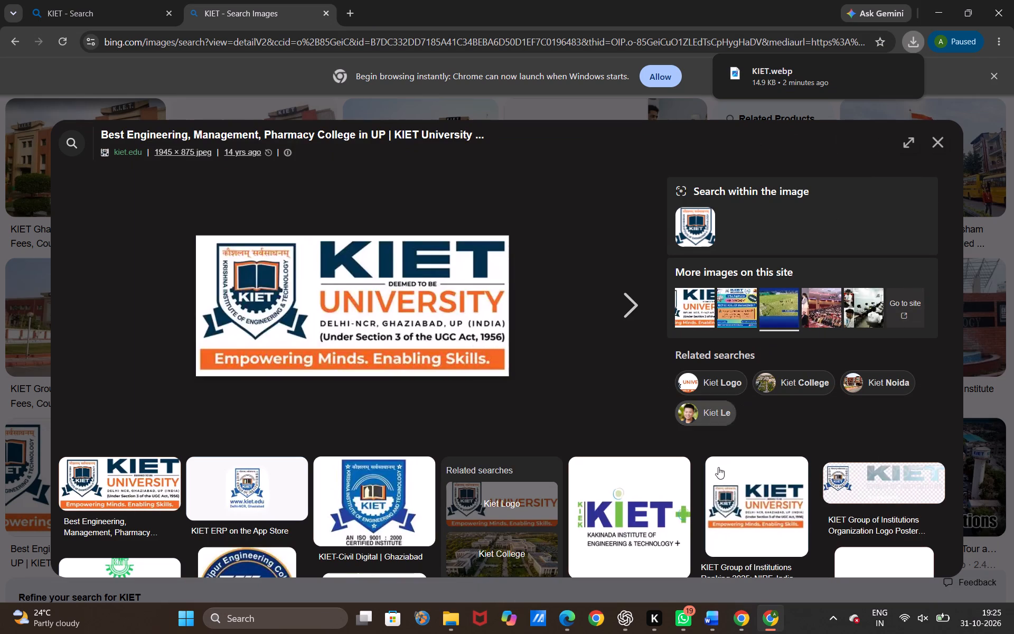
click(719, 621)
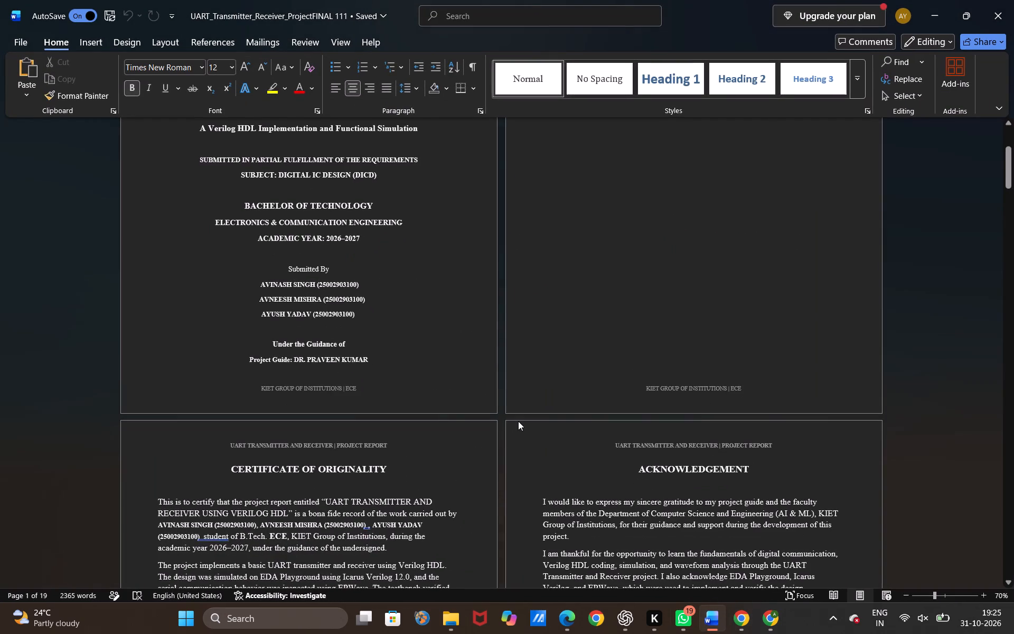
scroll(518, 421, up, 9)
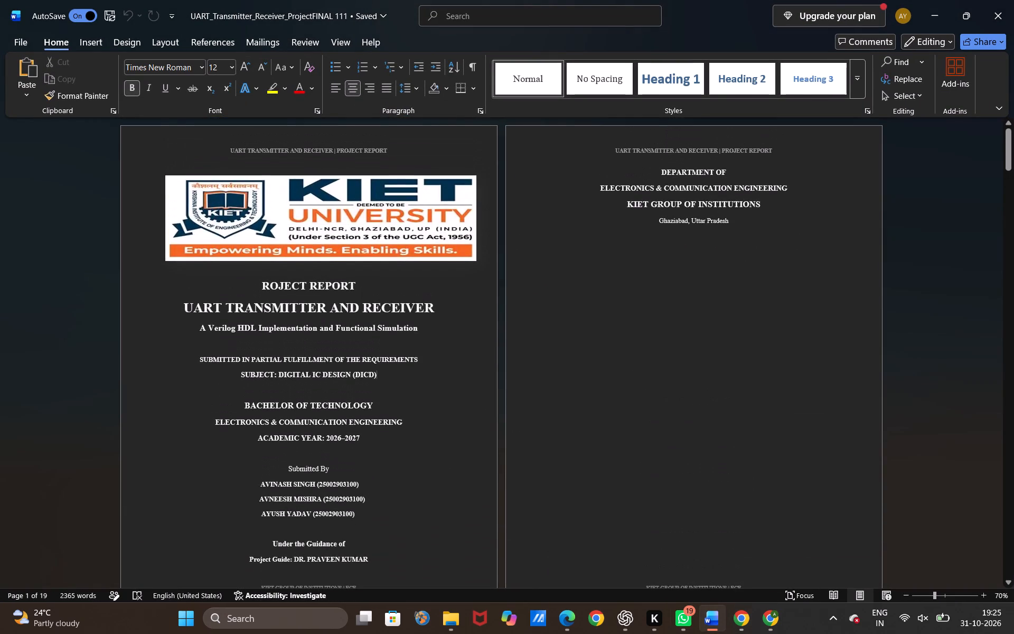
scroll(517, 414, down, 3)
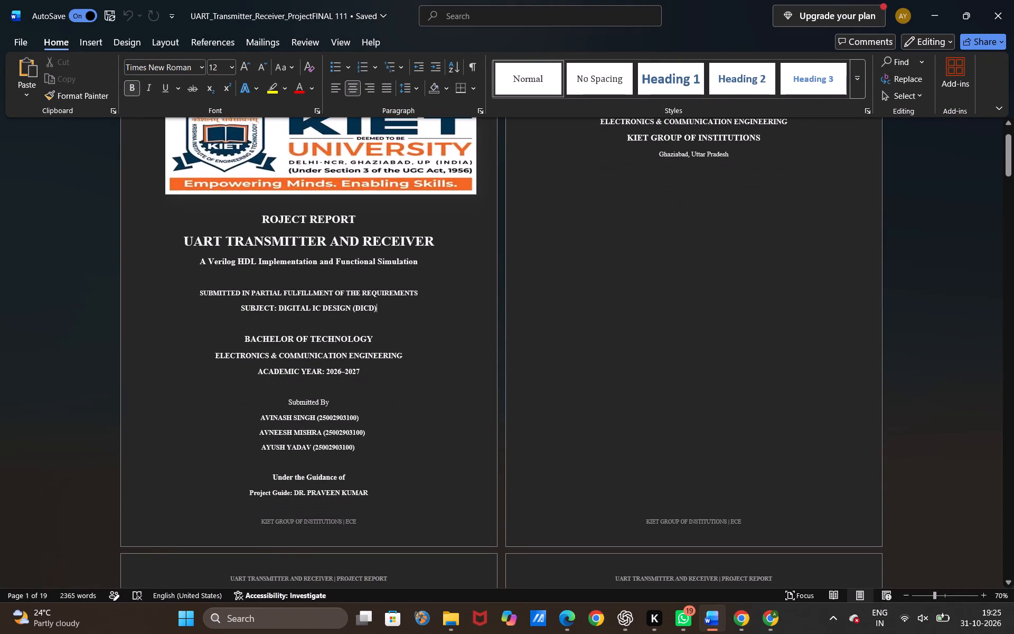
scroll(574, 376, down, 1)
scroll(612, 352, down, 4)
Switch to Chrome, close the enlarged KIET University logo preview and look through the KIET image results.
click(933, 21)
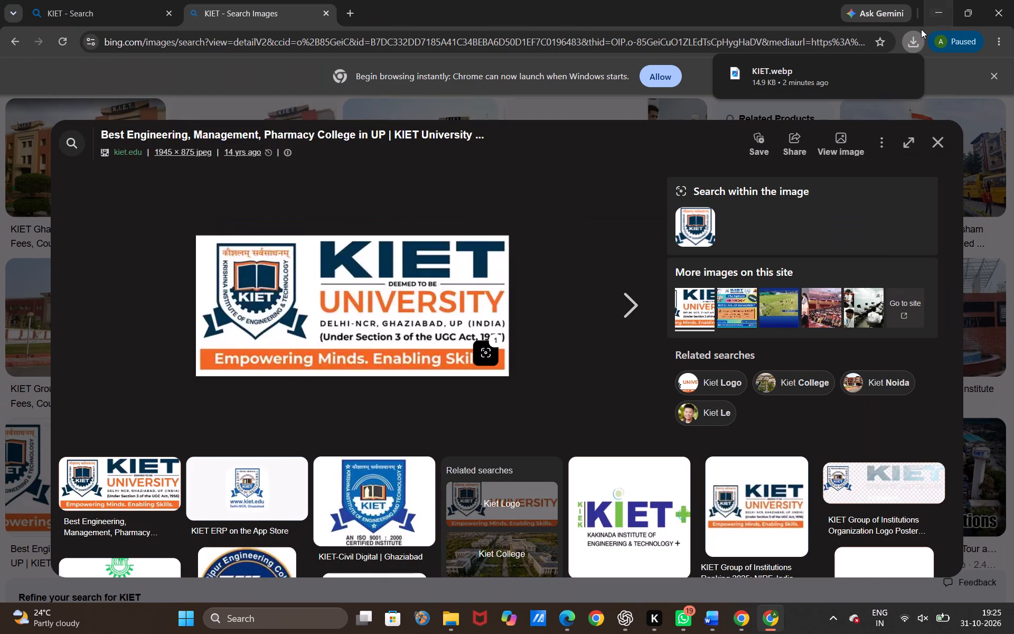
click(941, 143)
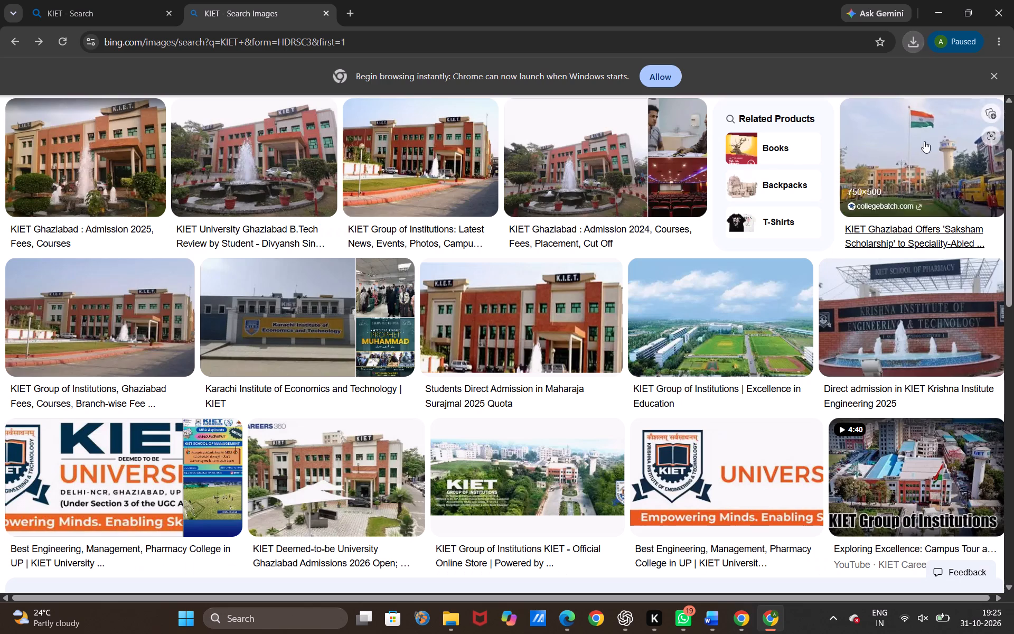
scroll(198, 367, down, 2)
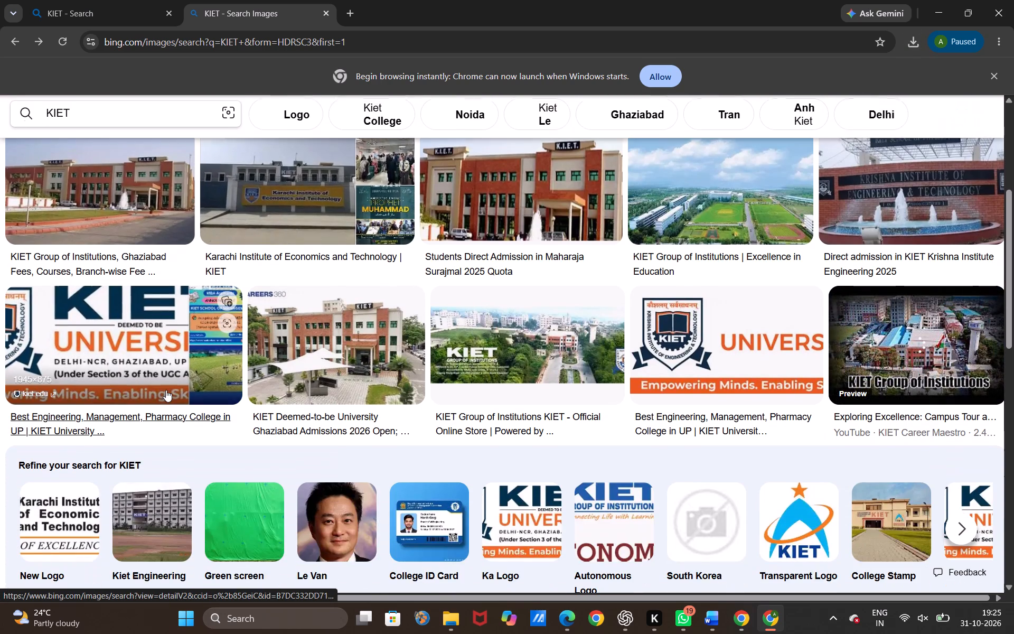
scroll(166, 390, down, 3)
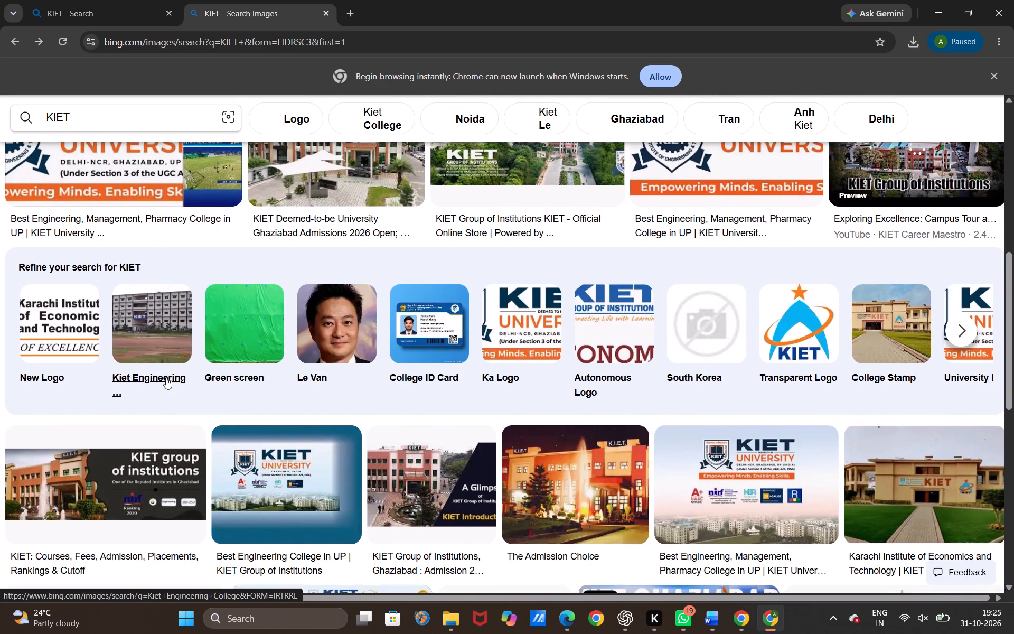
scroll(166, 377, down, 6)
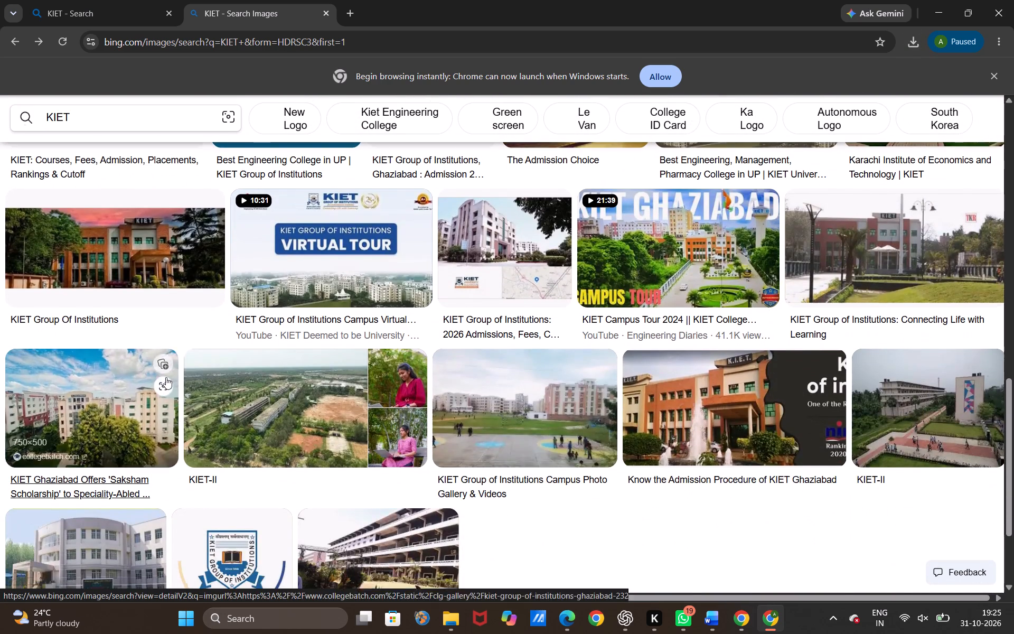
scroll(166, 377, up, 17)
scroll(166, 363, up, 6)
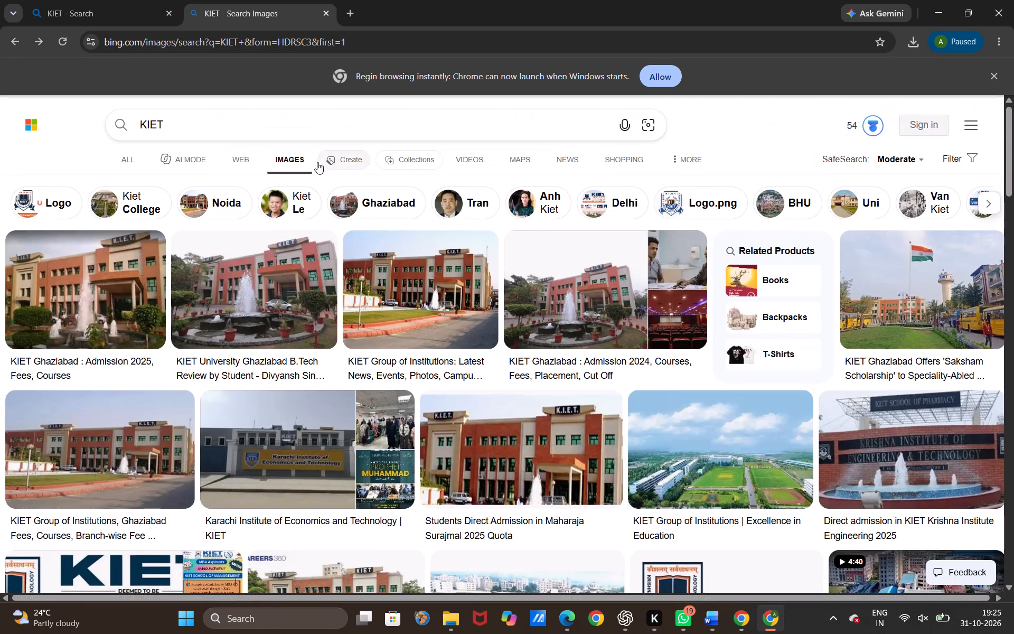
Switch the KIET search from images to all results.
click(129, 164)
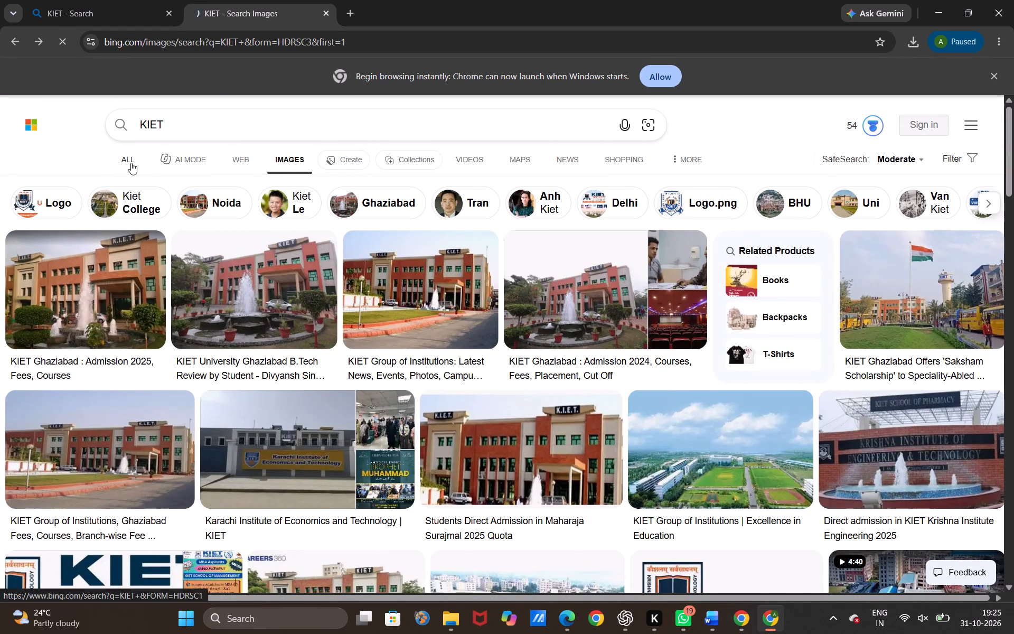